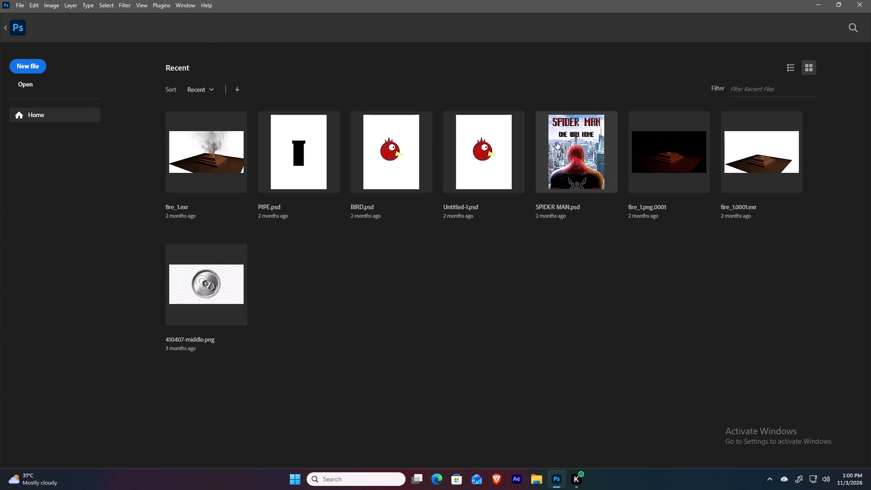
# Find and launch Word 2016 and create a new blank document.
pyautogui.click(323, 478)
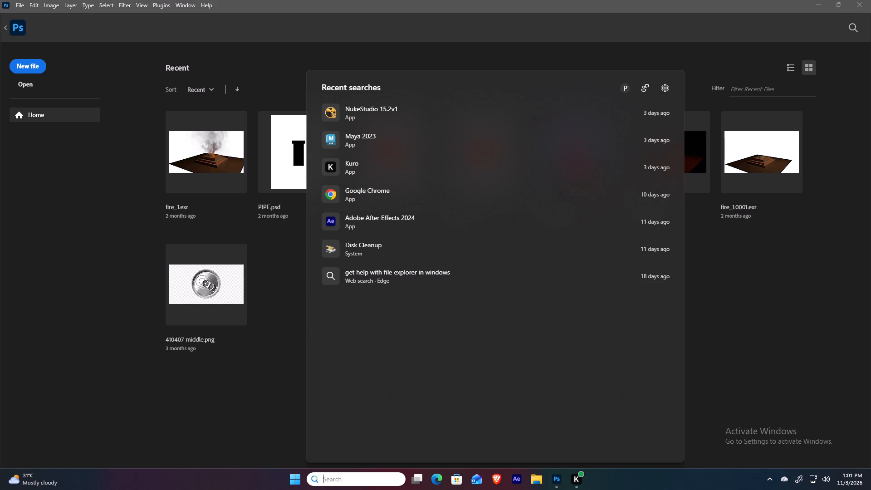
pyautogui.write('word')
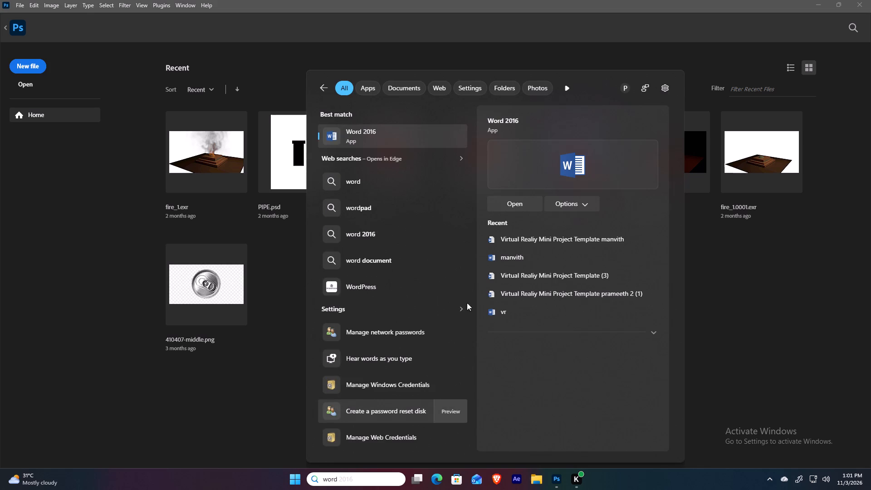
pyautogui.click(538, 205)
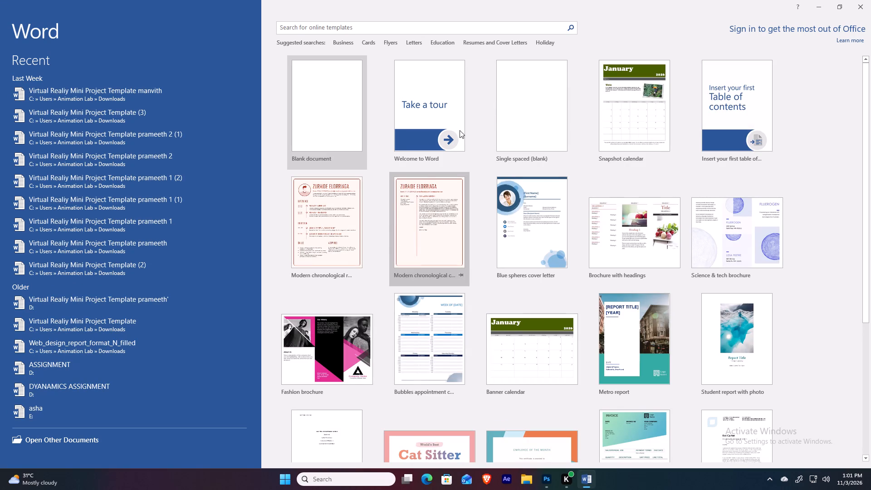
pyautogui.click(340, 132)
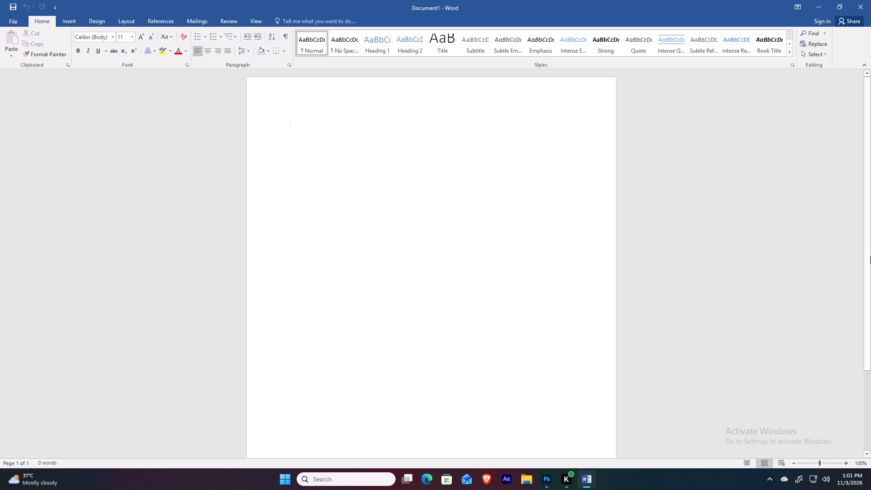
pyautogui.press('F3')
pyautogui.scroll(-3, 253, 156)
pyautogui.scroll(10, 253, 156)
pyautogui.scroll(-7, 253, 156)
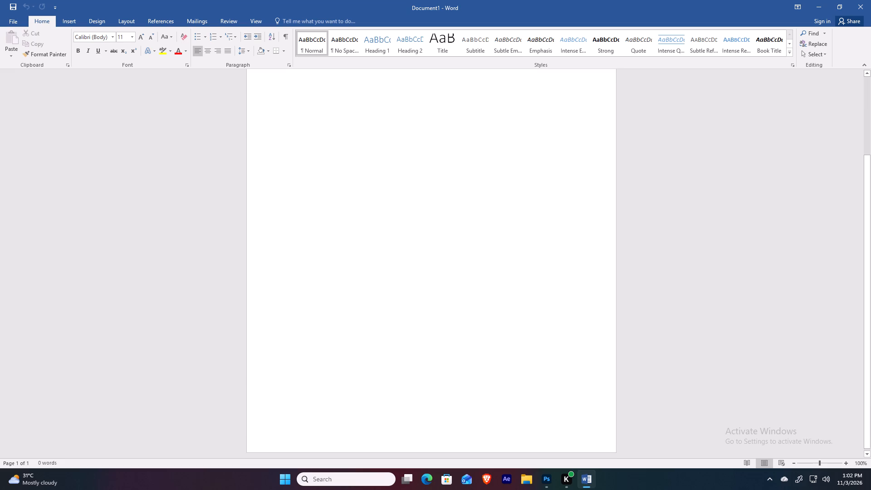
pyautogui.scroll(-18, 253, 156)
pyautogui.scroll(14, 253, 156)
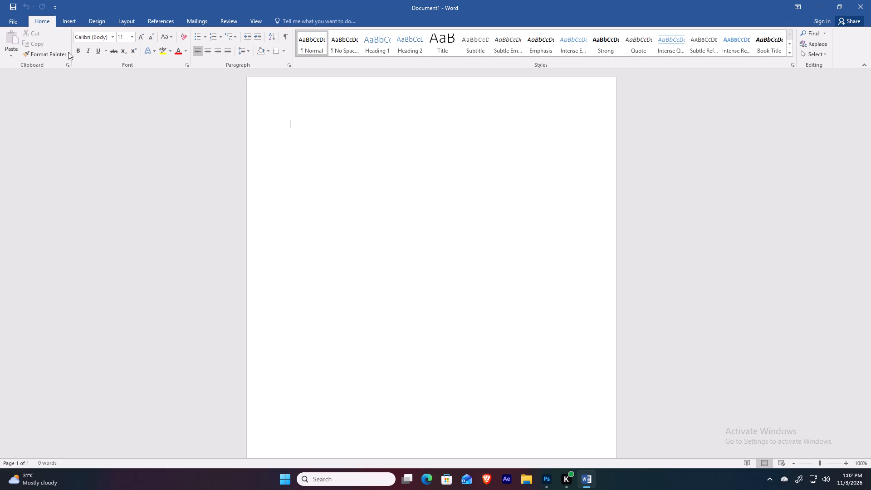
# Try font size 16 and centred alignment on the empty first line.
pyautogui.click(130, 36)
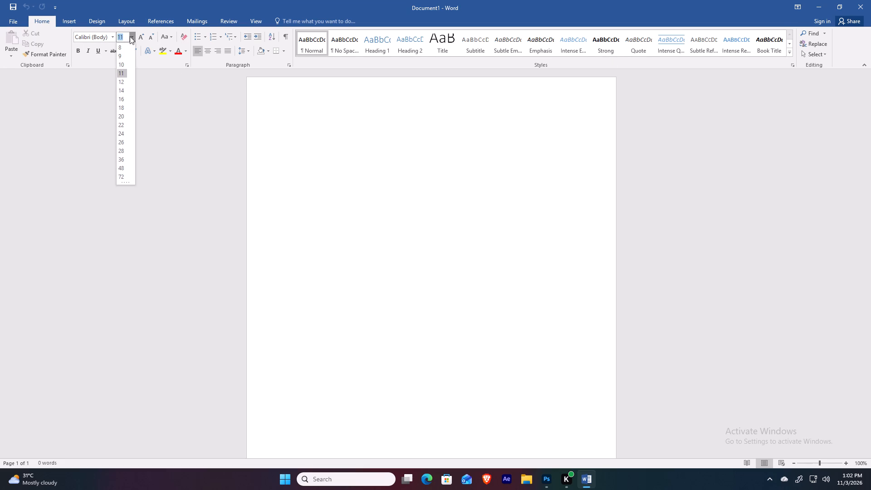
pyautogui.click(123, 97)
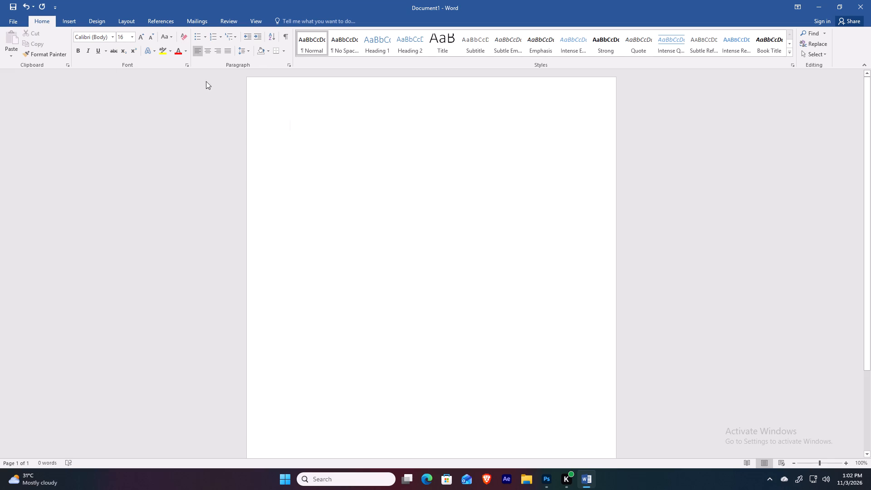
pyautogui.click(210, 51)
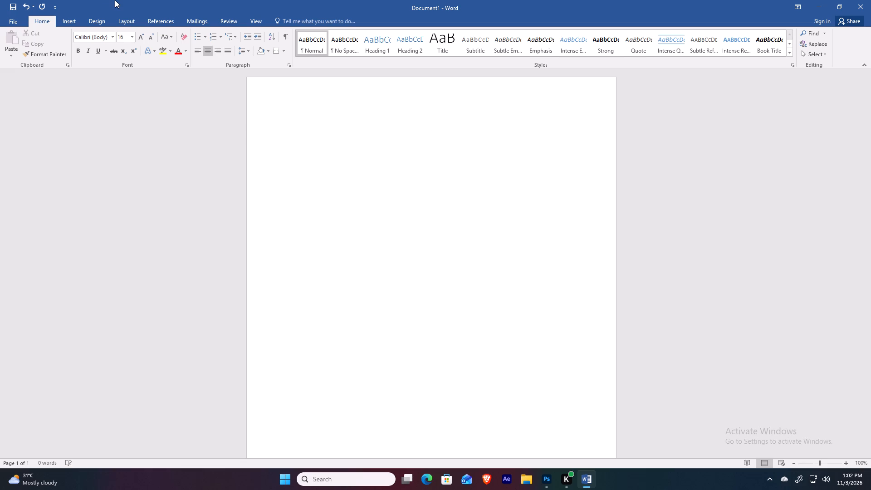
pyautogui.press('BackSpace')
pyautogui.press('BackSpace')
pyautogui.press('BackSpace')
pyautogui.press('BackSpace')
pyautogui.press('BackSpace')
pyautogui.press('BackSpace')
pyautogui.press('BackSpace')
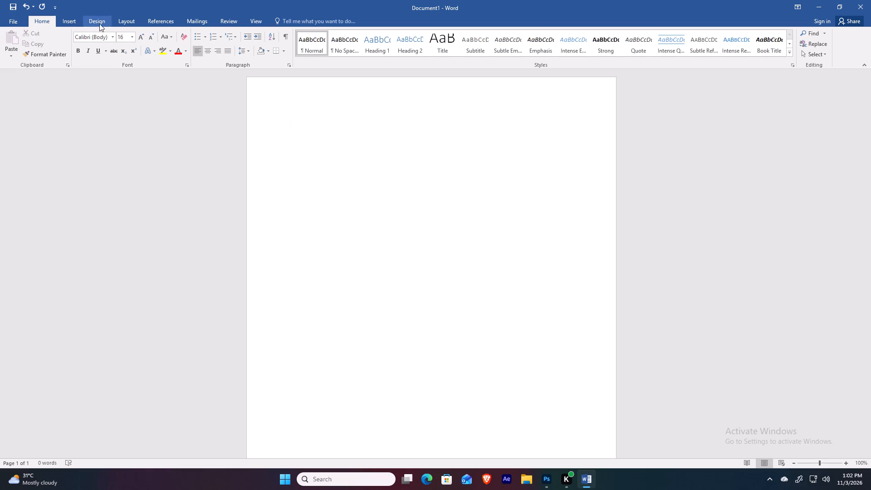
# Set the font size to 12 and enter "From," as the first line of the document.
pyautogui.click(133, 34)
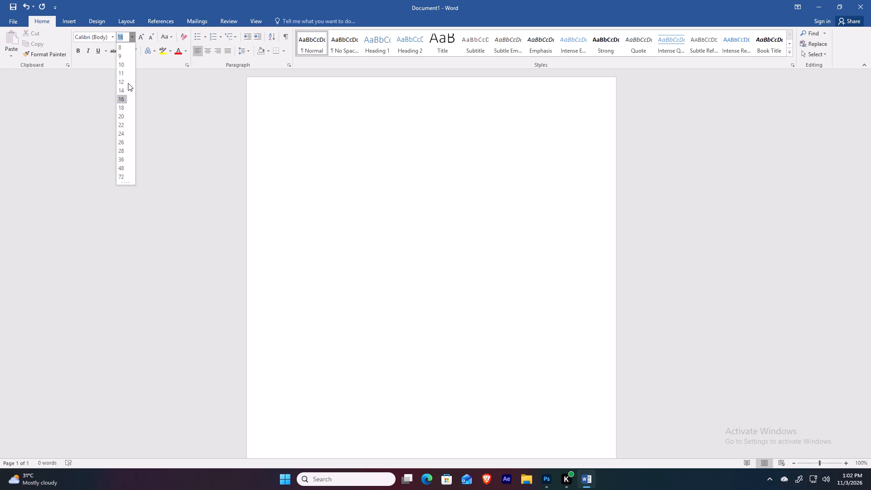
pyautogui.click(118, 83)
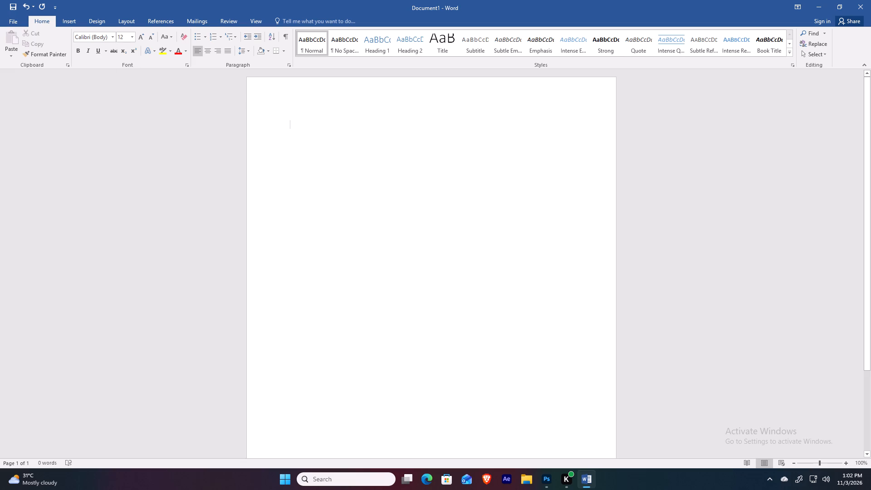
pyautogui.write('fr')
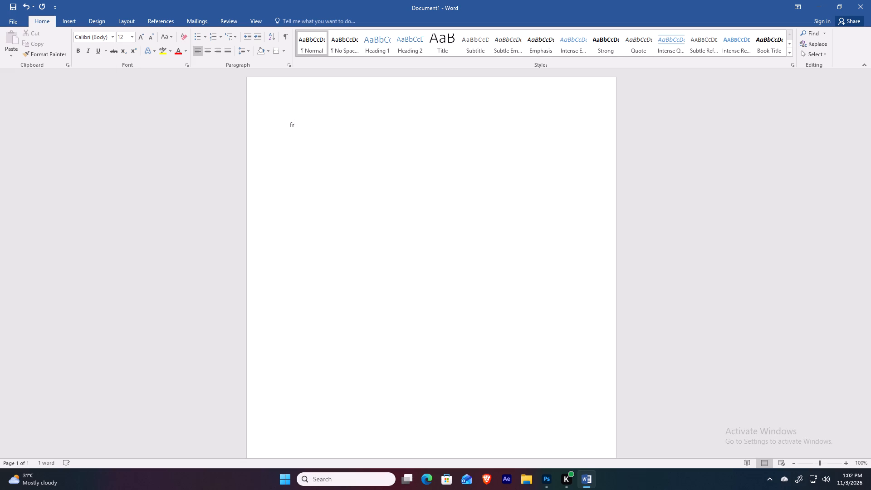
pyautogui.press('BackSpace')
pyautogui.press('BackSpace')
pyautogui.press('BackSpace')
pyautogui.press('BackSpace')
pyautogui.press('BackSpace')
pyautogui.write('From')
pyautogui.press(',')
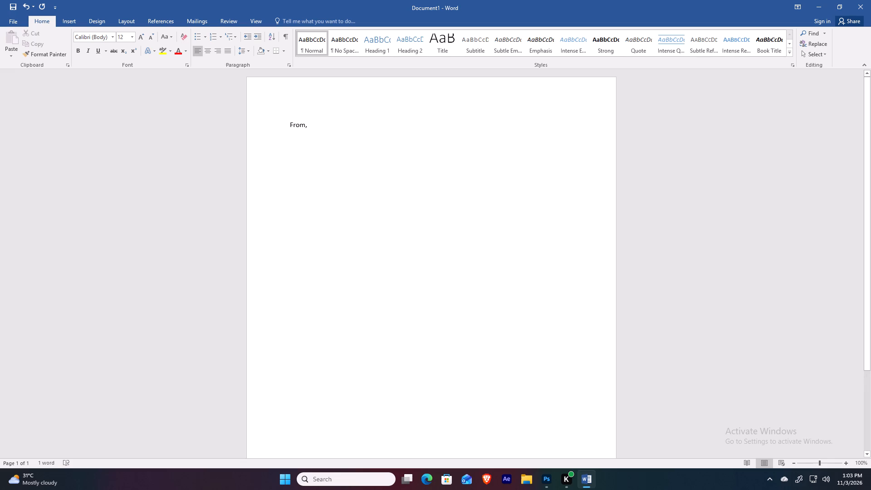
# Set the font size of the "From," line to 16.
pyautogui.moveTo(289, 124); pyautogui.dragTo(320, 124)
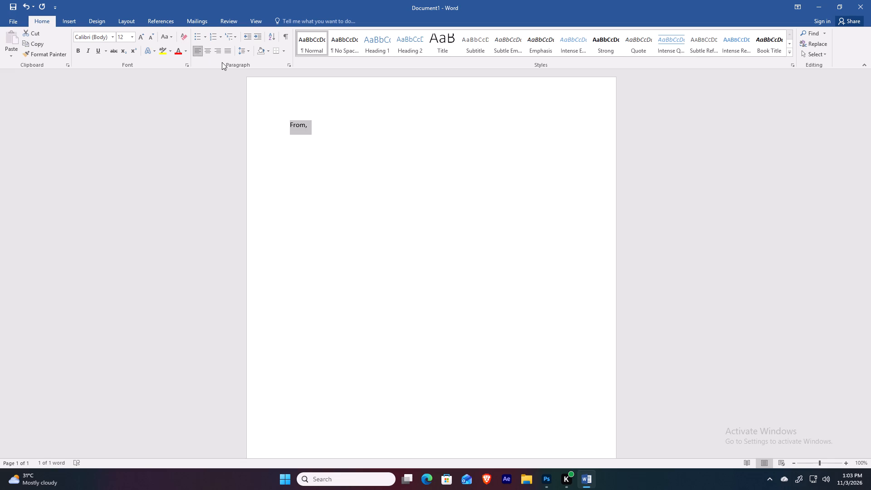
pyautogui.click(132, 36)
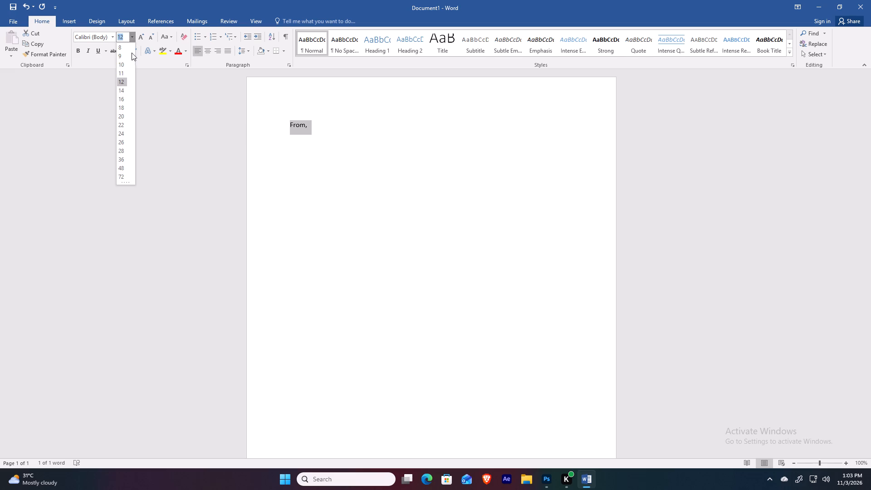
pyautogui.click(123, 95)
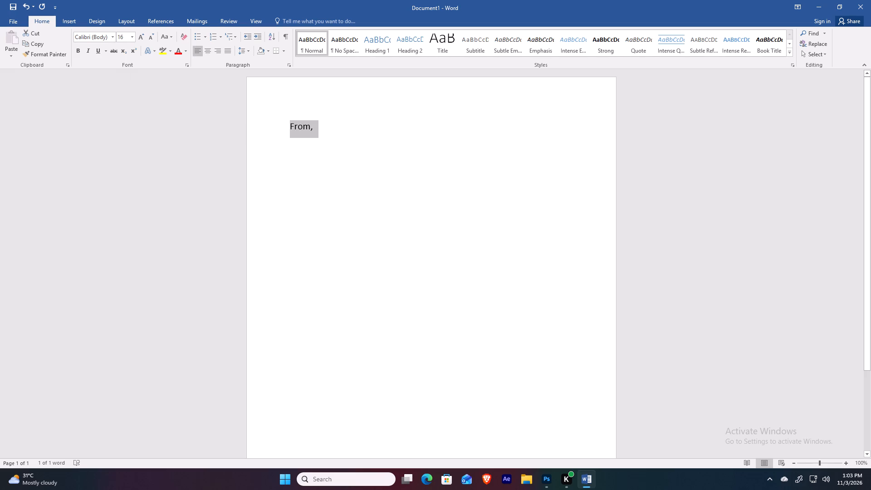
pyautogui.click(351, 157)
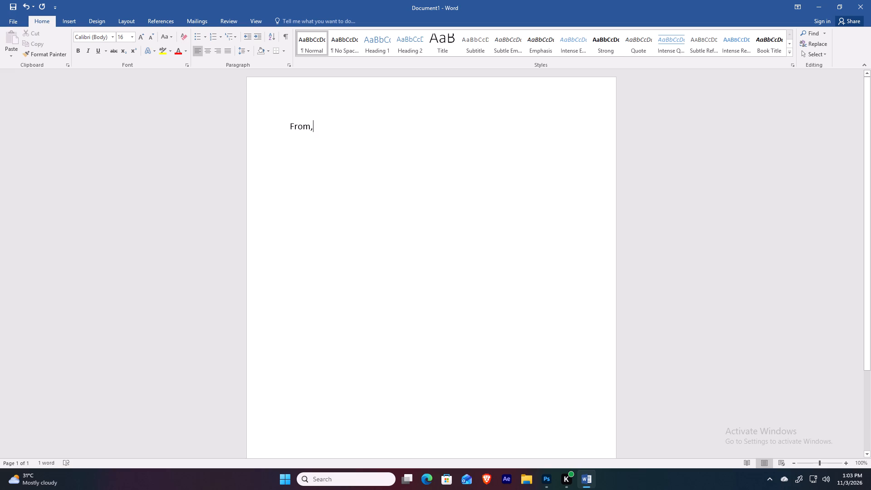
# Add a new line below "From," indented by eleven spaces and enter the sender's first name.
pyautogui.press('Return')
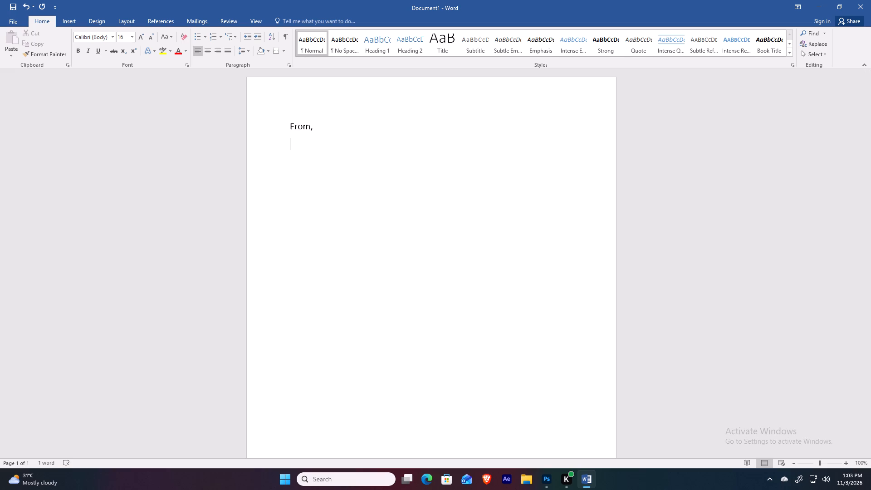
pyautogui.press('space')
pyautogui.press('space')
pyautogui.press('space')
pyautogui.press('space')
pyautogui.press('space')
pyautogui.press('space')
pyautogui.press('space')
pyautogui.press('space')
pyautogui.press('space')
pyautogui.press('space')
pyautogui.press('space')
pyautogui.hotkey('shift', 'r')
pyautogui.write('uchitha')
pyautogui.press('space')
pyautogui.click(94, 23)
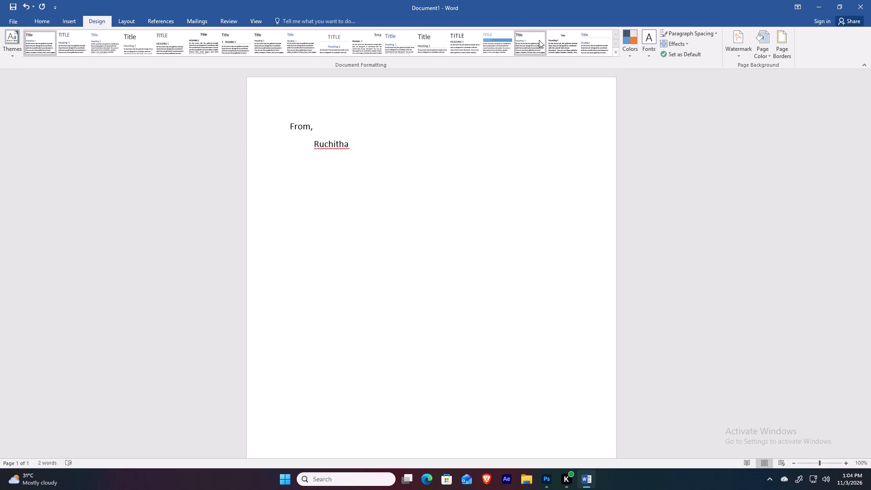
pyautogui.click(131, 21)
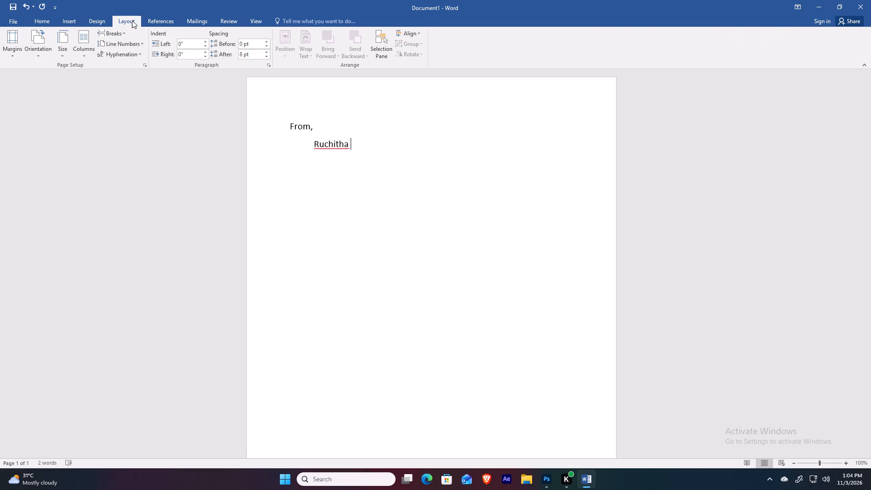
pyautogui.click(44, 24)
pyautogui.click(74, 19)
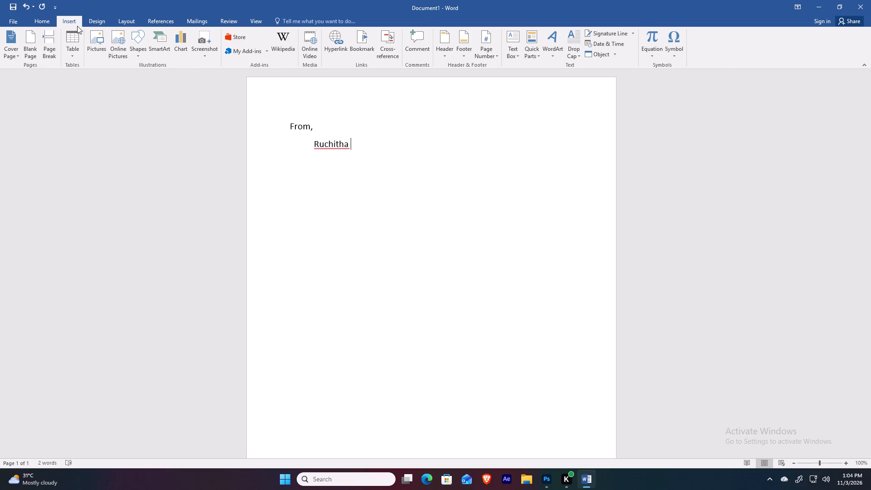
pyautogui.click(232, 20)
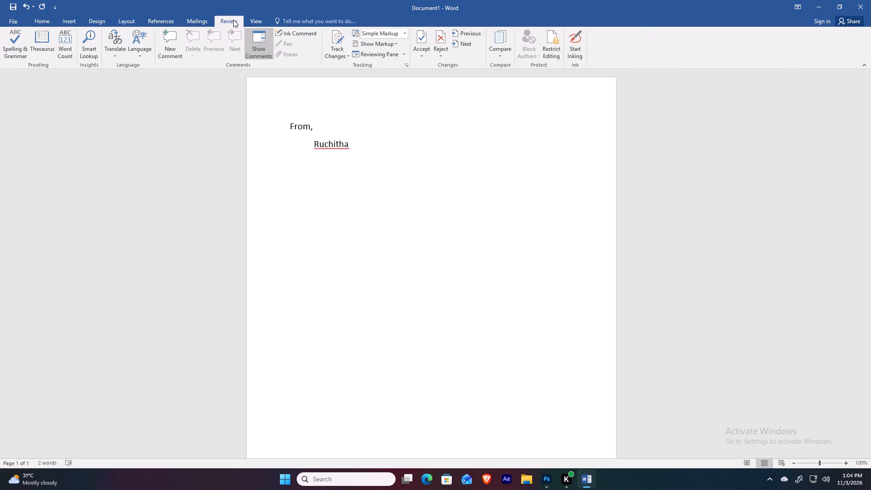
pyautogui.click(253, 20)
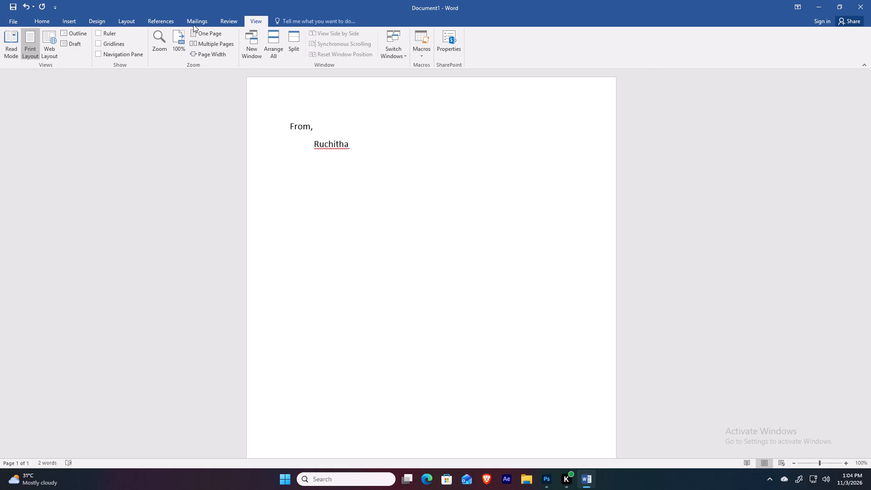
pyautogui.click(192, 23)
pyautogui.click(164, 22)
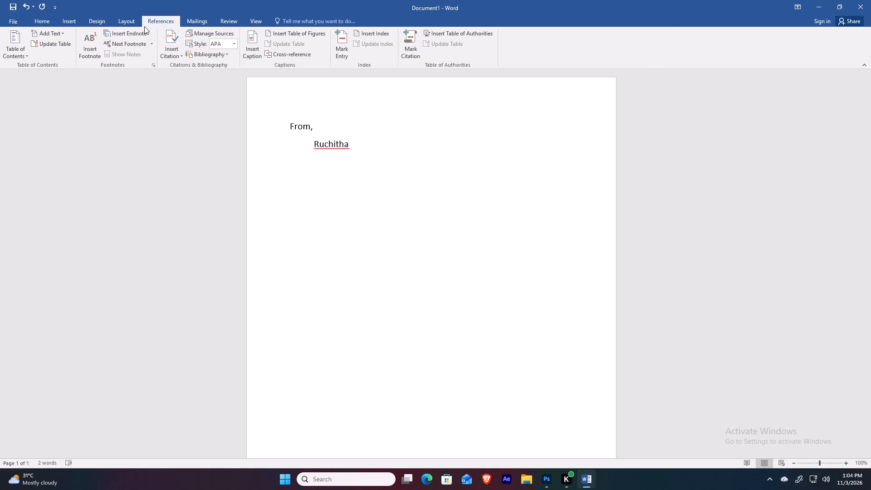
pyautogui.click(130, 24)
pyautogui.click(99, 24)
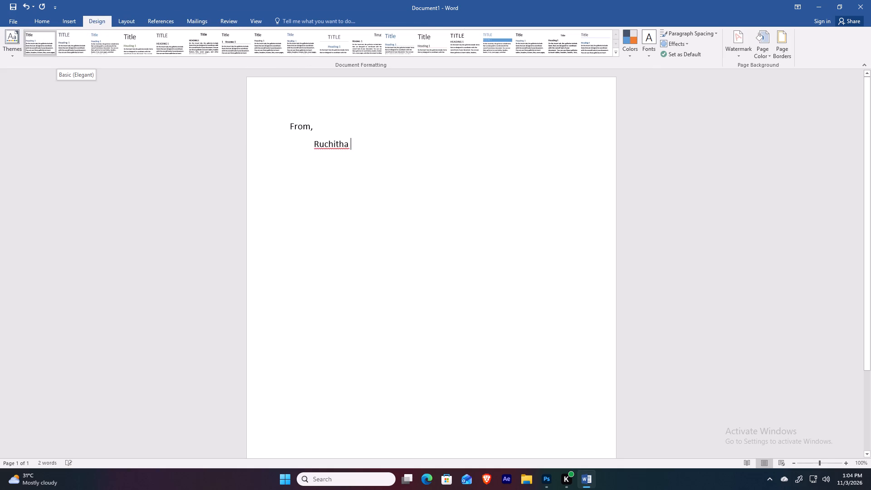
# Delete the sender's name line and the "From," line, leaving the document empty.
pyautogui.click(371, 143)
pyautogui.press('BackSpace')
pyautogui.press('BackSpace')
pyautogui.press('BackSpace')
pyautogui.press('BackSpace')
pyautogui.press('BackSpace')
pyautogui.press('BackSpace')
pyautogui.press('BackSpace')
pyautogui.press('BackSpace')
pyautogui.press('BackSpace')
pyautogui.press('BackSpace')
pyautogui.press('BackSpace')
pyautogui.press('BackSpace')
pyautogui.press('BackSpace')
pyautogui.press('BackSpace')
pyautogui.press('BackSpace')
pyautogui.press('BackSpace')
pyautogui.press('BackSpace')
pyautogui.press('BackSpace')
pyautogui.press('BackSpace')
pyautogui.press('BackSpace')
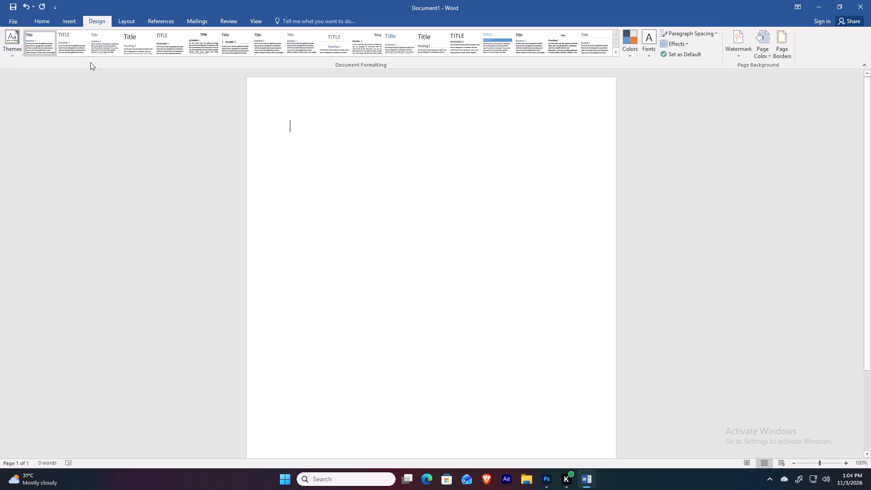
# Apply the Basic (Elegant) style set to the document.
pyautogui.click(57, 45)
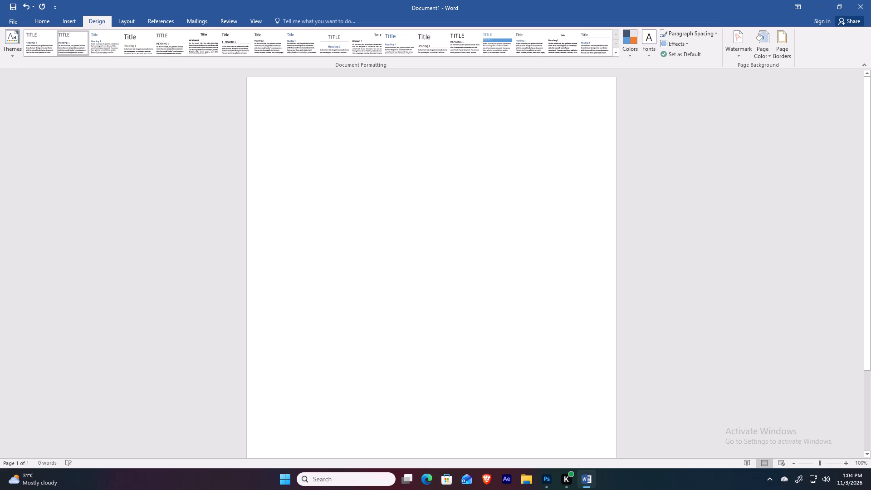
# Enter "From," as the first line of the document.
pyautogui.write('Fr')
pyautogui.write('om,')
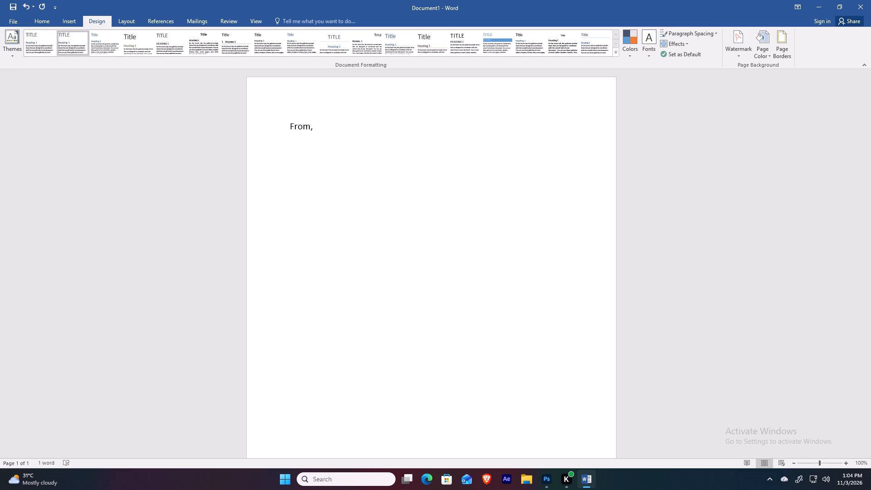
# Add a new line below "From," indented by nine spaces and enter the sender's full name.
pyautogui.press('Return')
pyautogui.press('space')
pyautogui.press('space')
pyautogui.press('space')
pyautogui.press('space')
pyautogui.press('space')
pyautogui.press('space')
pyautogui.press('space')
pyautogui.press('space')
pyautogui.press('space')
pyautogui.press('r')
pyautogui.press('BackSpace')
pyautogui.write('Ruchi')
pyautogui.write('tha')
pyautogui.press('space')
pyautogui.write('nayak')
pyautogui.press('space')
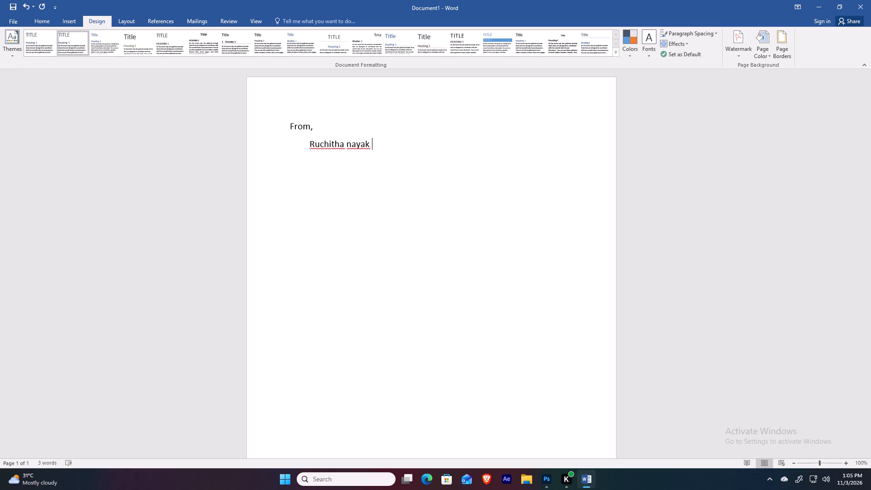
# Start another line below the sender's name and indent it by ten spaces.
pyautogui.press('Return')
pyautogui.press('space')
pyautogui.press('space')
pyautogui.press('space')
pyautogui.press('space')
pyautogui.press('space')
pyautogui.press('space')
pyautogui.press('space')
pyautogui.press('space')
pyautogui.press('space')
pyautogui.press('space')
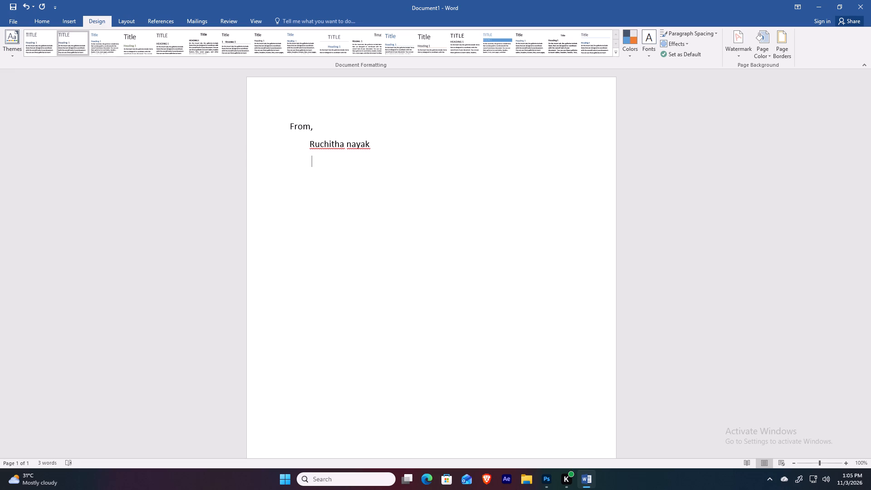
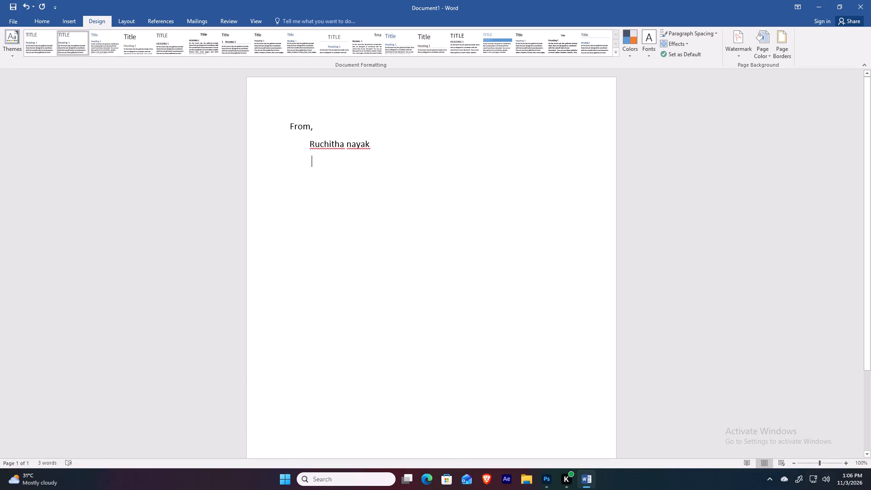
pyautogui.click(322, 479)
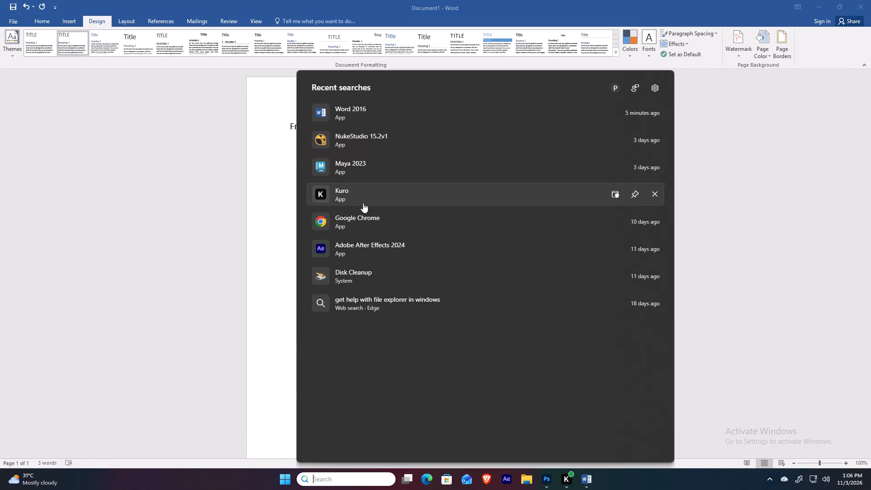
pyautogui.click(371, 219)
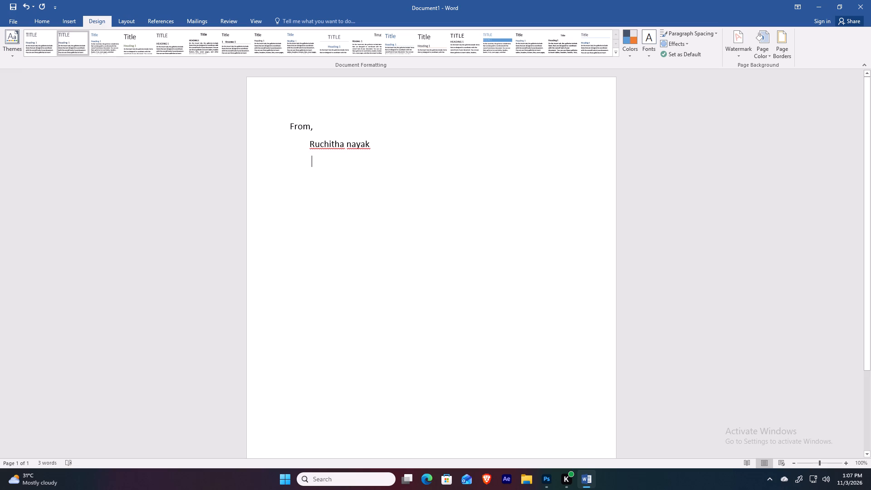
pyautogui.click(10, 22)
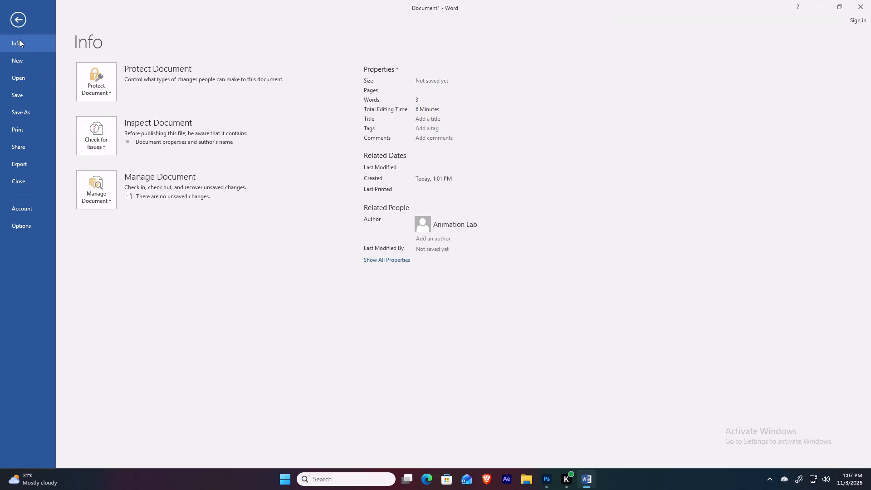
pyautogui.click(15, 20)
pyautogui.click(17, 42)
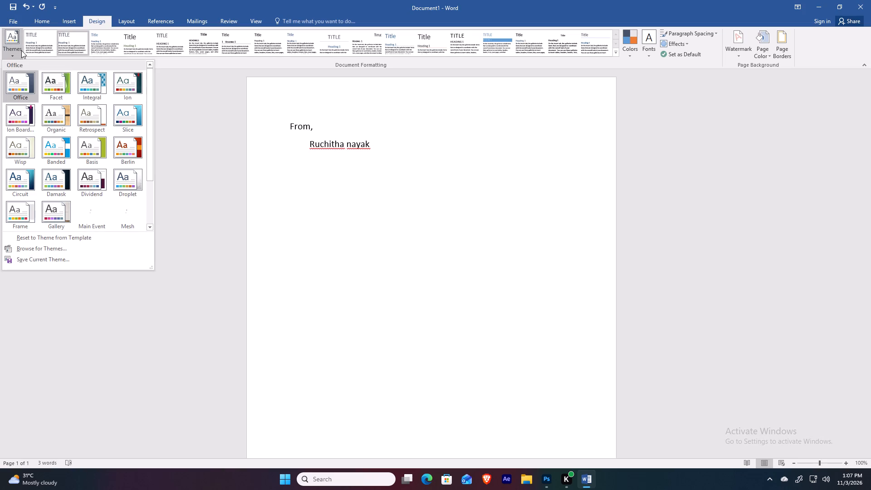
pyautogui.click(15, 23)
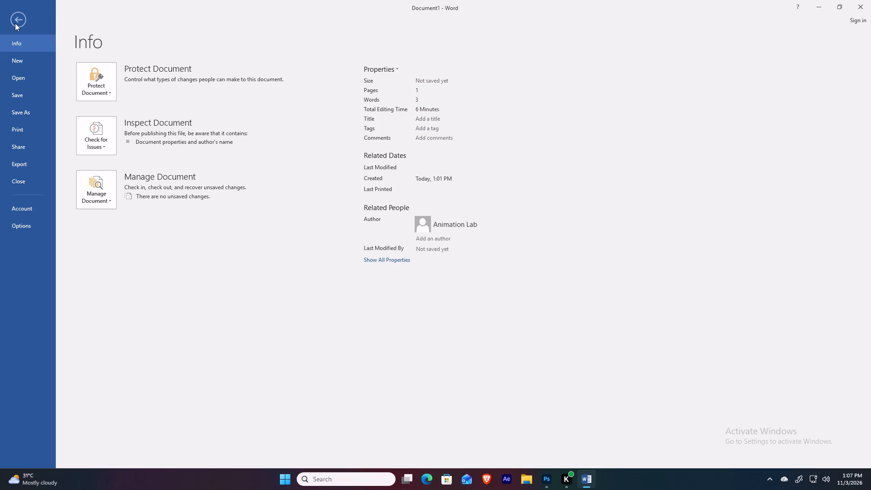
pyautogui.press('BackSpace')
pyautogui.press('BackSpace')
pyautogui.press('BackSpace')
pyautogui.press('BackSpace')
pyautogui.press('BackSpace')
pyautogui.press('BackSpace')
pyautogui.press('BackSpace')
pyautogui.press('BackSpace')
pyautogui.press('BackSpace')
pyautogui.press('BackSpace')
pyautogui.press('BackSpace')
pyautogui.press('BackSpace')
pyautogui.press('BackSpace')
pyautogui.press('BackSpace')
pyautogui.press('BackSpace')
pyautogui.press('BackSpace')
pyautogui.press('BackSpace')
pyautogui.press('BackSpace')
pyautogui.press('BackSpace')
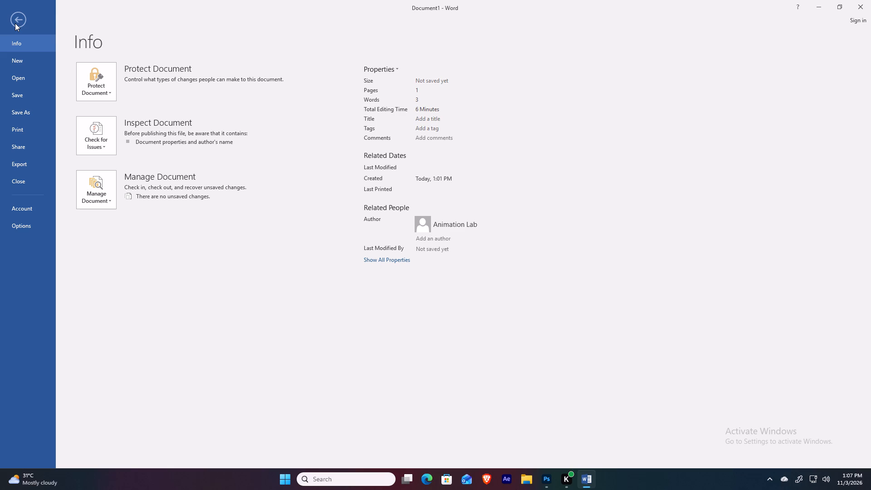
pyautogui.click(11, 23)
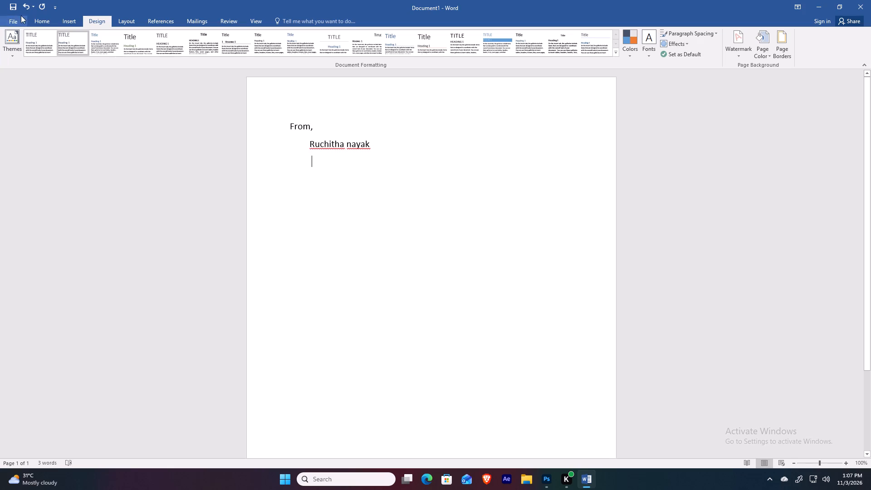
# Delete all the sender text, including "From," and the name below it, leaving the page blank.
pyautogui.press('BackSpace')
pyautogui.press('BackSpace')
pyautogui.press('BackSpace')
pyautogui.press('BackSpace')
pyautogui.press('BackSpace')
pyautogui.press('BackSpace')
pyautogui.press('BackSpace')
pyautogui.press('BackSpace')
pyautogui.press('BackSpace')
pyautogui.press('BackSpace')
pyautogui.press('BackSpace')
pyautogui.press('BackSpace')
pyautogui.press('BackSpace')
pyautogui.press('BackSpace')
pyautogui.press('BackSpace')
pyautogui.press('BackSpace')
pyautogui.press('BackSpace')
pyautogui.press('BackSpace')
pyautogui.press('BackSpace')
pyautogui.press('BackSpace')
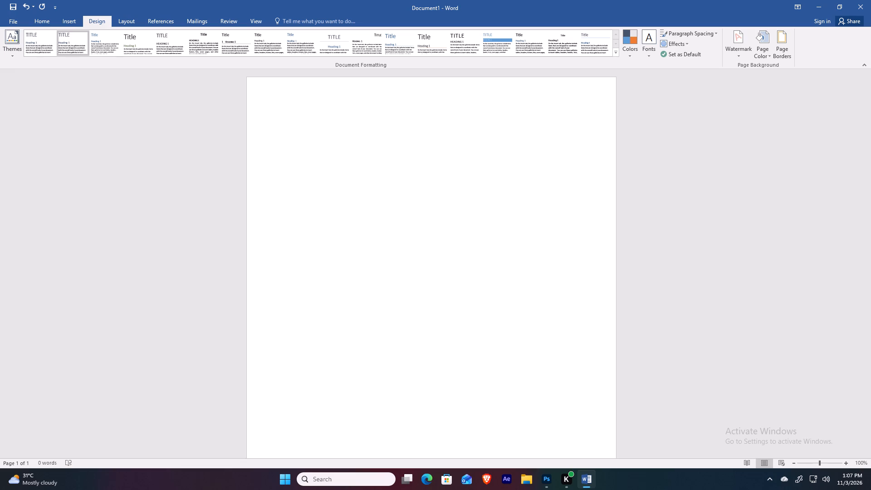
pyautogui.press('t')
pyautogui.press('BackSpace')
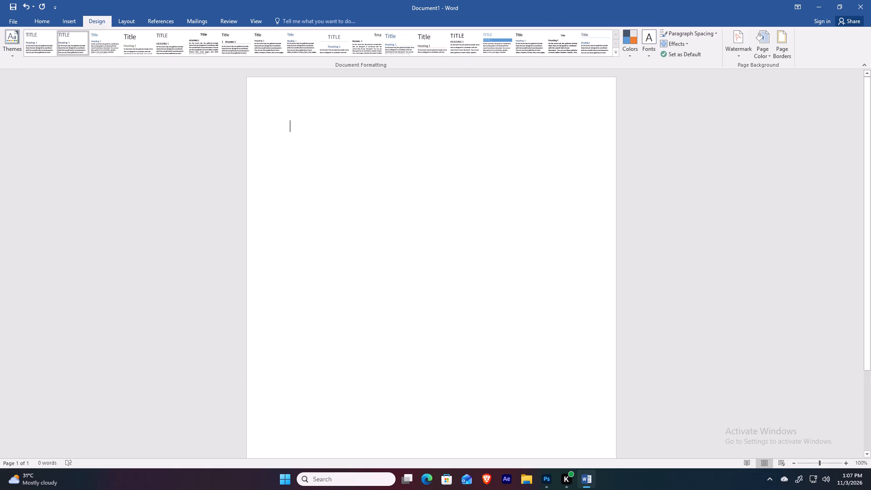
# Apply the first style set in the document formatting gallery to the document.
pyautogui.click(47, 50)
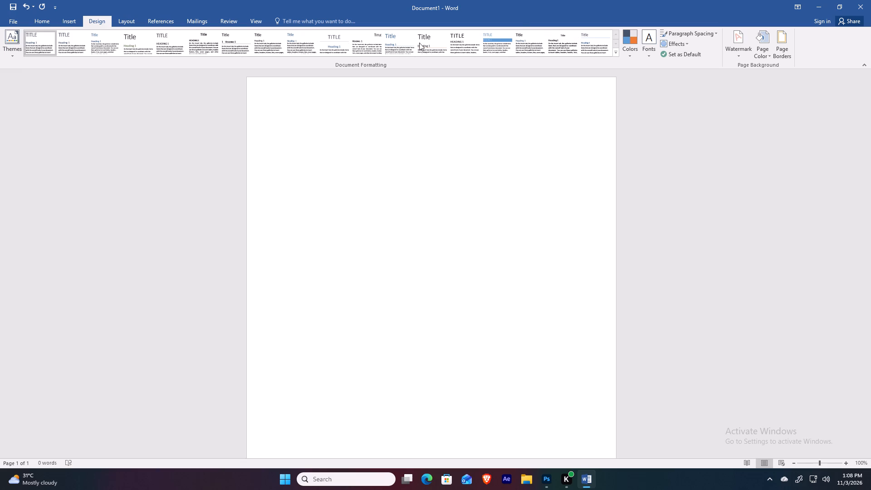
pyautogui.click(29, 41)
# Enter "To," as the first line of the document.
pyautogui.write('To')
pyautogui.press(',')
# Add a new line below "To," indented by four spaces and enter "SCS first grade college".
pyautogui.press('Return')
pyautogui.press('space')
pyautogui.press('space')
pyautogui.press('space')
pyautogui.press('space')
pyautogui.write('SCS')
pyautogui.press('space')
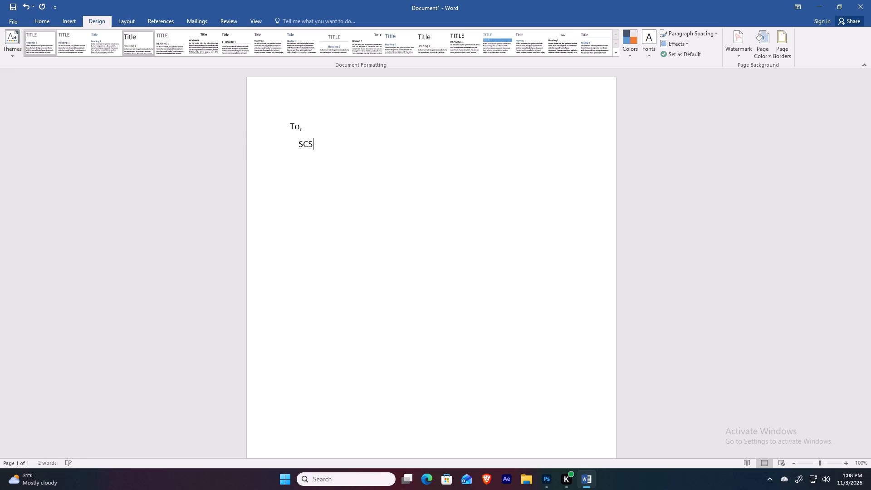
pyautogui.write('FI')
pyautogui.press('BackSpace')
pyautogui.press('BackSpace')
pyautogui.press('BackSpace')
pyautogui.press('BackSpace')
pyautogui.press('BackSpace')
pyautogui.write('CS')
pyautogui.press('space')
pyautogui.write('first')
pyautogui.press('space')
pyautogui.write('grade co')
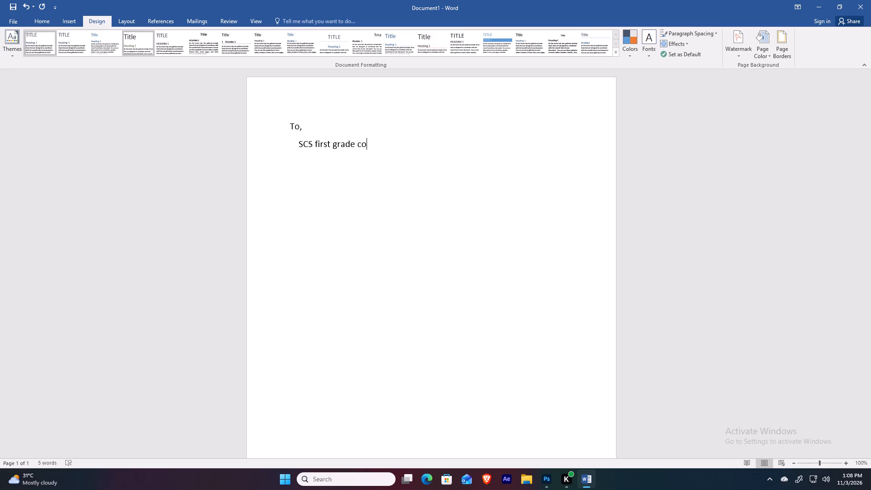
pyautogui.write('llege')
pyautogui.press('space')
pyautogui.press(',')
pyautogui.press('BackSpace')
# Add another line below the college name, indented by four spaces, and enter "Ashoknagar,".
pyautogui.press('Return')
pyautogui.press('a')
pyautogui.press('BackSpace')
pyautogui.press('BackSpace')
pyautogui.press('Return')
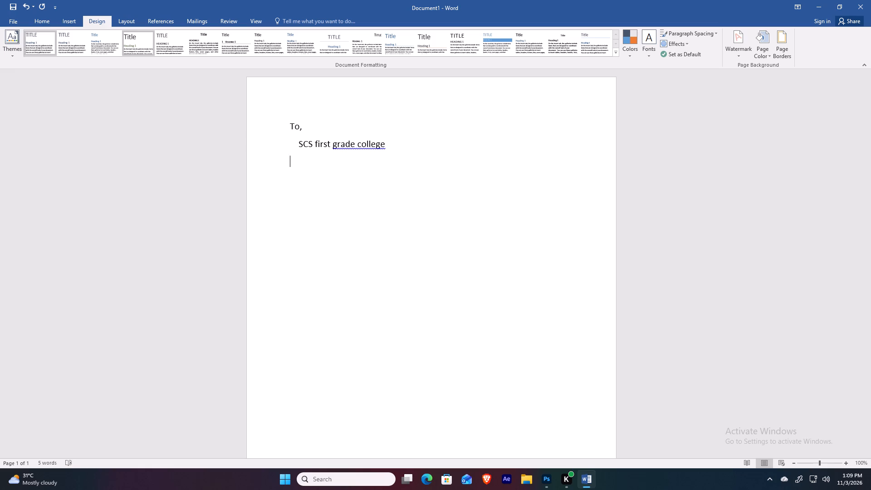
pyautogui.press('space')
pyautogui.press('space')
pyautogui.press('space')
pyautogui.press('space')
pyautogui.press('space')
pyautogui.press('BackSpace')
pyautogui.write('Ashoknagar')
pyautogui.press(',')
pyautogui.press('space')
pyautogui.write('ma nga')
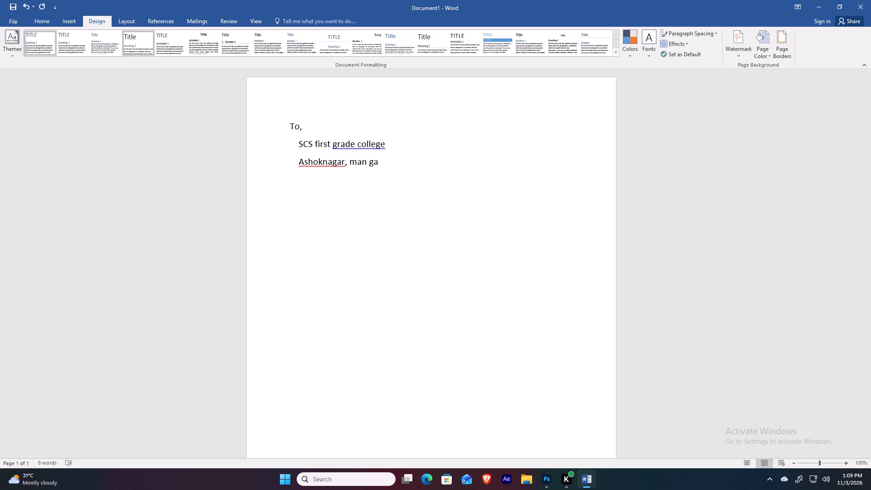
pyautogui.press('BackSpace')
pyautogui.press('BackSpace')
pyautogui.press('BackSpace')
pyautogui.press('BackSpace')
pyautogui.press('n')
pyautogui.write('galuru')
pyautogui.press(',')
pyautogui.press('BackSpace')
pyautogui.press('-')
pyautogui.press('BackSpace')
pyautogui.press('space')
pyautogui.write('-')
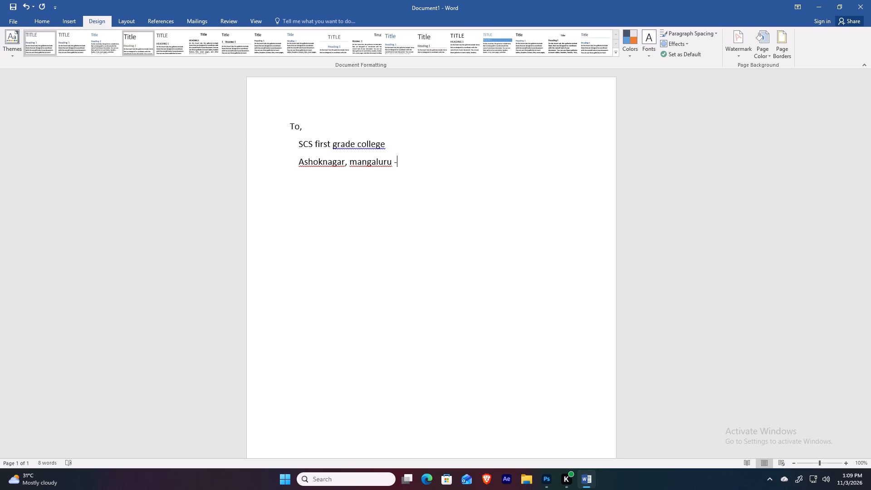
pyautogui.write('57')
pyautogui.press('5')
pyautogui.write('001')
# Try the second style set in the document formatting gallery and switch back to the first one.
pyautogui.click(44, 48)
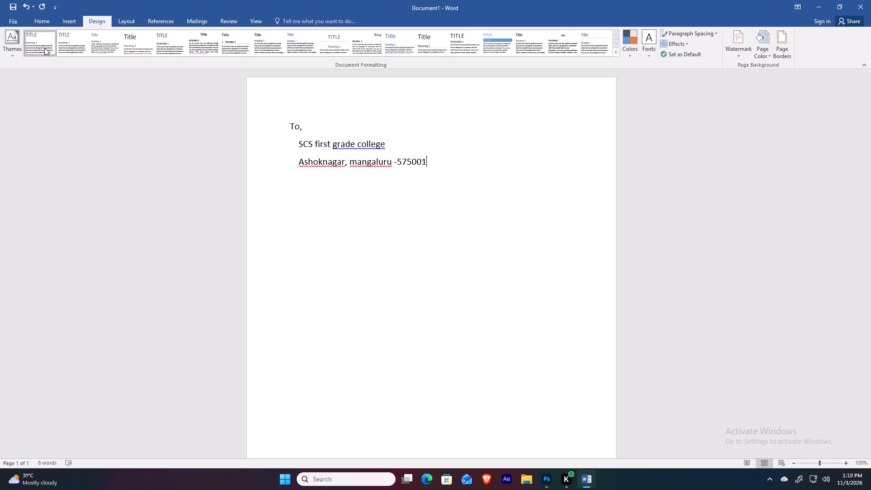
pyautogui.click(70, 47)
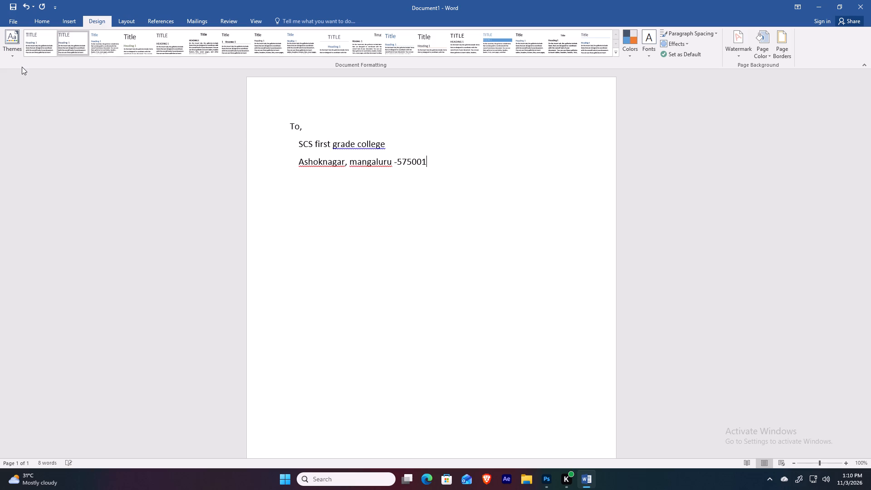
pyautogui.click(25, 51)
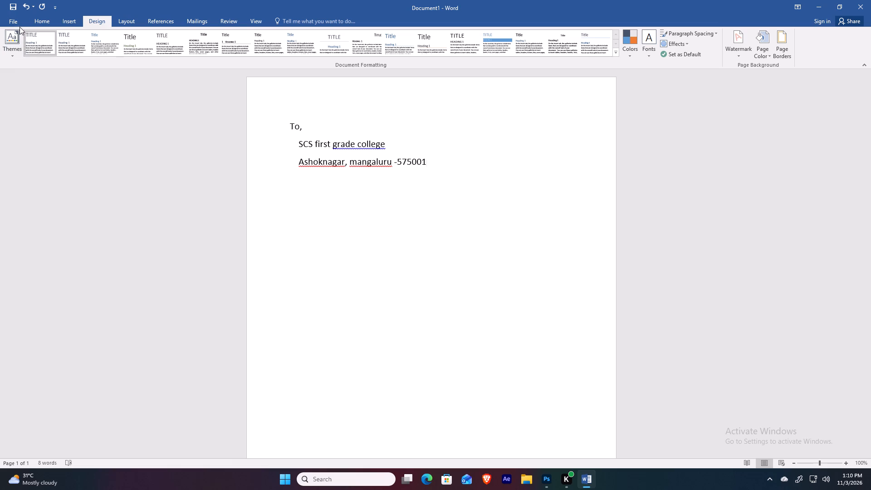
# Set the text from "To," through the last address line to Calibri (Body) at size 14, and deselect it.
pyautogui.click(40, 21)
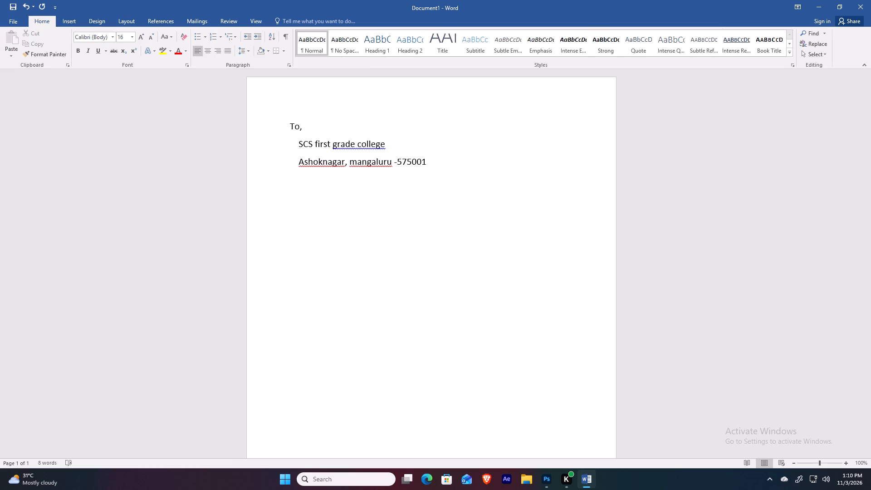
pyautogui.moveTo(289, 126); pyautogui.dragTo(378, 149)
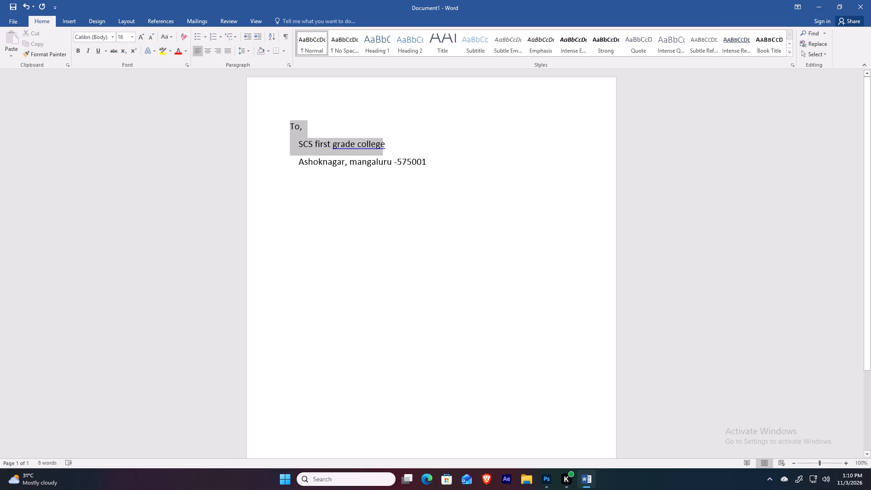
pyautogui.moveTo(378, 149); pyautogui.dragTo(430, 172)
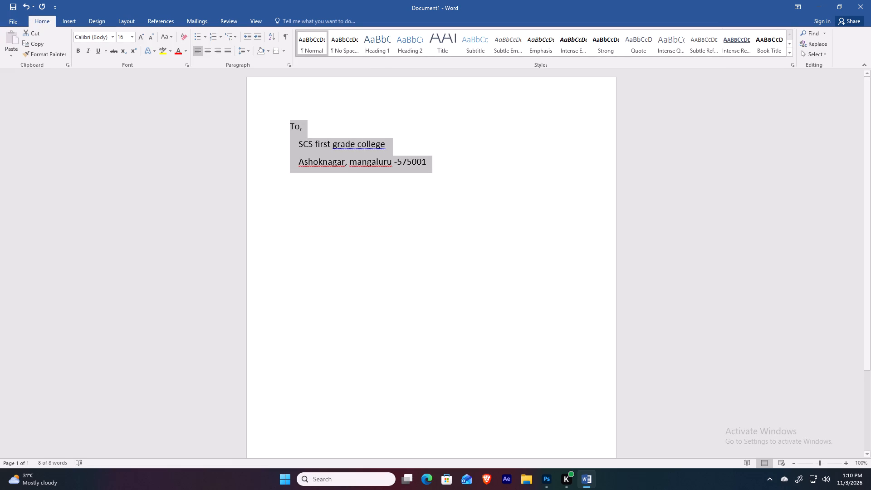
pyautogui.click(112, 40)
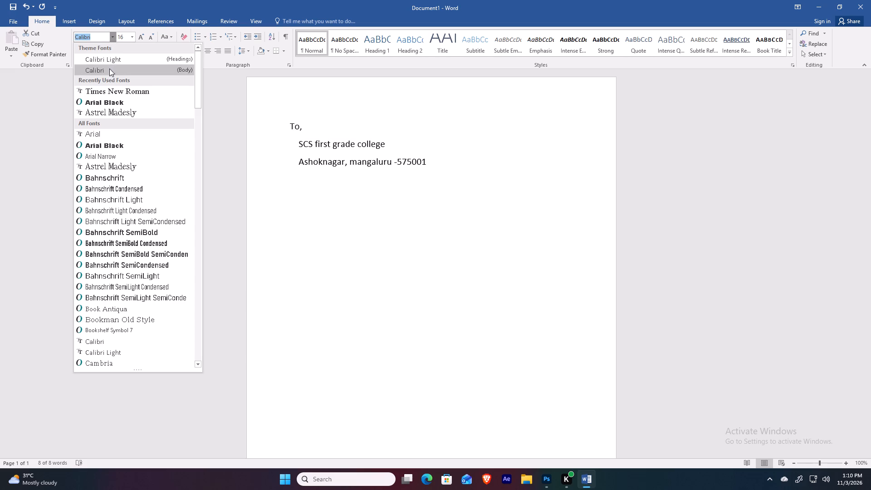
pyautogui.click(135, 69)
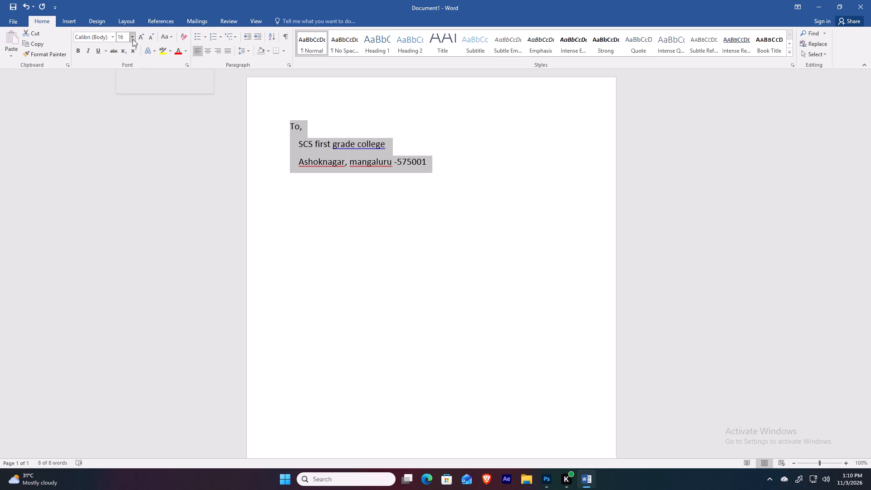
pyautogui.click(132, 39)
pyautogui.click(126, 88)
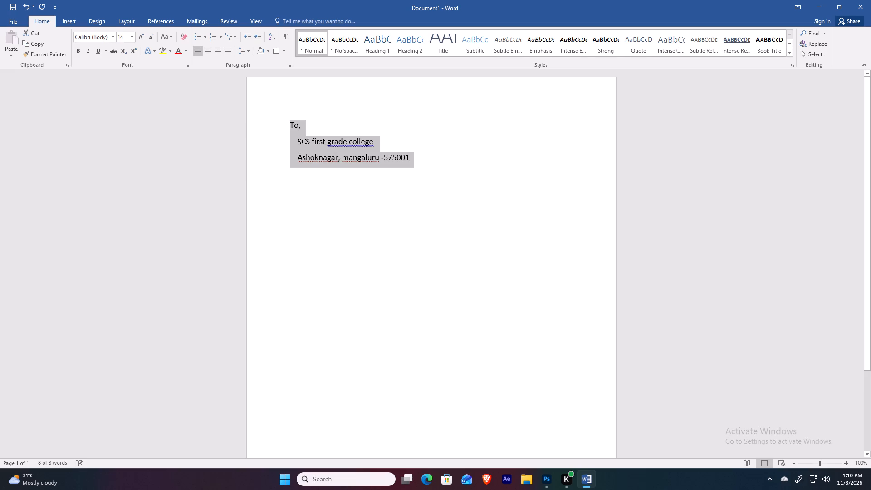
pyautogui.click(168, 115)
pyautogui.click(155, 158)
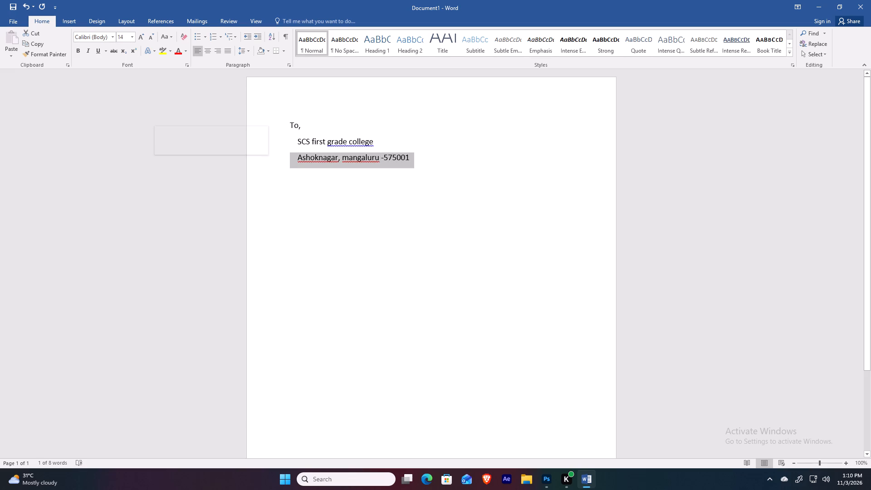
pyautogui.click(277, 203)
pyautogui.rightClick(331, 198)
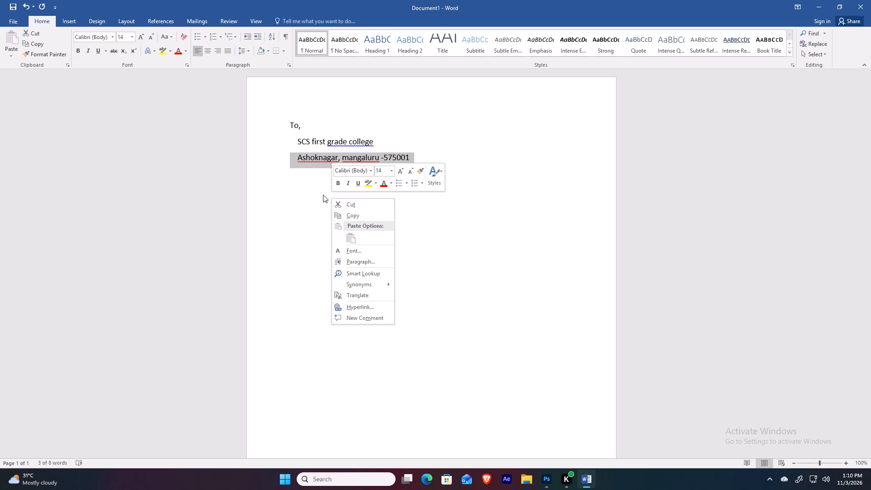
pyautogui.click(314, 200)
pyautogui.click(476, 182)
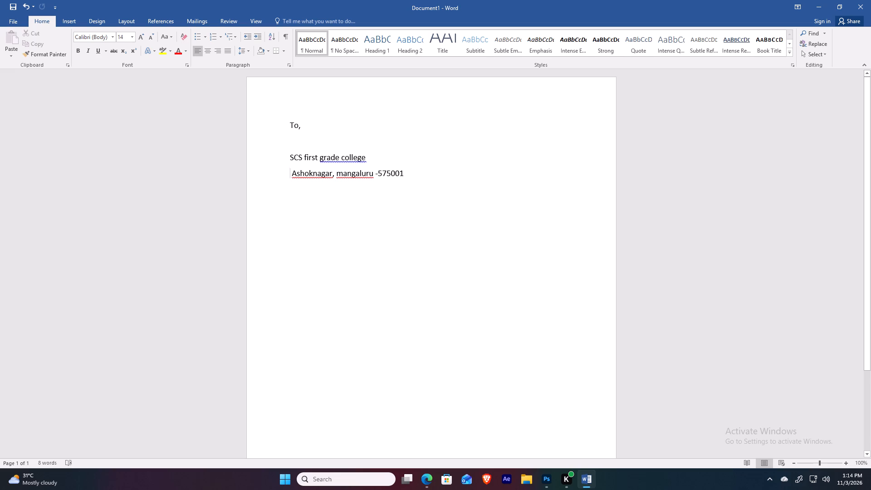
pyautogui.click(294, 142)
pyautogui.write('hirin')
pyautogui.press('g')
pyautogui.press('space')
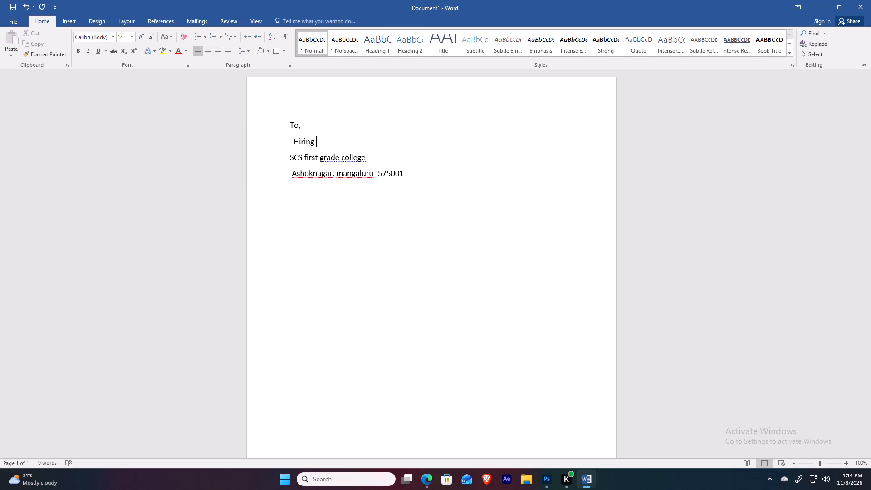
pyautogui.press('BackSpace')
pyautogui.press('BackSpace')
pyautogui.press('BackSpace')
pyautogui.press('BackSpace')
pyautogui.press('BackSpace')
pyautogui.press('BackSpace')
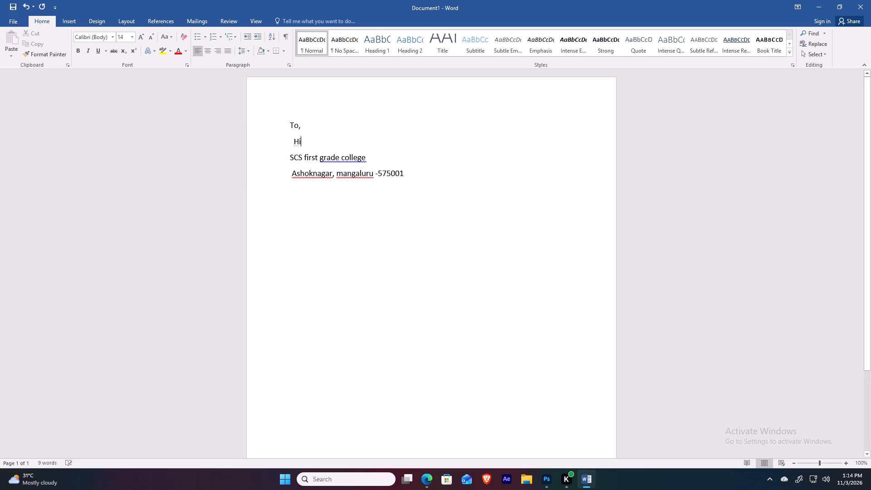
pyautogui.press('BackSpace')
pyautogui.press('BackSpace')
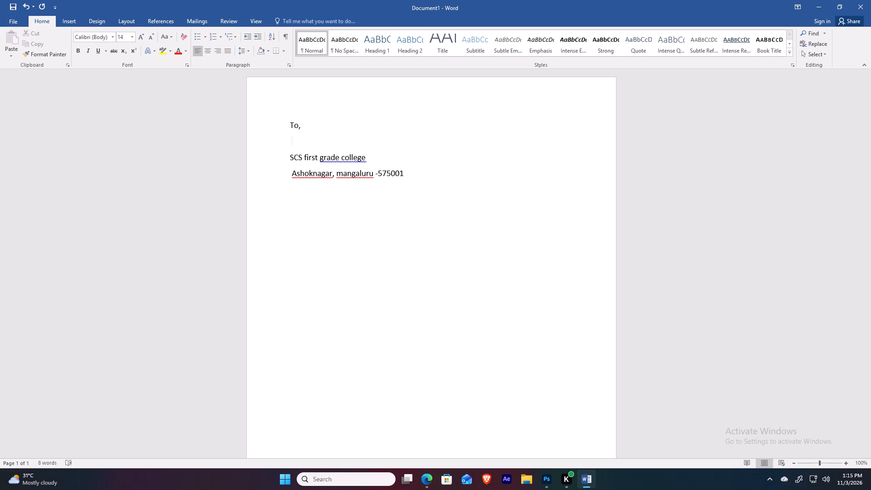
# Enter "The Principal" on the line below "To," and add one space before "SCS first grade college".
pyautogui.write('Tgh')
pyautogui.press('BackSpace')
pyautogui.press('BackSpace')
pyautogui.write('he pri')
pyautogui.press('BackSpace')
pyautogui.press('BackSpace')
pyautogui.press('BackSpace')
pyautogui.write('Princi')
pyautogui.write('pal')
pyautogui.press('space')
pyautogui.click(289, 157)
pyautogui.press('space')
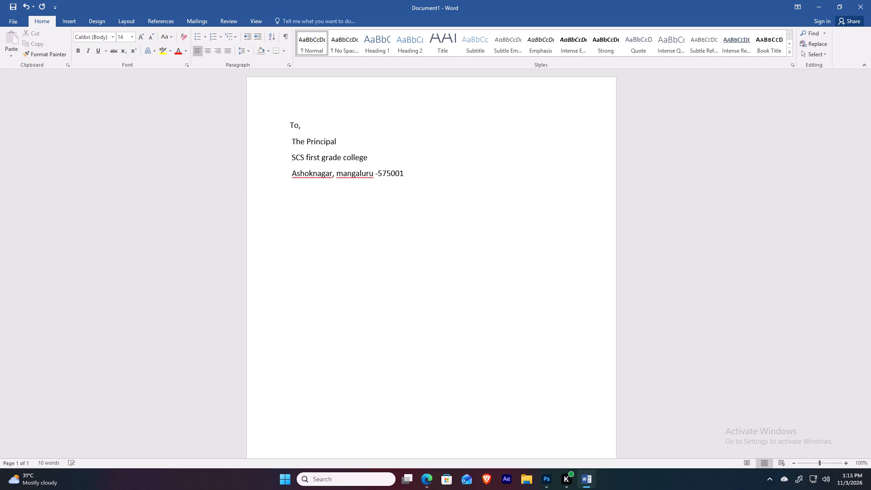
# Add the line "Date:03/11/2026" below the address, separated from it by one blank line.
pyautogui.click(413, 171)
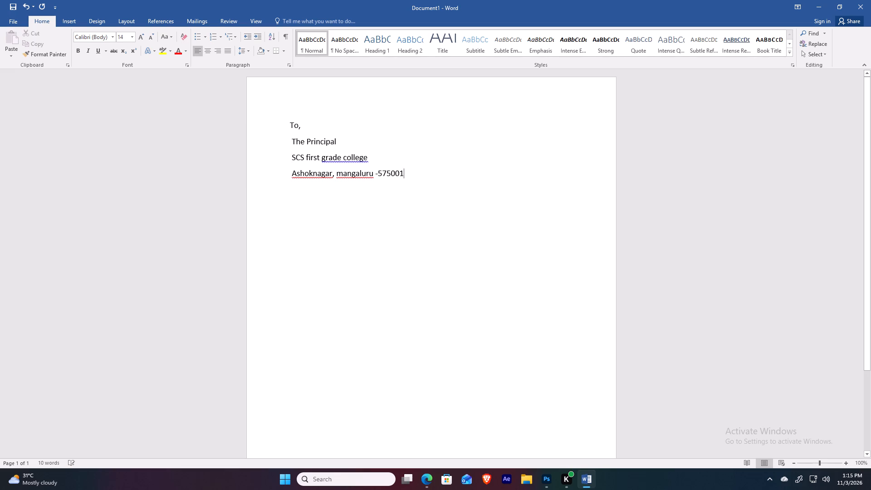
pyautogui.press('Return')
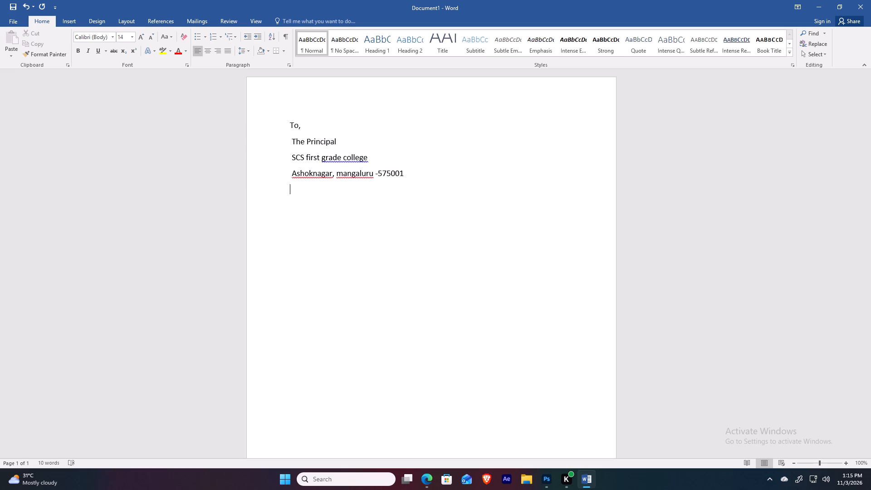
pyautogui.press('Return')
pyautogui.write('date')
pyautogui.press('BackSpace')
pyautogui.press('BackSpace')
pyautogui.press('BackSpace')
pyautogui.press('BackSpace')
pyautogui.write('Date')
pyautogui.hotkey('shift', ':')
pyautogui.press('0')
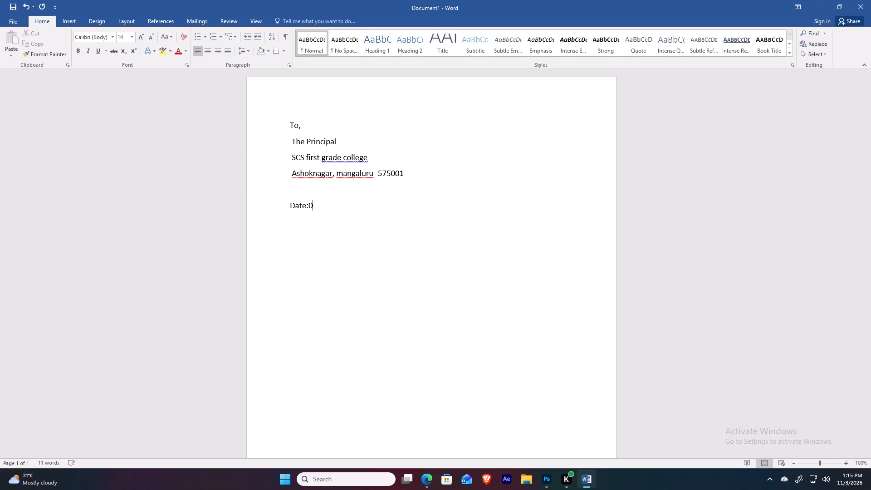
pyautogui.press('3')
pyautogui.press('/')
pyautogui.write('11')
pyautogui.press('/')
pyautogui.write('2026')
# Add two spaces after the date and insert two new lines below it.
pyautogui.press('space')
pyautogui.press('space')
pyautogui.press('Return')
pyautogui.press('Down')
pyautogui.press('Down')
pyautogui.press('Down')
pyautogui.press('Down')
pyautogui.press('Down')
pyautogui.press('Return')
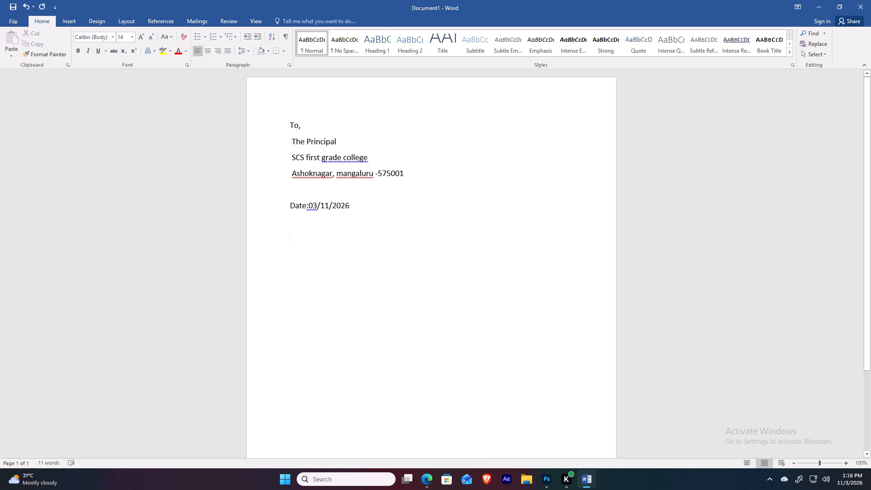
# Enter the line "Subject: Application for the post of designer" below the date.
pyautogui.write('Subject')
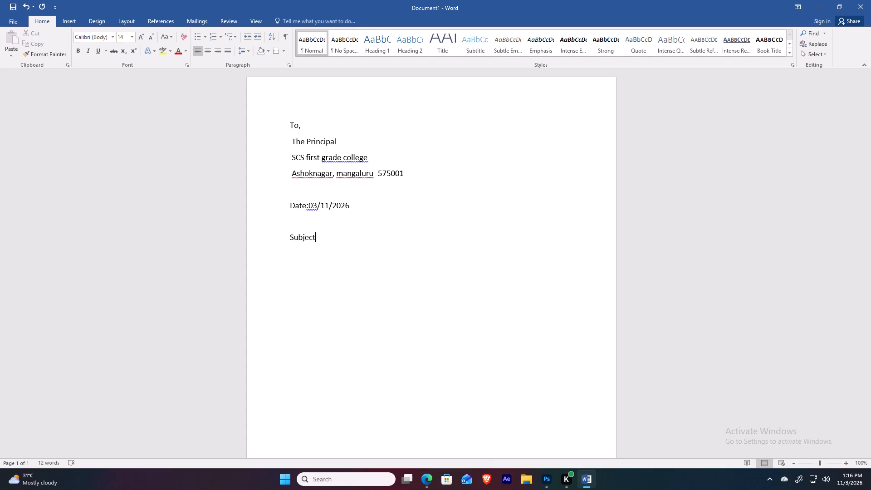
pyautogui.press(';')
pyautogui.press('BackSpace')
pyautogui.hotkey('shift', ':')
pyautogui.press('space')
pyautogui.write('Application for')
pyautogui.press('space')
pyautogui.write('the post')
pyautogui.press('space')
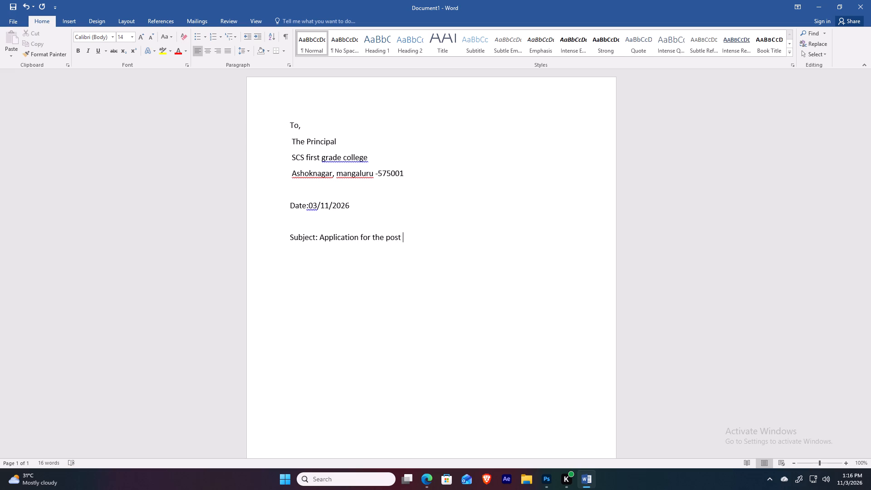
pyautogui.press('o')
pyautogui.write('f designer')
pyautogui.press('space')
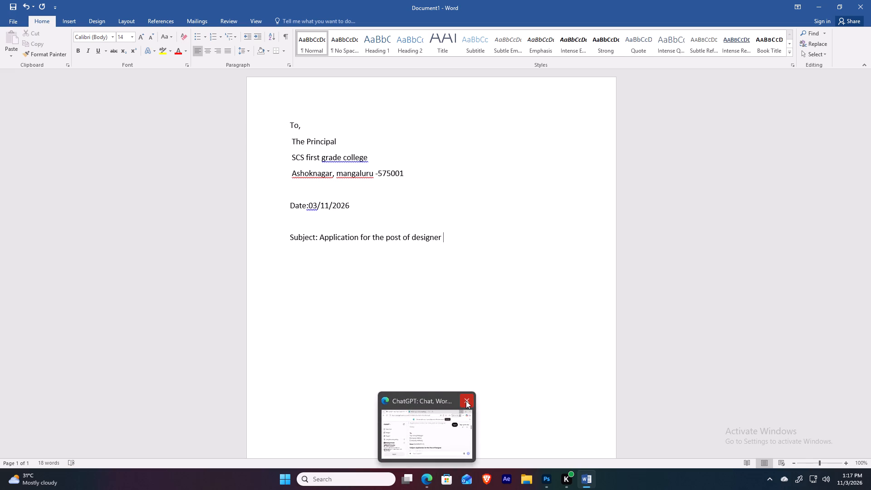
# Close the ChatGPT window in Edge, return to the Word letter and start a new line after the subject.
pyautogui.click(465, 398)
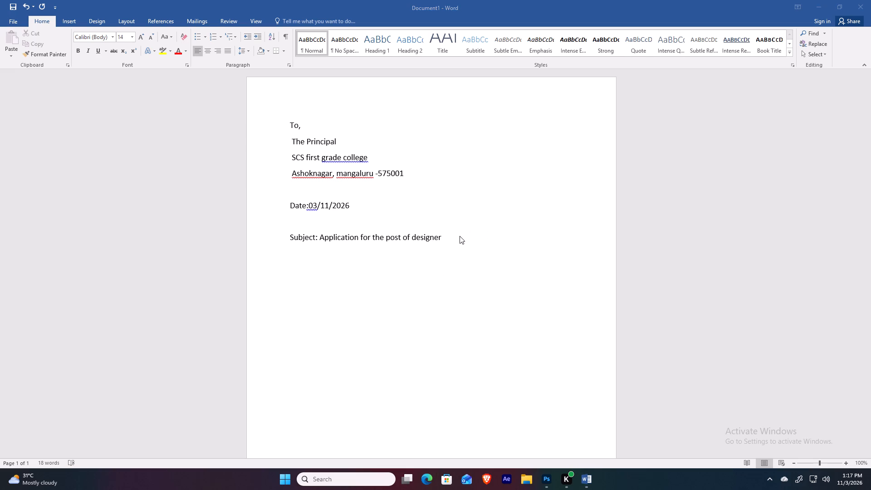
pyautogui.click(448, 239)
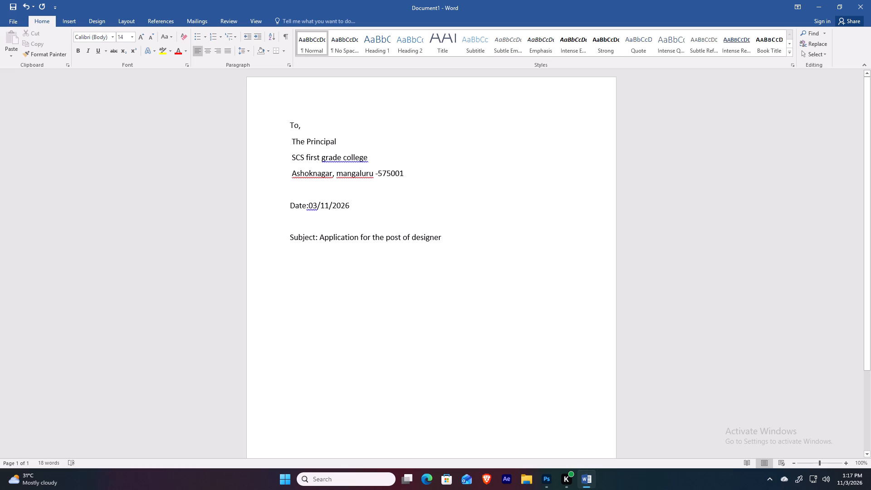
pyautogui.press('Return')
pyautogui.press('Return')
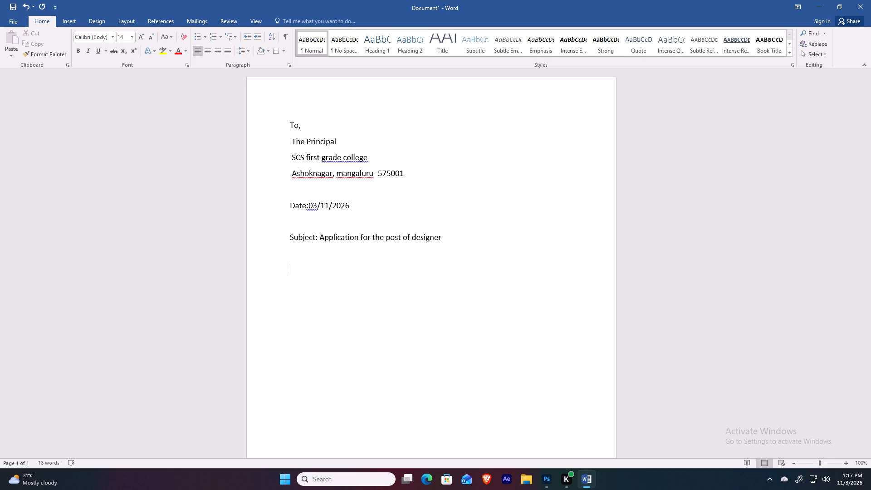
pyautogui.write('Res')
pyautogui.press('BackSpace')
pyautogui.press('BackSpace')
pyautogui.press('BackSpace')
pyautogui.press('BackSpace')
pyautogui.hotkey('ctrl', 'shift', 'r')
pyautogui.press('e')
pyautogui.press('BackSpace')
# Enter the salutation "Respected sir/Madam," on the line below the subject.
pyautogui.write('Respected')
pyautogui.press('space')
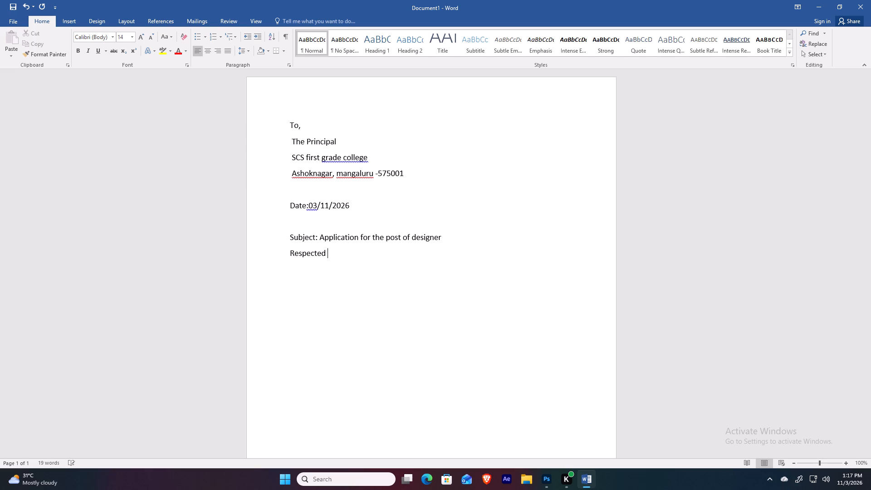
pyautogui.write('sir')
pyautogui.press('space')
pyautogui.press('BackSpace')
pyautogui.press('/')
pyautogui.write('Madam')
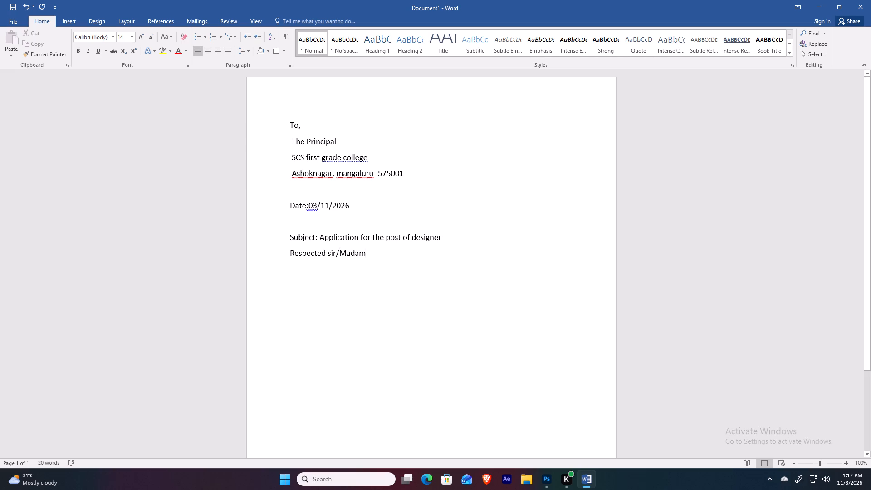
pyautogui.click(330, 255)
pyautogui.press('BackSpace')
pyautogui.press('s')
pyautogui.click(372, 256)
pyautogui.press(',')
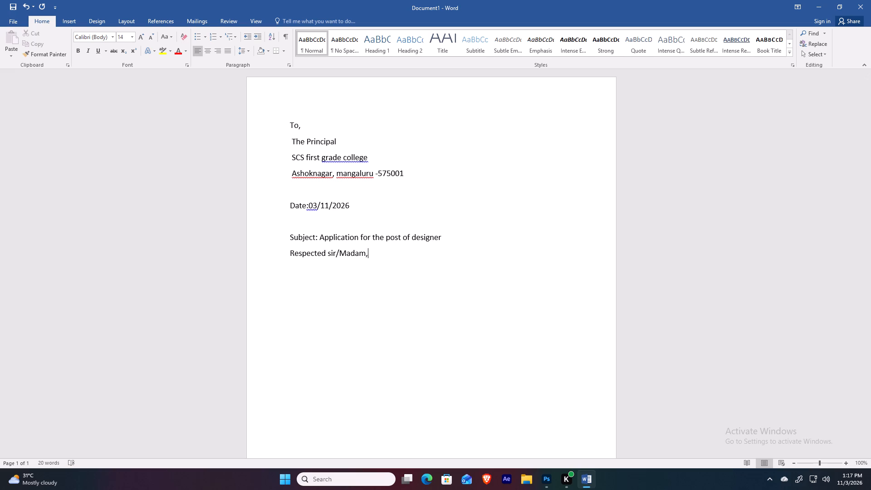
# Insert a blank line between the subject and the salutation, and start a new line below the salutation.
pyautogui.click(448, 234)
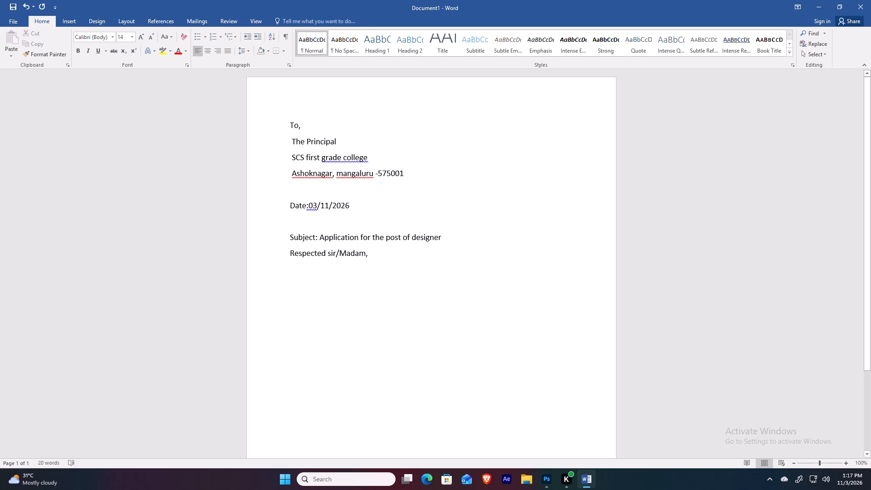
pyautogui.press('Return')
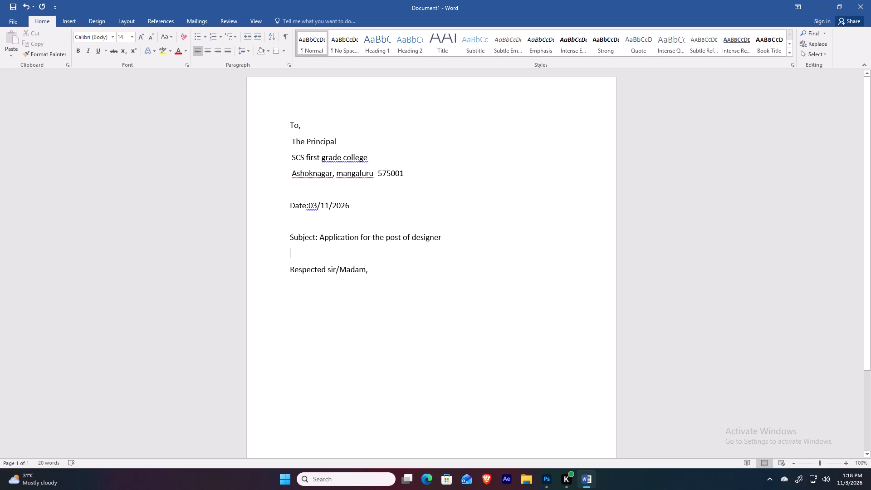
pyautogui.click(369, 272)
pyautogui.press('Return')
pyautogui.click(824, 464)
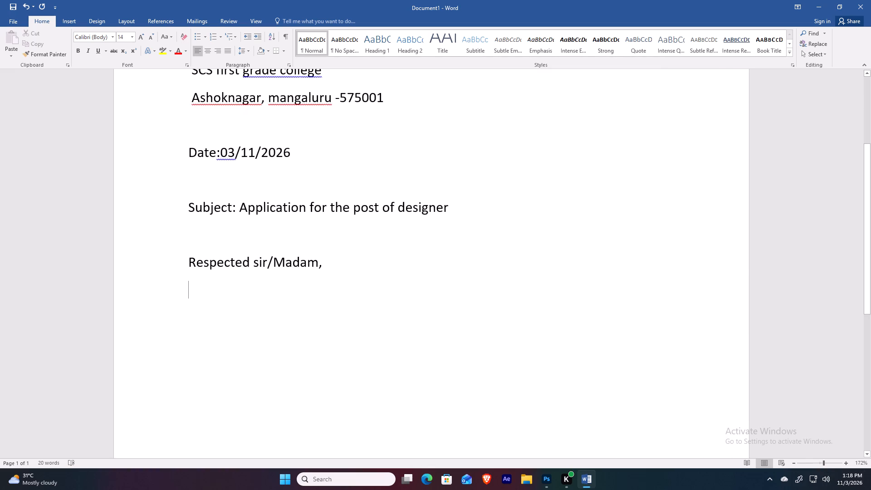
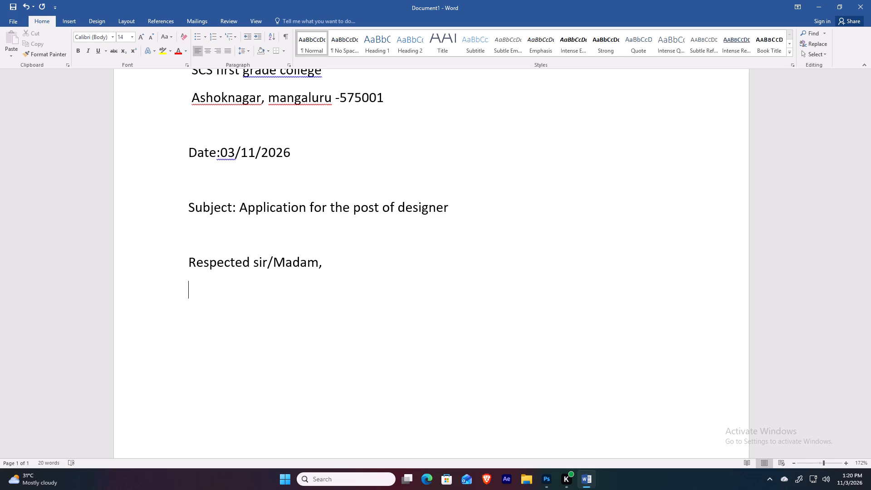
# Begin the letter's body on the line below the salutation with "Iam" and a space.
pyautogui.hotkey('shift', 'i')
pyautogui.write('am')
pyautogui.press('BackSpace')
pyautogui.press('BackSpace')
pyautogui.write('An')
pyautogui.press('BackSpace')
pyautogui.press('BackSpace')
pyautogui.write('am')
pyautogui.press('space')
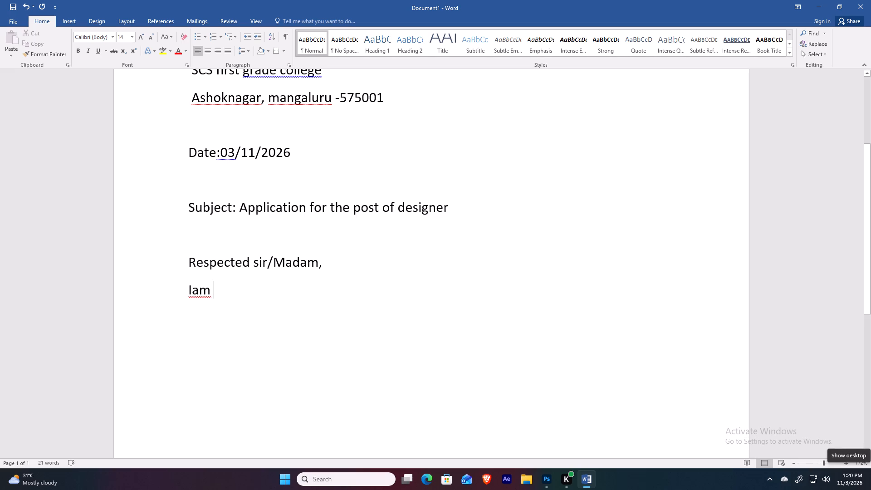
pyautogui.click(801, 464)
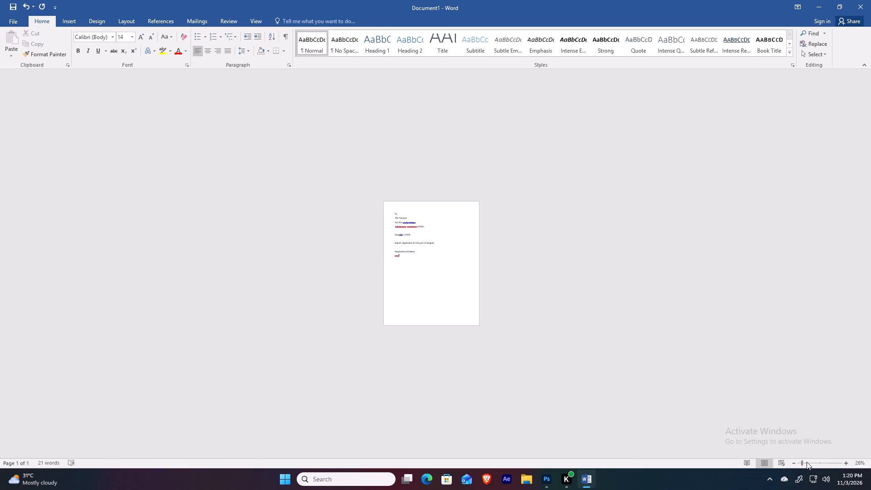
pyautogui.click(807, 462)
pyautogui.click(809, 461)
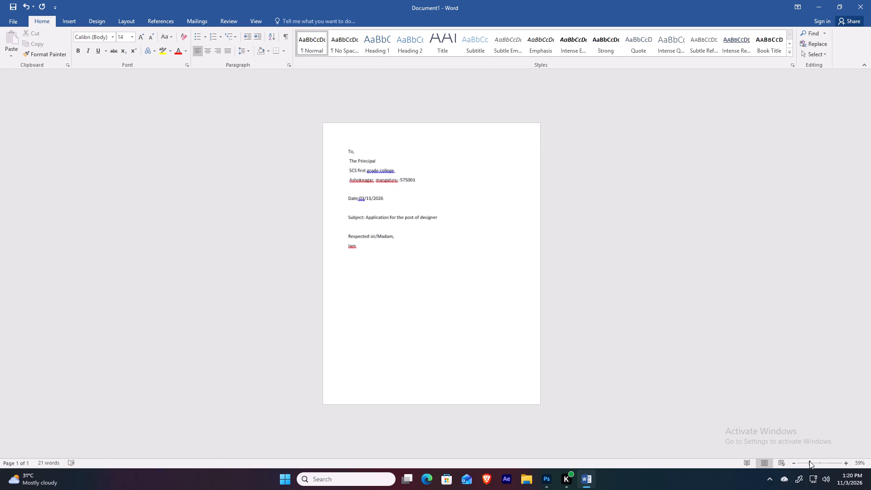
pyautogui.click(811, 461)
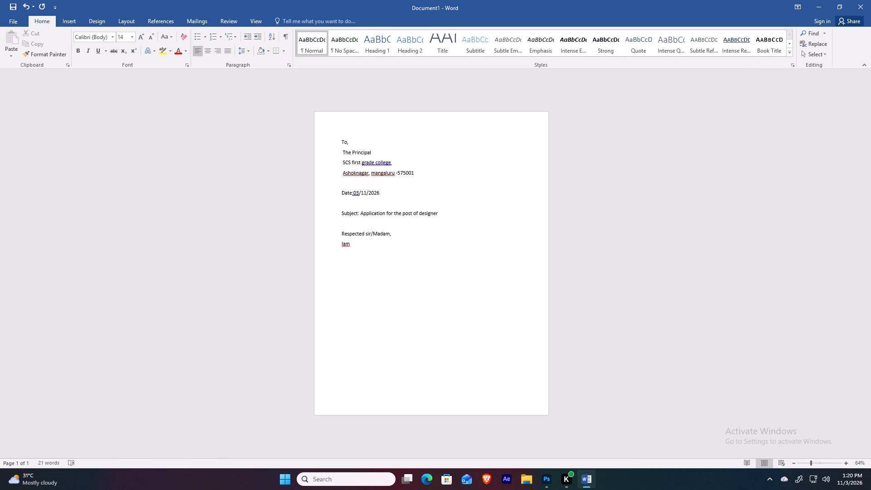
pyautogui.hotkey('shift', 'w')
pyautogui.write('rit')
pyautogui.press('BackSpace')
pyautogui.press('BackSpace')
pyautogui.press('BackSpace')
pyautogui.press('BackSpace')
# Continue the body line with the applicant's full name and "from", and insert a period directly before "from".
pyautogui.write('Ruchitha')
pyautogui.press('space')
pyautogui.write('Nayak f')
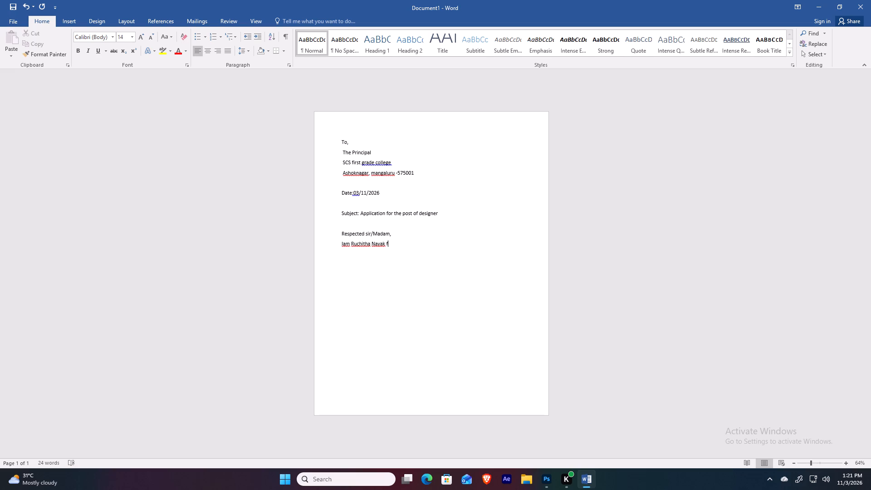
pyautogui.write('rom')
pyautogui.click(386, 245)
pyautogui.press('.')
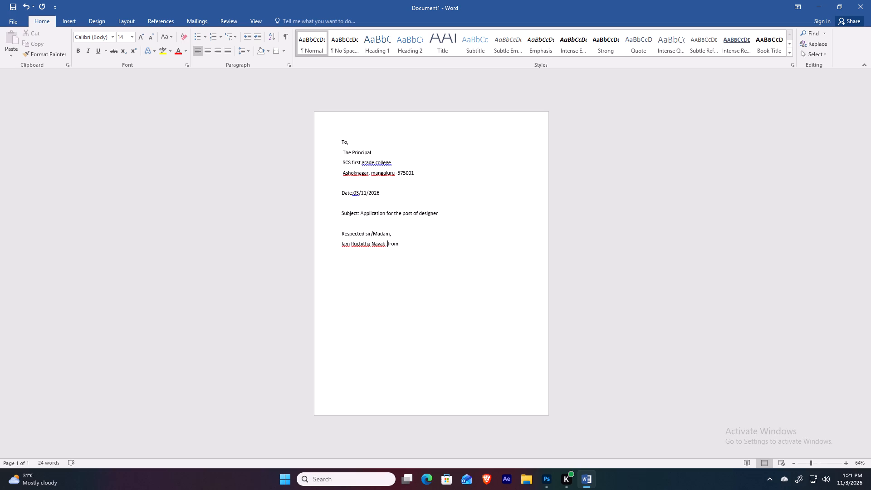
# Complete the line after "from" with the applicant's home locality and area, separated by a comma.
pyautogui.click(400, 244)
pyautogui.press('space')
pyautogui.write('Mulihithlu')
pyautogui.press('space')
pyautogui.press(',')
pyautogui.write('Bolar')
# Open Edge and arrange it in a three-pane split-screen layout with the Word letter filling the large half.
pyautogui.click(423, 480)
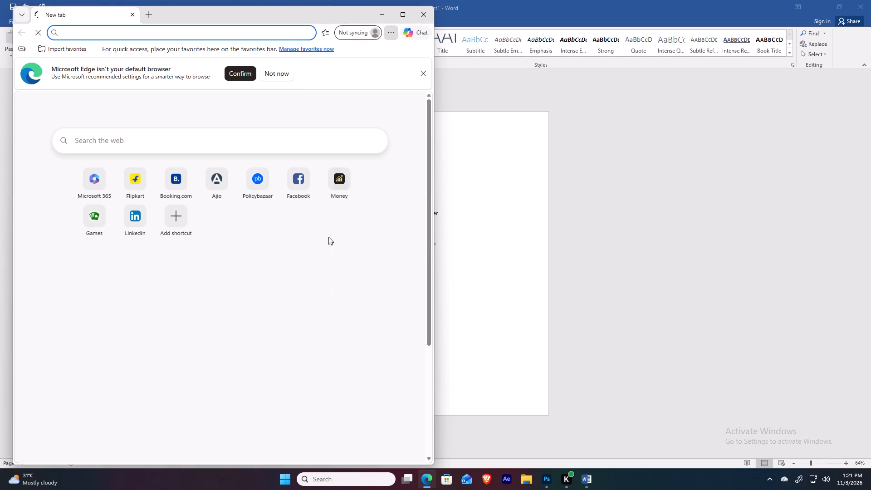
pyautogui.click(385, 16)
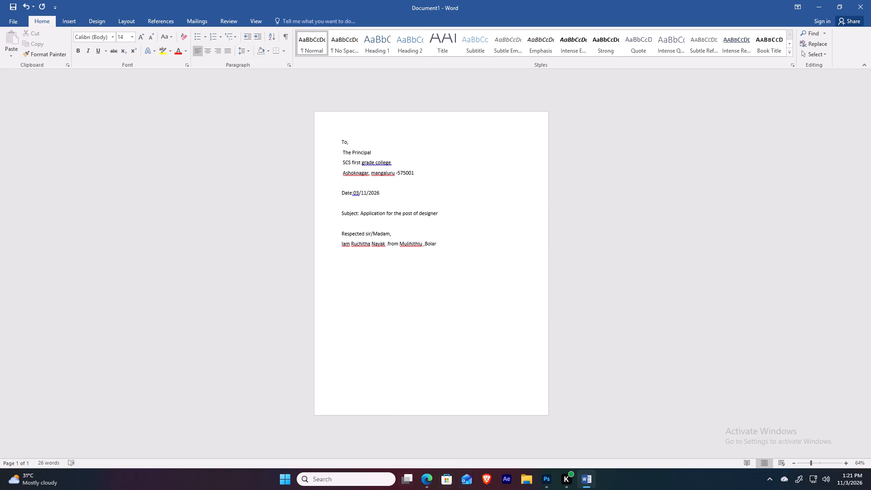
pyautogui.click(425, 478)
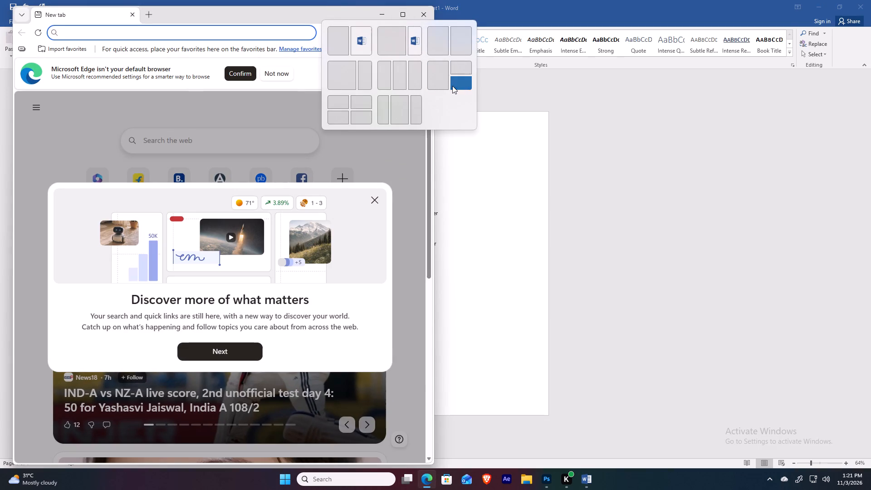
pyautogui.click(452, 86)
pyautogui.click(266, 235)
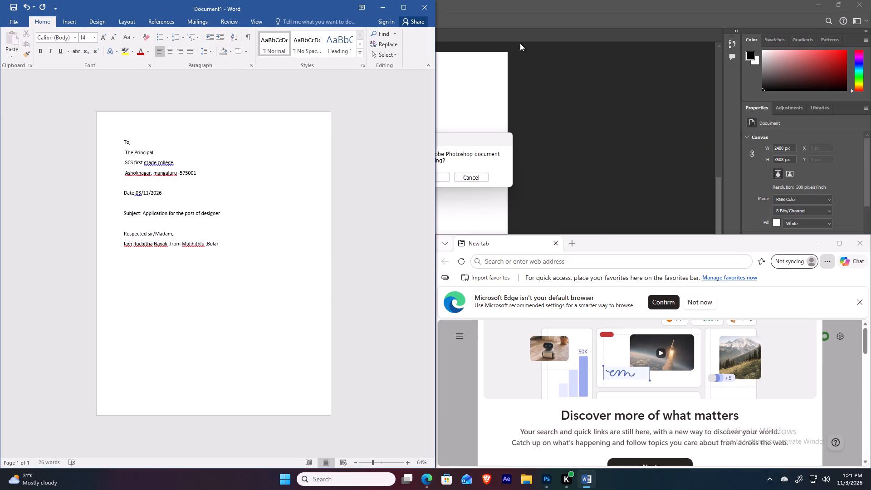
# Close Photoshop without saving the Untitled-1 document and bring the Word letter back to full screen.
pyautogui.click(816, 5)
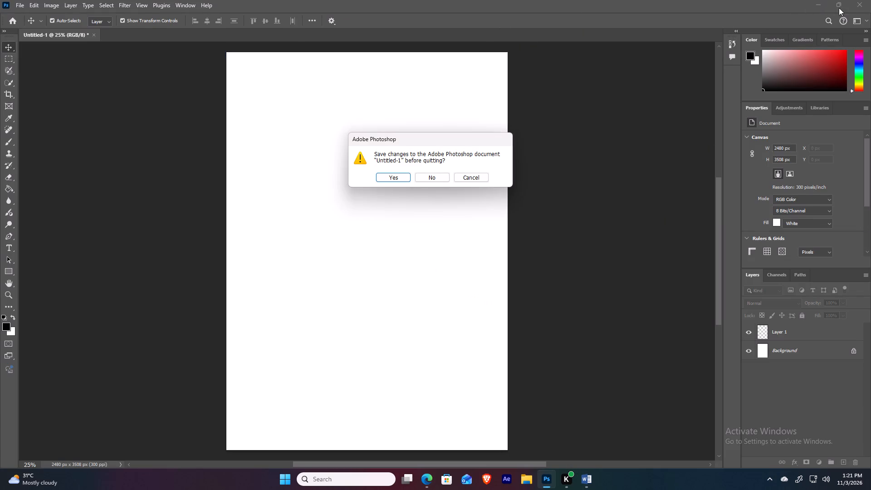
pyautogui.click(391, 178)
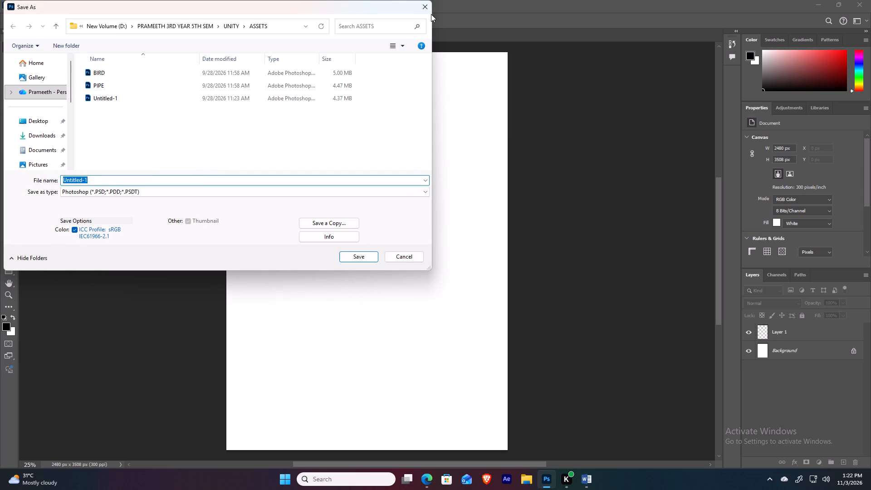
pyautogui.click(424, 11)
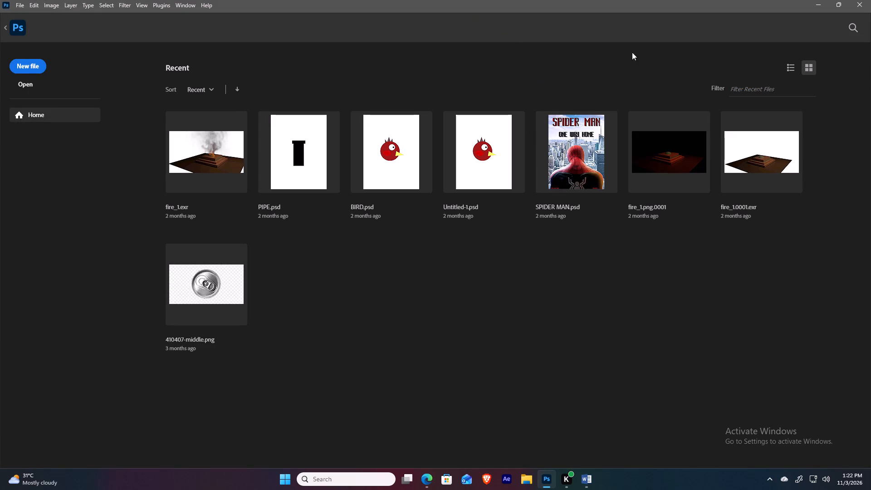
pyautogui.click(863, 1)
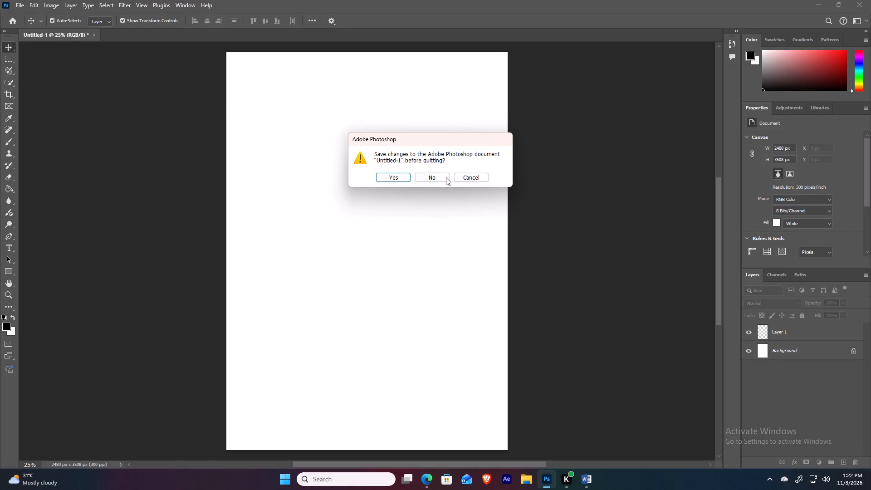
pyautogui.click(445, 177)
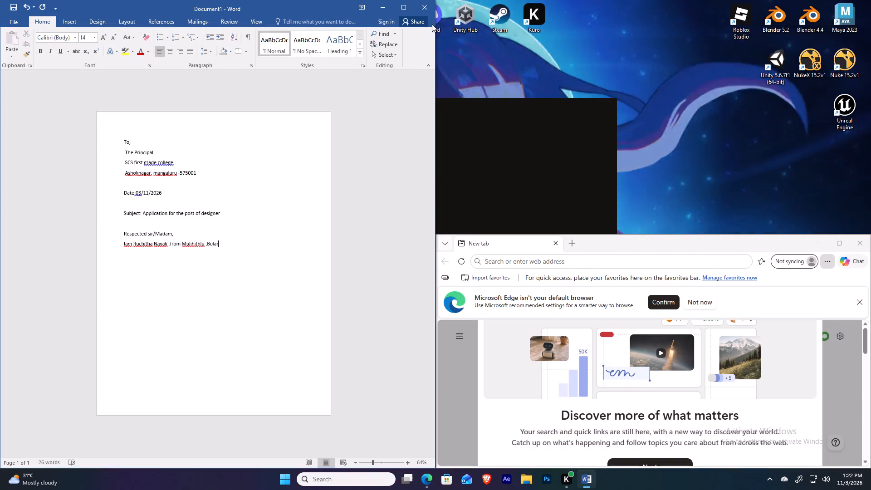
pyautogui.click(402, 10)
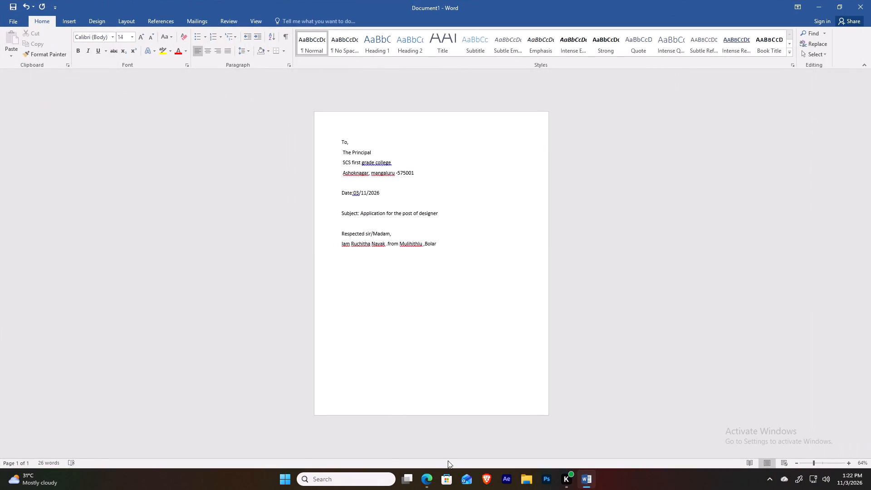
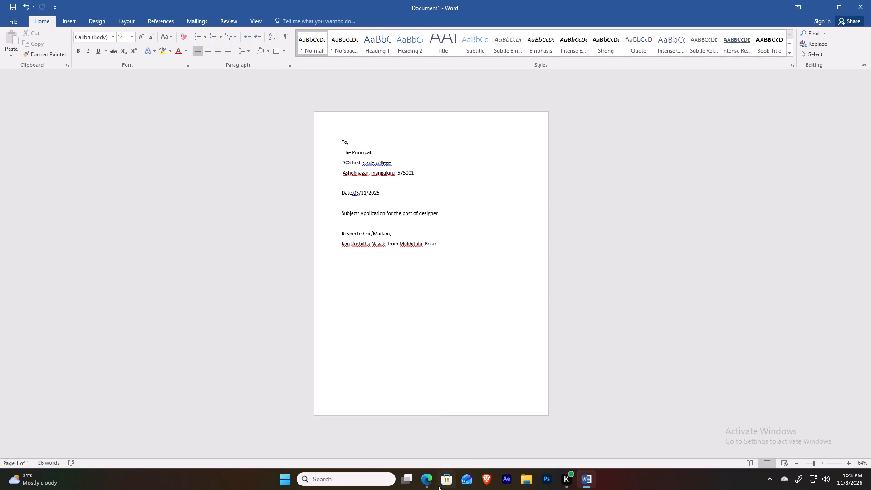
pyautogui.moveTo(429, 475); pyautogui.dragTo(433, 470)
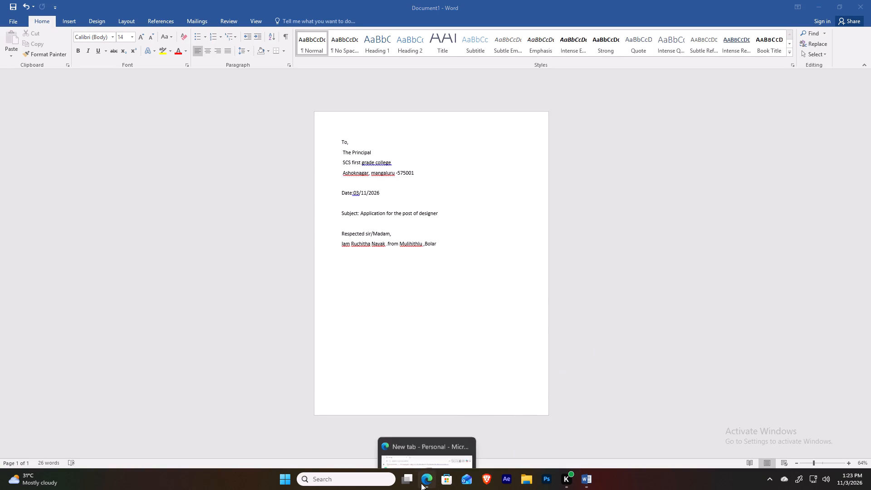
pyautogui.click(421, 483)
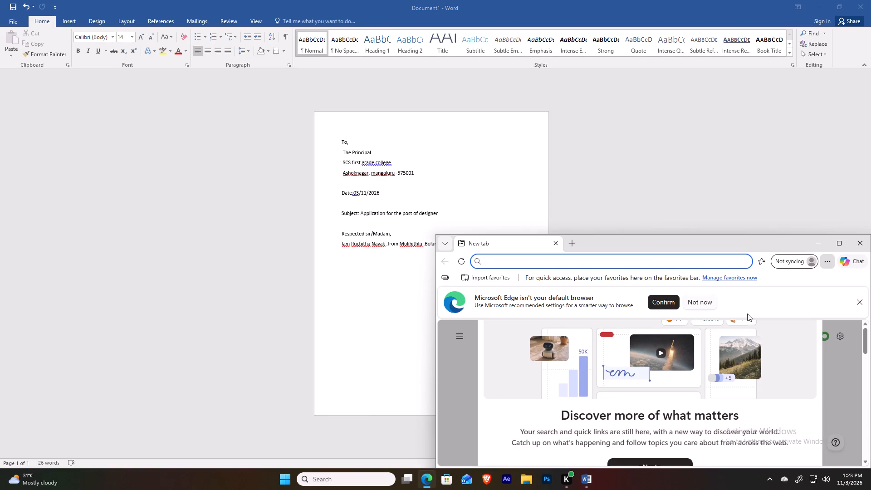
pyautogui.click(828, 262)
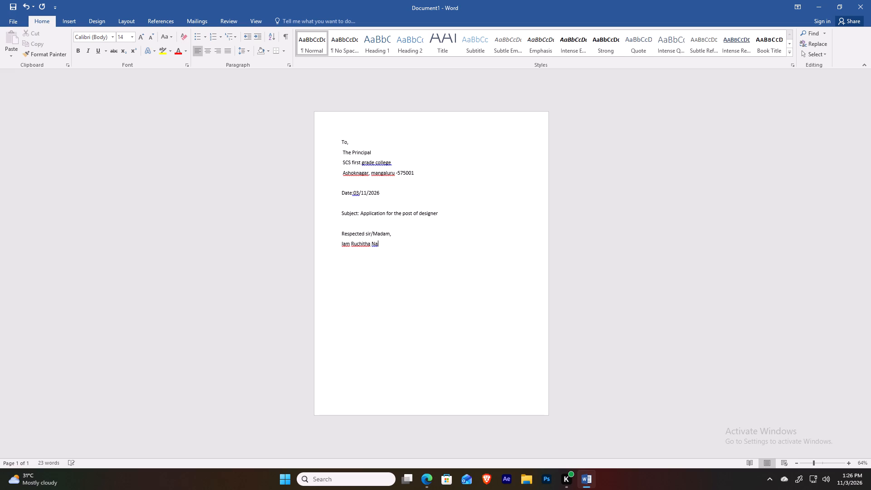
pyautogui.press('BackSpace')
pyautogui.press('BackSpace')
pyautogui.press('BackSpace')
pyautogui.press('BackSpace')
pyautogui.press('BackSpace')
pyautogui.press('BackSpace')
pyautogui.press('BackSpace')
pyautogui.press('BackSpace')
pyautogui.press('BackSpace')
pyautogui.press('BackSpace')
pyautogui.press('BackSpace')
# Continue the first body line after "Iam" with "writing this letter about my interest in post of".
pyautogui.press('w')
pyautogui.write('riting')
pyautogui.click(820, 462)
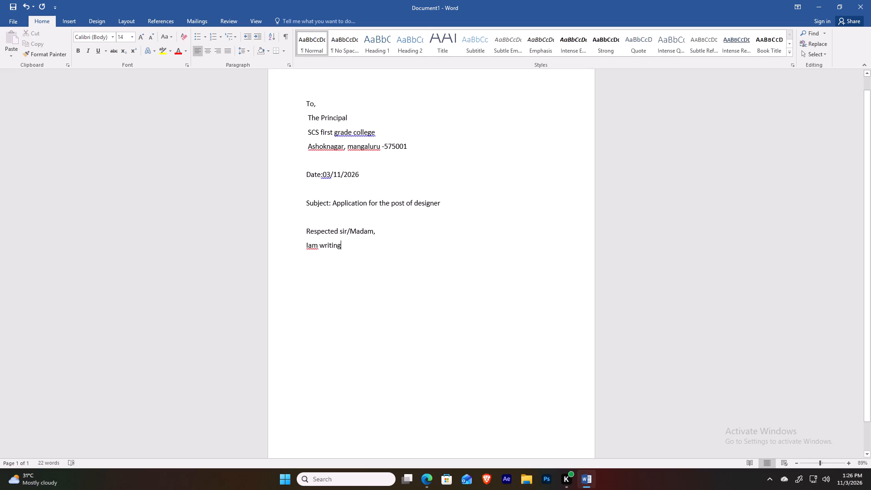
pyautogui.press('space')
pyautogui.write('this letter')
pyautogui.press('space')
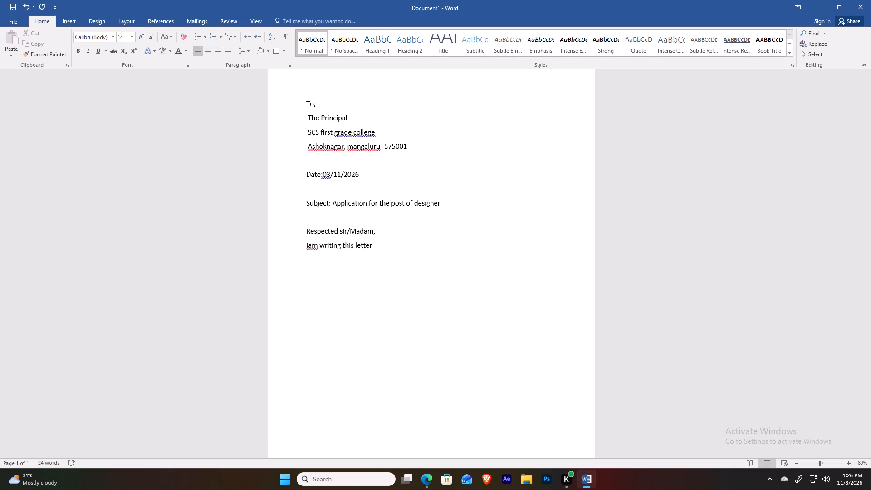
pyautogui.write('about my interest')
pyautogui.press('space')
pyautogui.write('in')
pyautogui.press('space')
pyautogui.write('post of')
pyautogui.press('space')
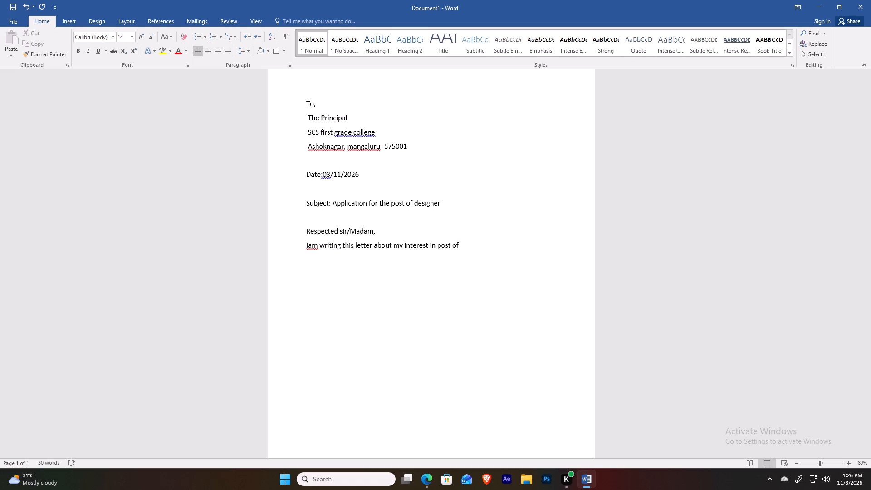
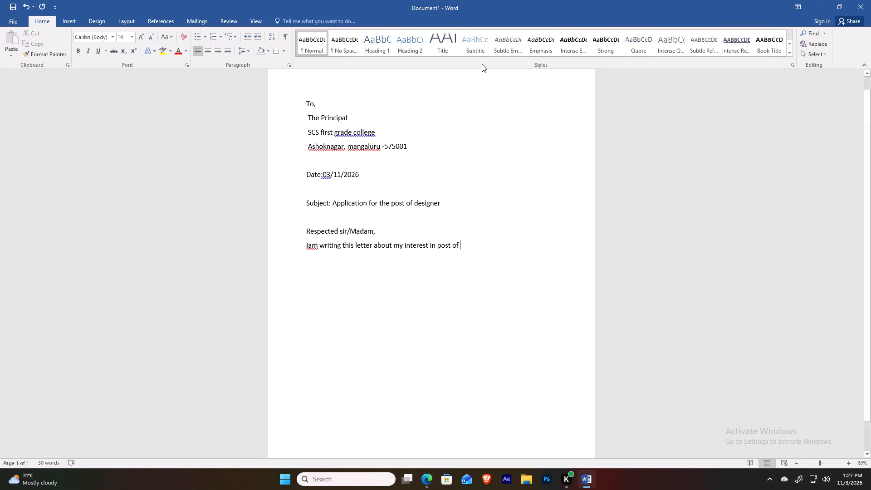
# Replace "SCS first grade college" in the recipient address with "Gokul das fashion".
pyautogui.click(379, 136)
pyautogui.press('BackSpace')
pyautogui.press('BackSpace')
pyautogui.press('BackSpace')
pyautogui.press('BackSpace')
pyautogui.press('BackSpace')
pyautogui.press('BackSpace')
pyautogui.press('BackSpace')
pyautogui.press('BackSpace')
pyautogui.press('BackSpace')
pyautogui.press('BackSpace')
pyautogui.press('BackSpace')
pyautogui.press('BackSpace')
pyautogui.press('BackSpace')
pyautogui.press('BackSpace')
pyautogui.press('BackSpace')
pyautogui.press('BackSpace')
pyautogui.press('BackSpace')
pyautogui.press('BackSpace')
pyautogui.press('BackSpace')
pyautogui.press('BackSpace')
pyautogui.press('BackSpace')
pyautogui.press('BackSpace')
pyautogui.press('BackSpace')
pyautogui.press('BackSpace')
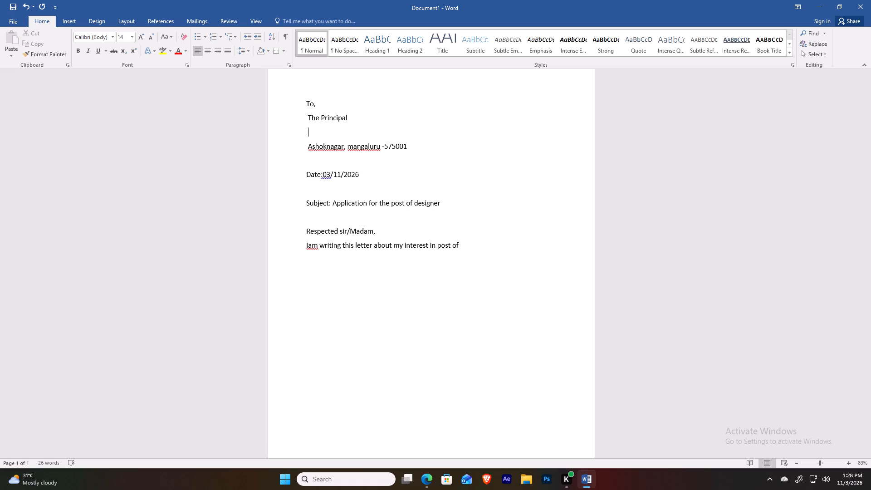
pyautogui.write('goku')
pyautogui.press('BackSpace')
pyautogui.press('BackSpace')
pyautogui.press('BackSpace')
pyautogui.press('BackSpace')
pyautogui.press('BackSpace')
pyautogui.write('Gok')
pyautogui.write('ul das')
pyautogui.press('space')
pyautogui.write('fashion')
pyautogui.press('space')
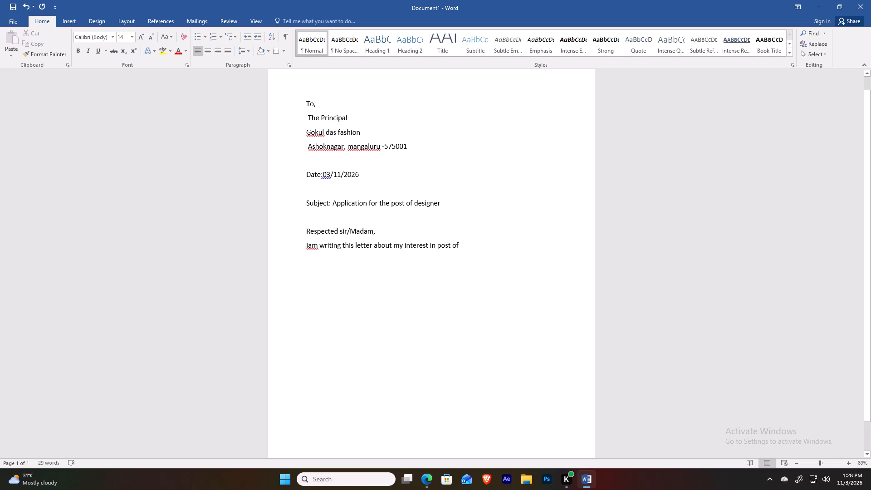
pyautogui.click(325, 134)
pyautogui.press('BackSpace')
pyautogui.click(373, 129)
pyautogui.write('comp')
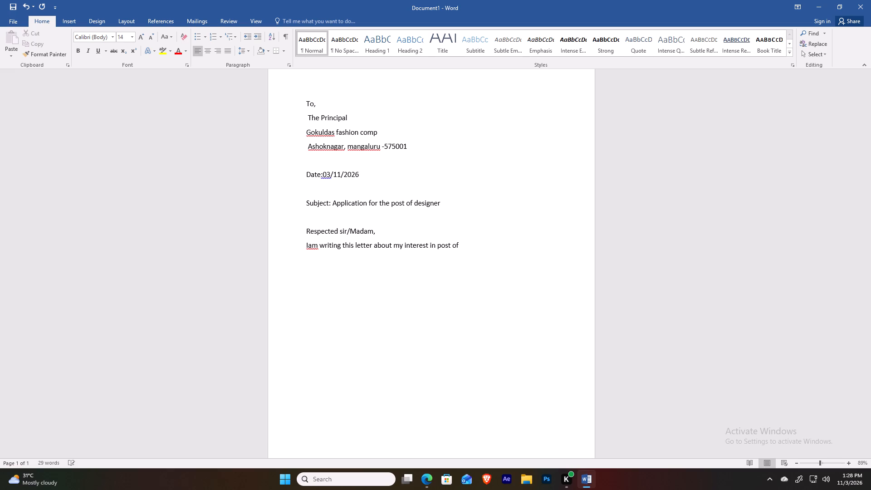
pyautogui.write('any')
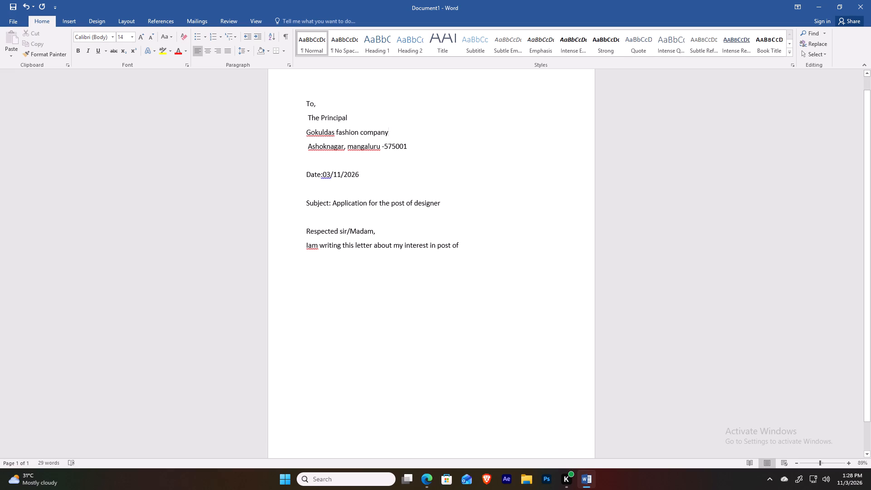
pyautogui.click(380, 148)
pyautogui.press('BackSpace')
pyautogui.press('BackSpace')
pyautogui.press('BackSpace')
pyautogui.press('BackSpace')
pyautogui.press('BackSpace')
pyautogui.press('BackSpace')
pyautogui.press('BackSpace')
pyautogui.press('BackSpace')
pyautogui.press('BackSpace')
pyautogui.press('BackSpace')
pyautogui.press('BackSpace')
pyautogui.press('BackSpace')
pyautogui.press('BackSpace')
pyautogui.press('BackSpace')
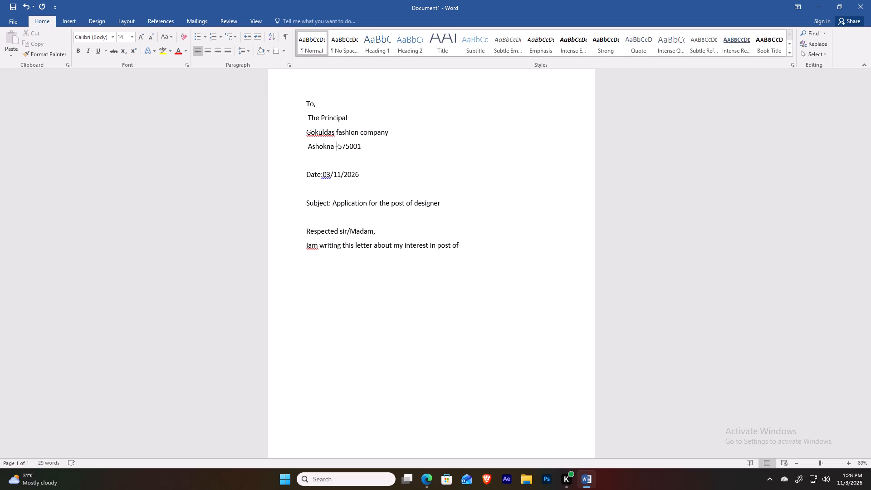
pyautogui.press('BackSpace')
pyautogui.press('BackSpace')
pyautogui.press('BackSpace')
pyautogui.press('BackSpace')
pyautogui.press('BackSpace')
pyautogui.press('BackSpace')
pyautogui.press('BackSpace')
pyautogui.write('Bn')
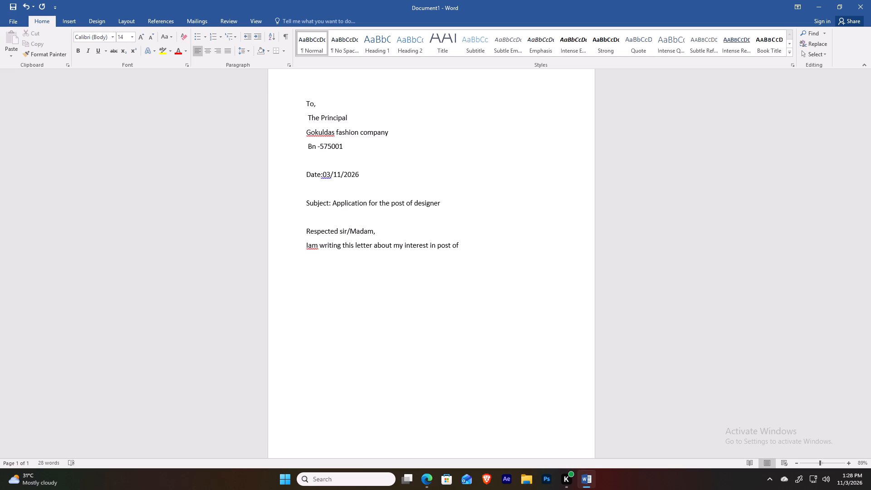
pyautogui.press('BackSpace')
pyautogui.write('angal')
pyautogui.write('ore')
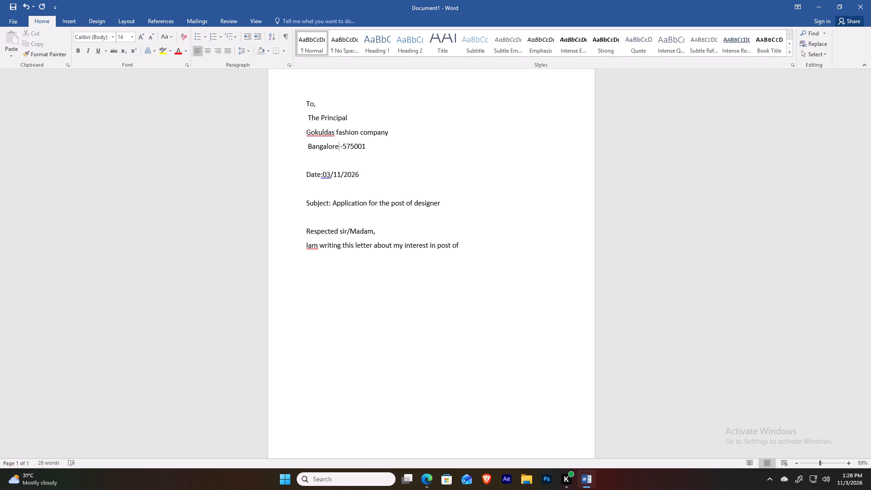
# Change the last two digits of the postal code after "Bangalore" to 67.
pyautogui.click(370, 144)
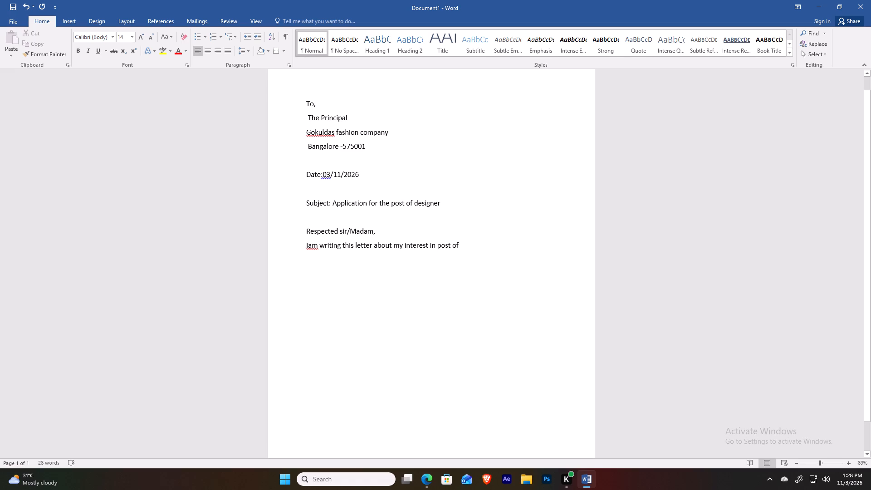
pyautogui.press('BackSpace')
pyautogui.press('BackSpace')
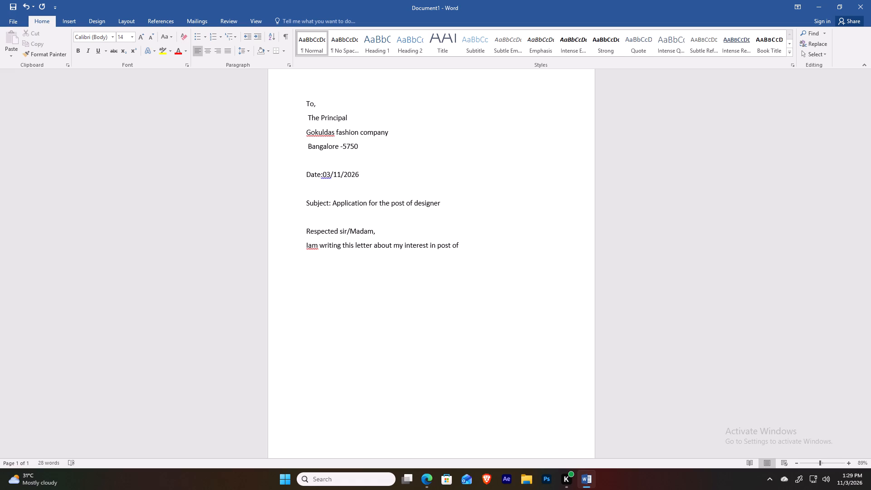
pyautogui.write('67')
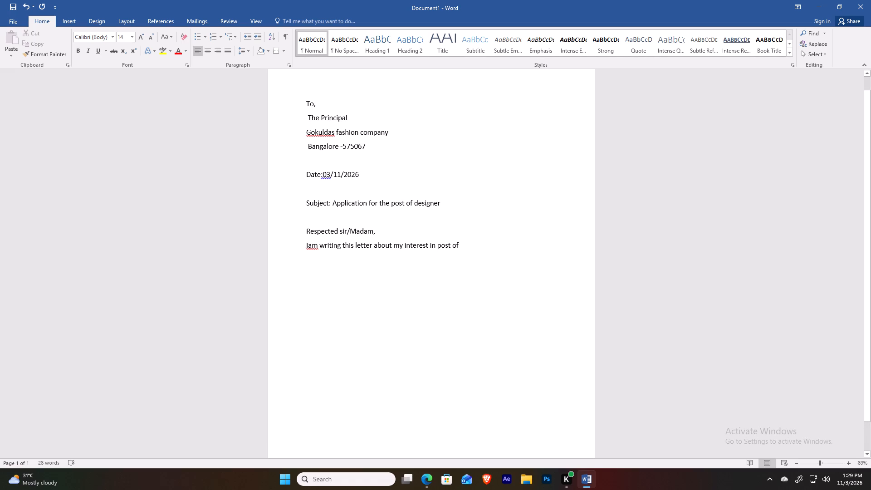
pyautogui.click(424, 476)
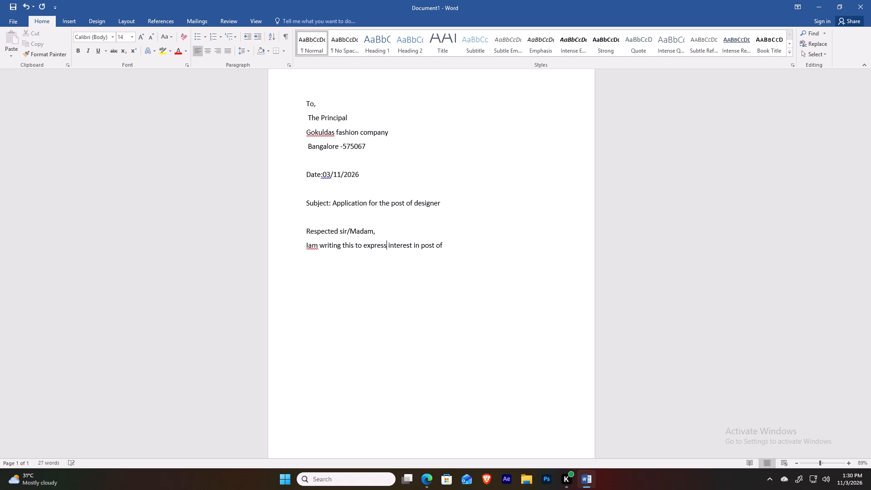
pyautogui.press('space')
# Insert "applying to" before "post of" in the first body line.
pyautogui.click(421, 246)
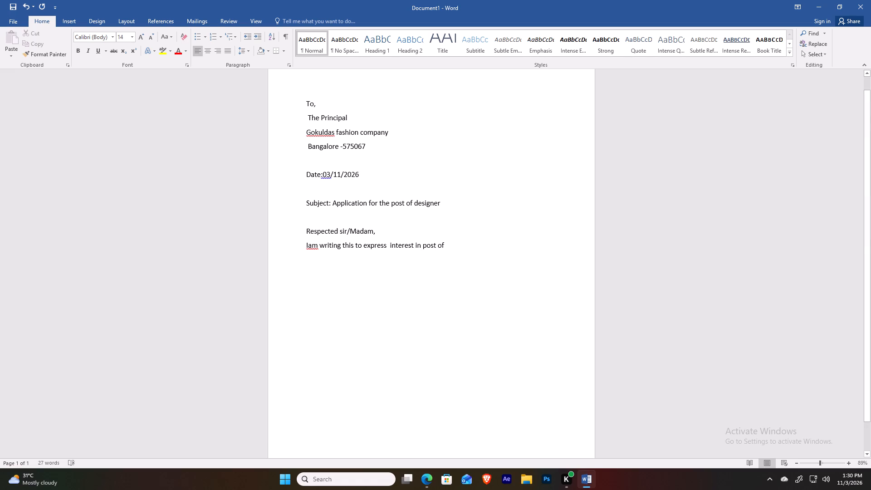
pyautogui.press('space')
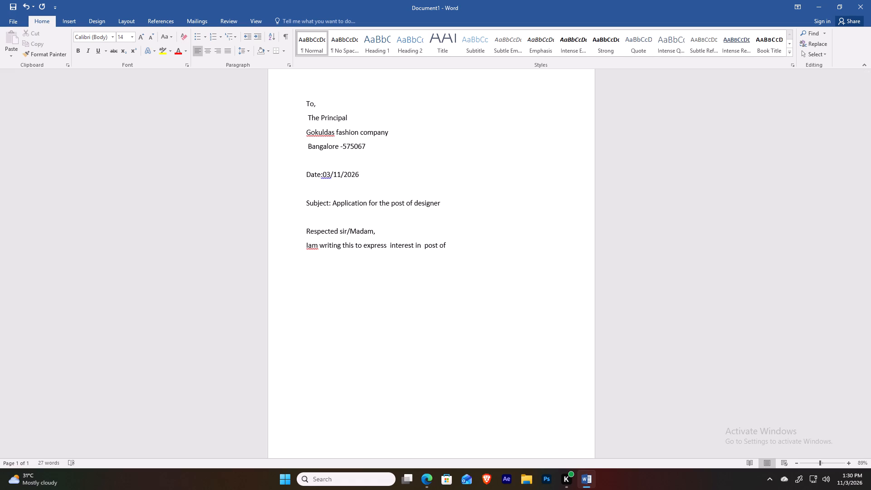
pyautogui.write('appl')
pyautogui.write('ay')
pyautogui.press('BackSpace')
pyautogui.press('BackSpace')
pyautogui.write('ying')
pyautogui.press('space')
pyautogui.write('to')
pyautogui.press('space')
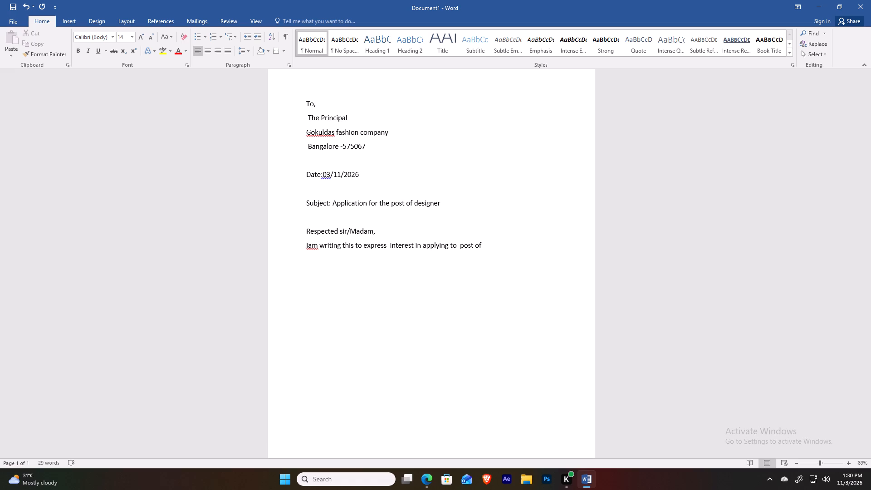
# Add "designer" at the end of the first body line, after "post of".
pyautogui.click(484, 247)
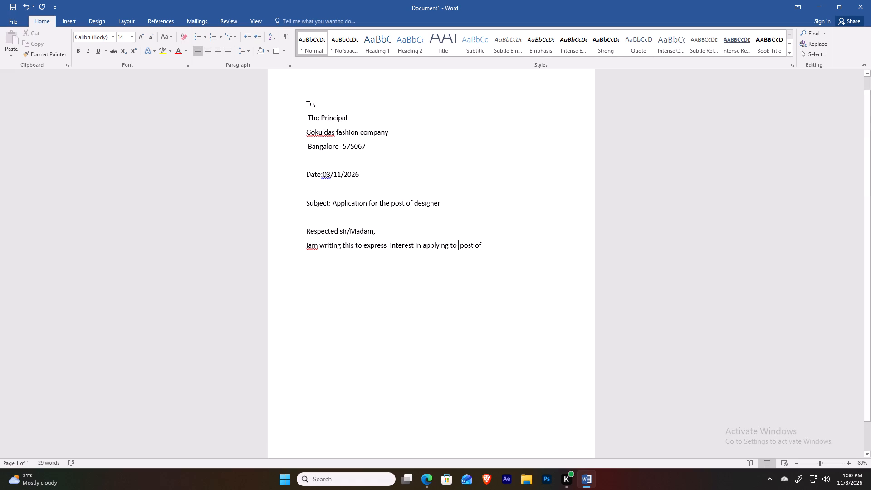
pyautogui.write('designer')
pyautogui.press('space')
pyautogui.click(421, 481)
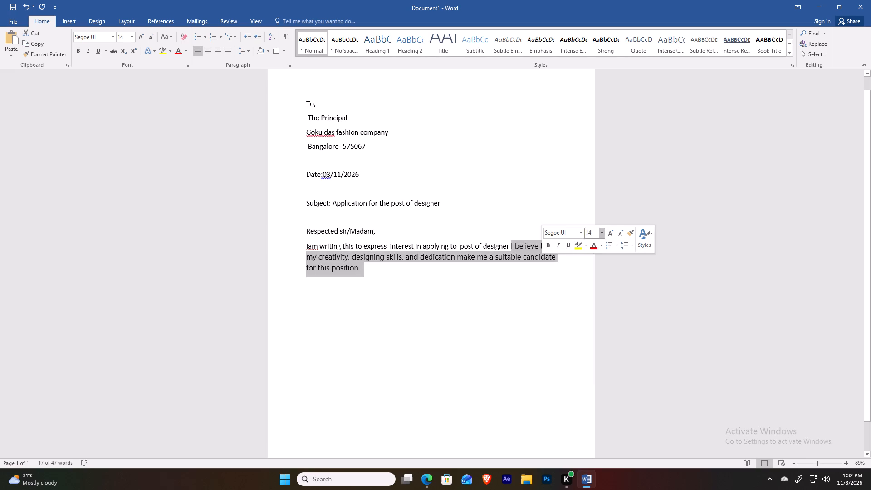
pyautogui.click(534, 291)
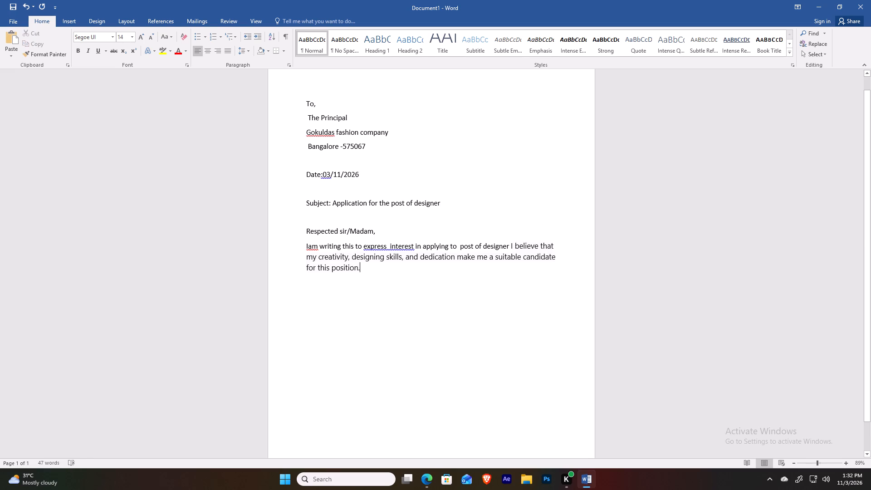
# Set the font size of the pasted "I believe that my creativity…" sentence to 12.
pyautogui.moveTo(509, 245); pyautogui.dragTo(553, 263)
pyautogui.click(449, 294)
pyautogui.moveTo(482, 246); pyautogui.dragTo(537, 264)
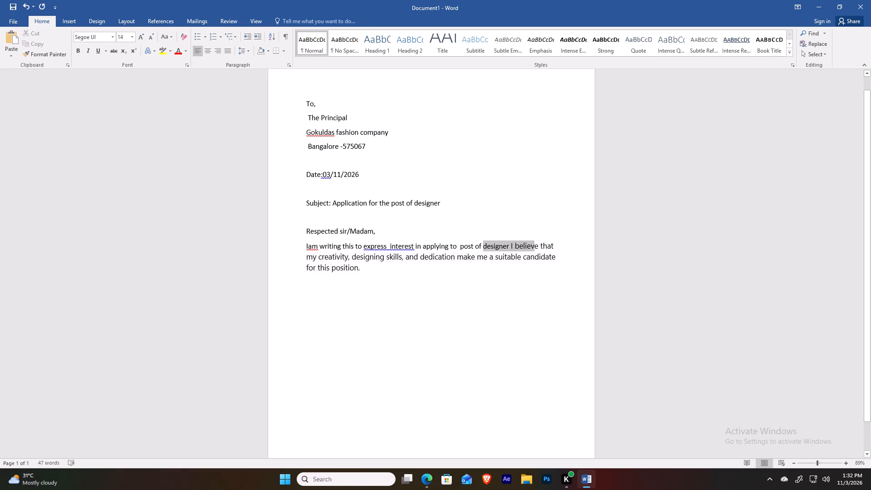
pyautogui.moveTo(537, 264); pyautogui.dragTo(540, 268)
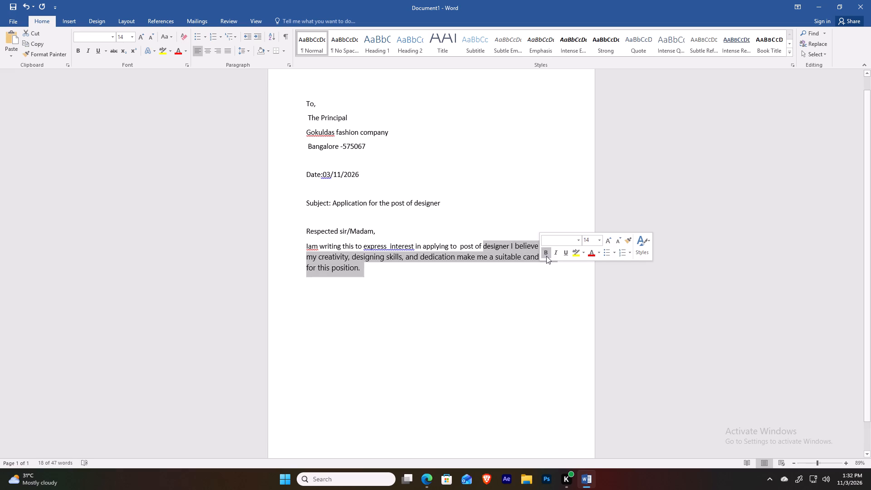
pyautogui.click(506, 300)
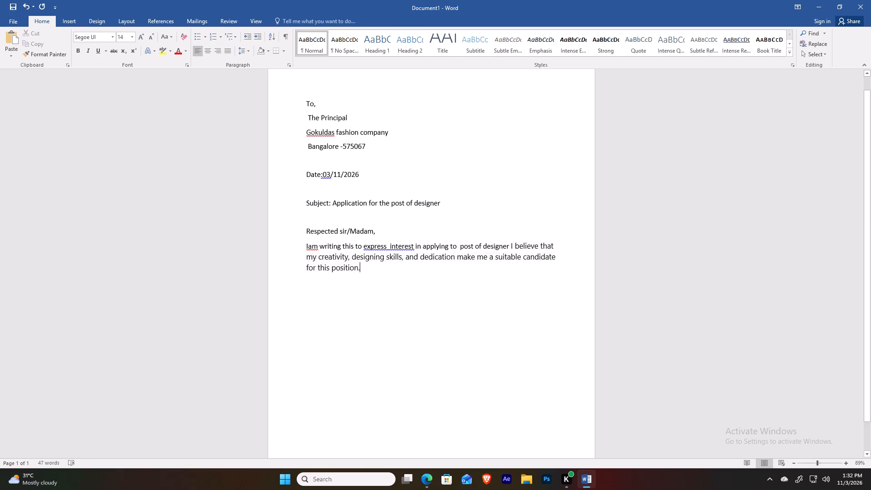
pyautogui.moveTo(510, 247); pyautogui.dragTo(544, 272)
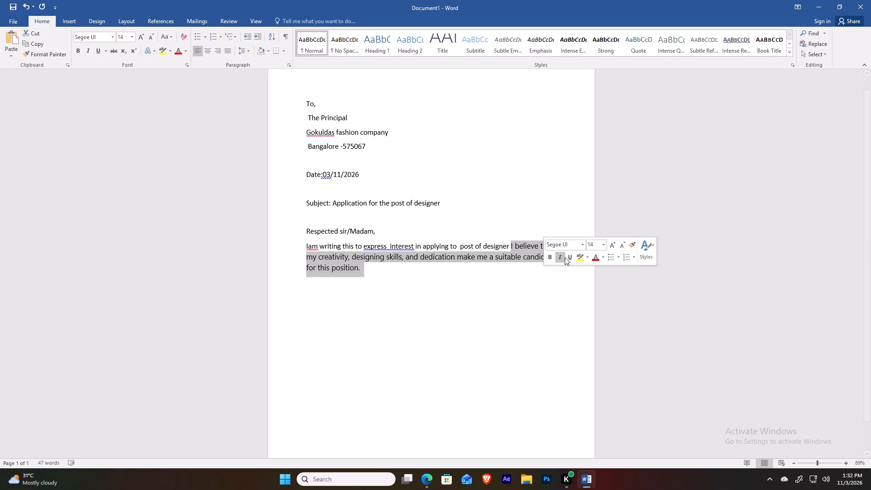
pyautogui.click(602, 247)
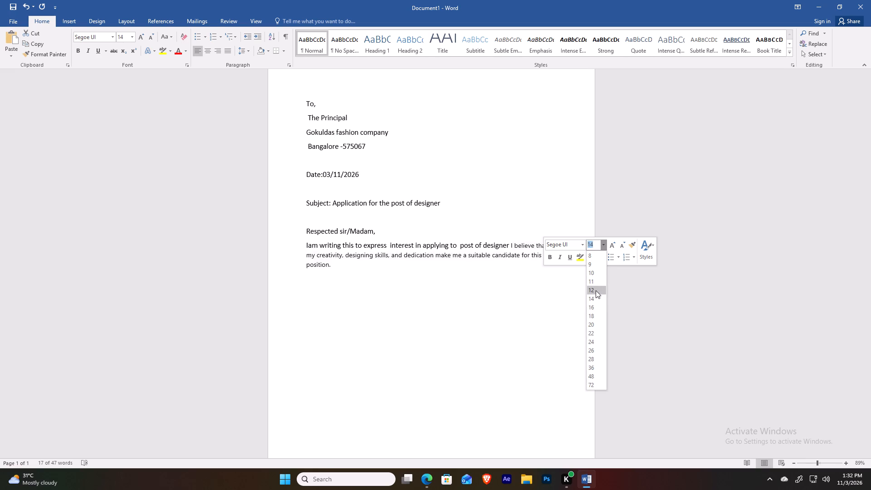
pyautogui.click(596, 291)
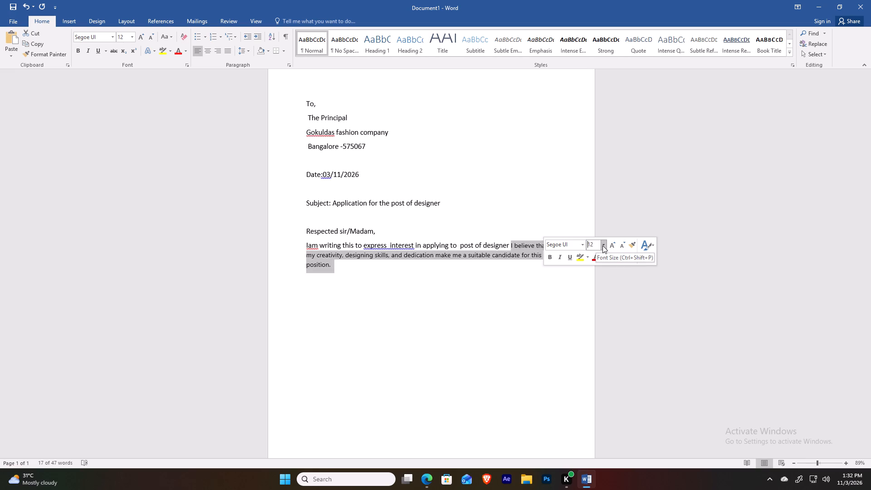
# Set the font size of the selected "I believe that my creativity…" sentence to 14.
pyautogui.click(602, 244)
pyautogui.click(597, 293)
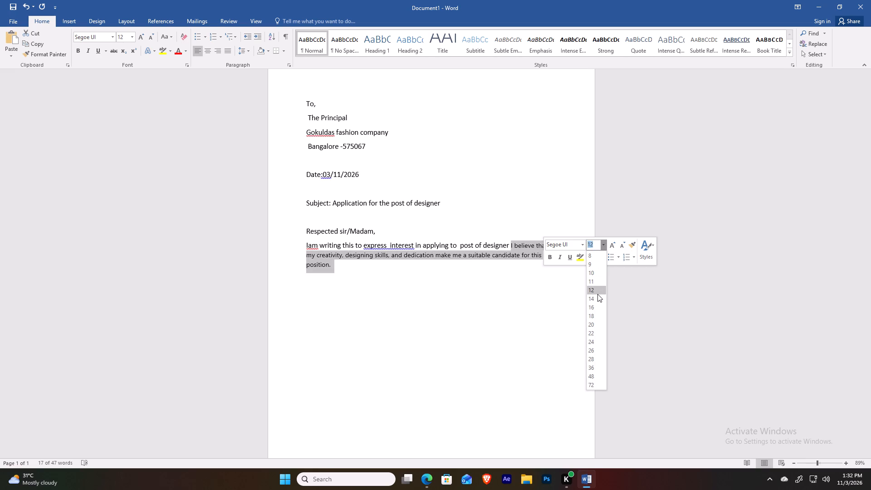
pyautogui.click(603, 246)
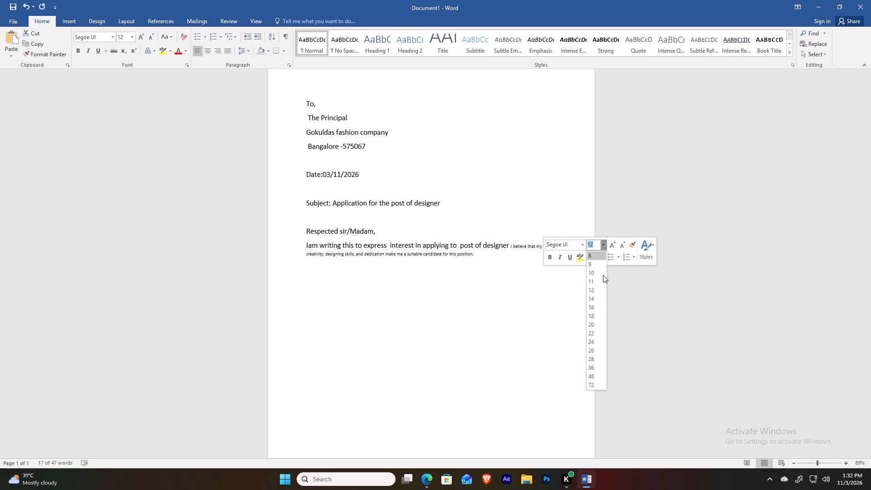
pyautogui.click(599, 295)
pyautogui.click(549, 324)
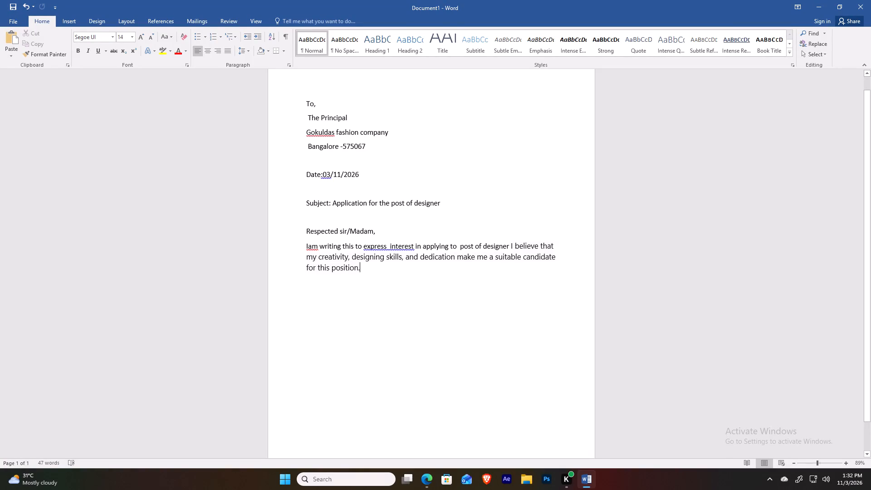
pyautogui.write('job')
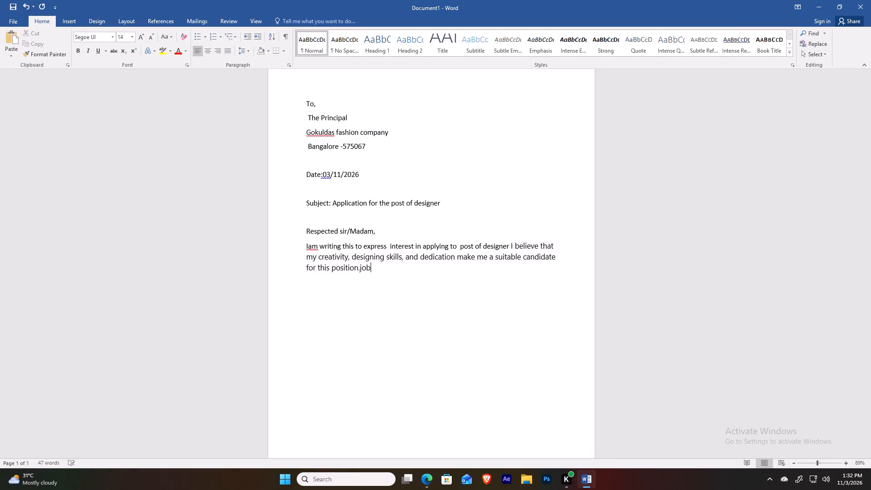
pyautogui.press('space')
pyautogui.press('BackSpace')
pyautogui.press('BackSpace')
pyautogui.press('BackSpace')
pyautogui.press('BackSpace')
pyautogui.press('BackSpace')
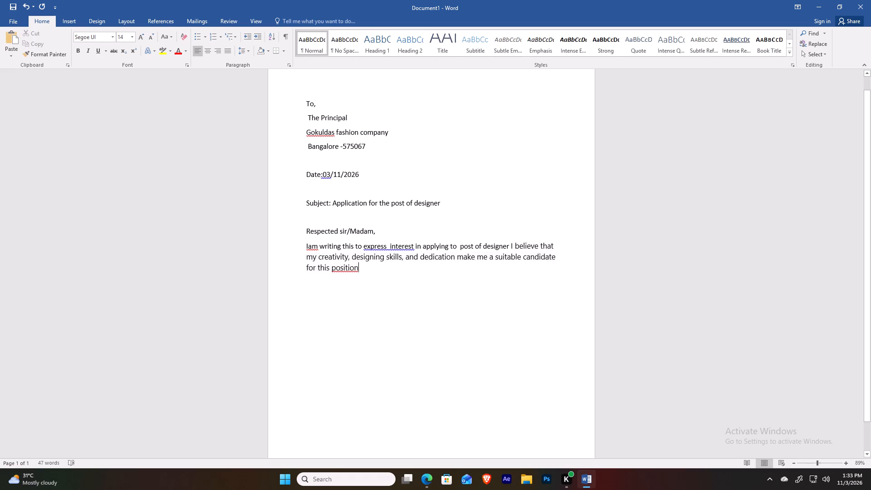
# Insert "job." after "post of designer" in the first body line, followed by a space.
pyautogui.click(509, 247)
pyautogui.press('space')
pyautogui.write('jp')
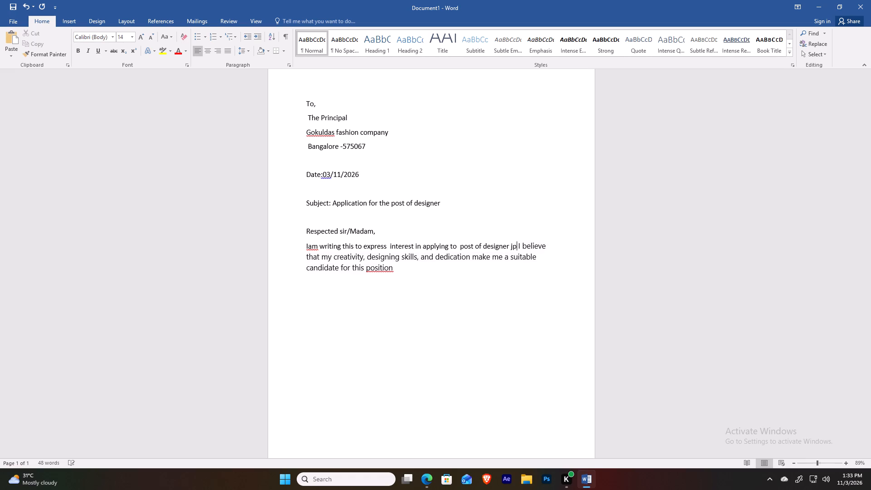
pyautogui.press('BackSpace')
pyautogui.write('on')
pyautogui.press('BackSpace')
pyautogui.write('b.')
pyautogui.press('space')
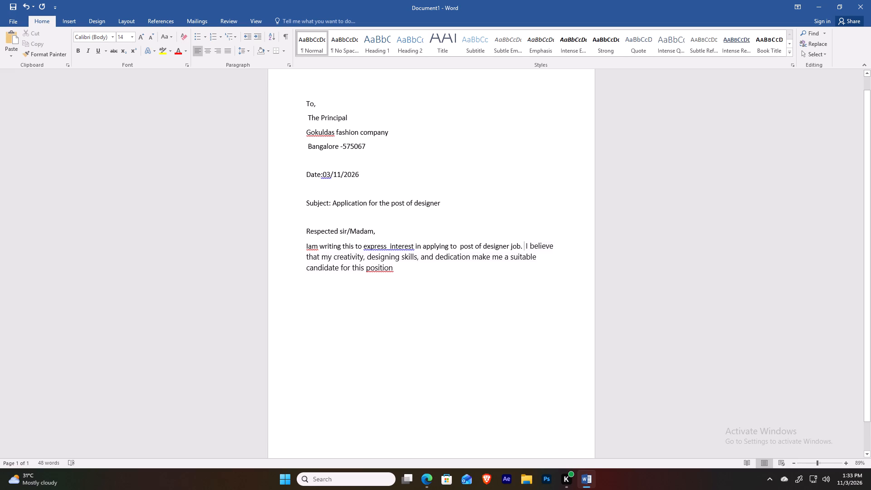
# Delete "dedication make me a suitable candidate for this position" from the end of the body paragraph.
pyautogui.click(420, 260)
pyautogui.click(435, 271)
pyautogui.moveTo(435, 257); pyautogui.dragTo(462, 281)
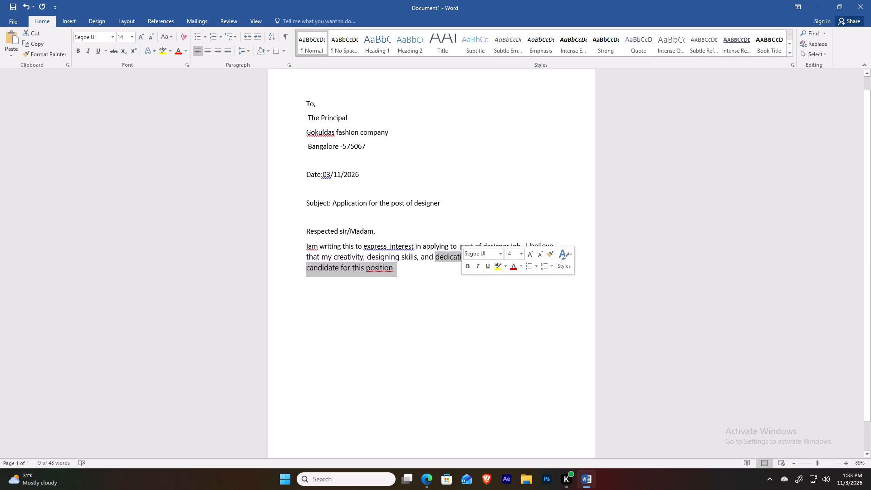
pyautogui.press('BackSpace')
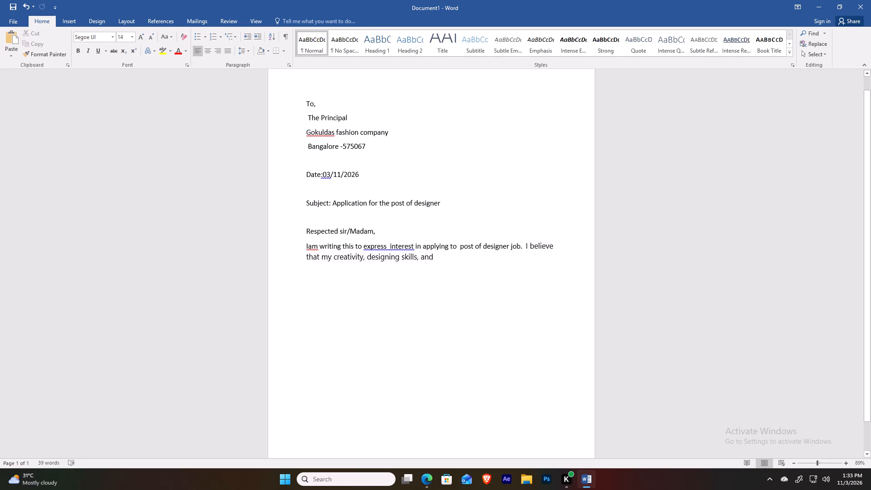
# Replace "skills, and" after "designing" in the body paragraph with "and other skills".
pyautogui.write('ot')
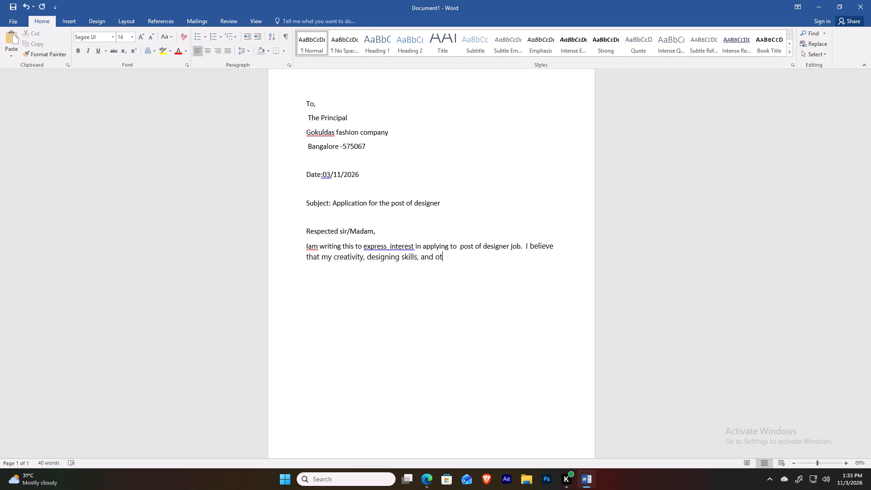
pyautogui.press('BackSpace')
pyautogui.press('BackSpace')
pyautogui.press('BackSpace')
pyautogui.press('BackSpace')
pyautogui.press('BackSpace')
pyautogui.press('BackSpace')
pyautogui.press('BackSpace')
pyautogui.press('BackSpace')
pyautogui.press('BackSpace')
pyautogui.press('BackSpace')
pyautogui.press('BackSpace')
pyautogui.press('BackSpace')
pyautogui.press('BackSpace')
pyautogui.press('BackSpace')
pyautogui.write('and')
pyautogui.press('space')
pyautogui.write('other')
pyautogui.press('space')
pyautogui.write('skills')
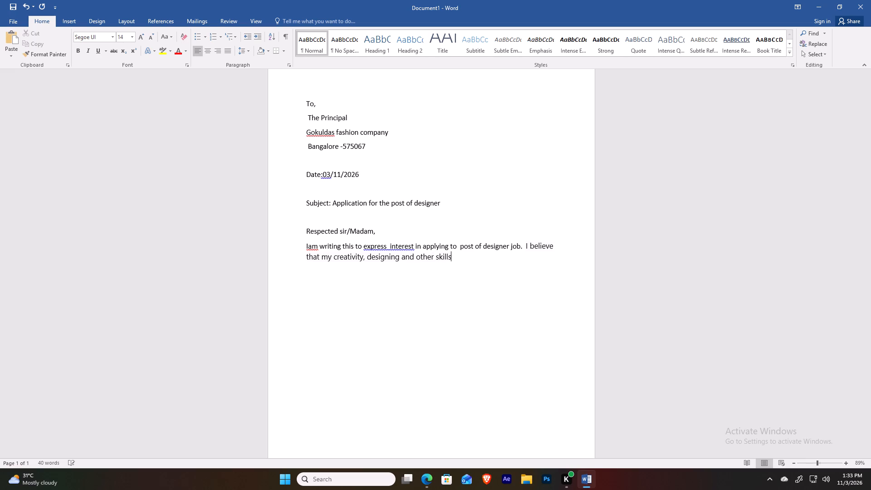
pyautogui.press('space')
# Continue the sentence after "and other skills" with "will be easy to understand".
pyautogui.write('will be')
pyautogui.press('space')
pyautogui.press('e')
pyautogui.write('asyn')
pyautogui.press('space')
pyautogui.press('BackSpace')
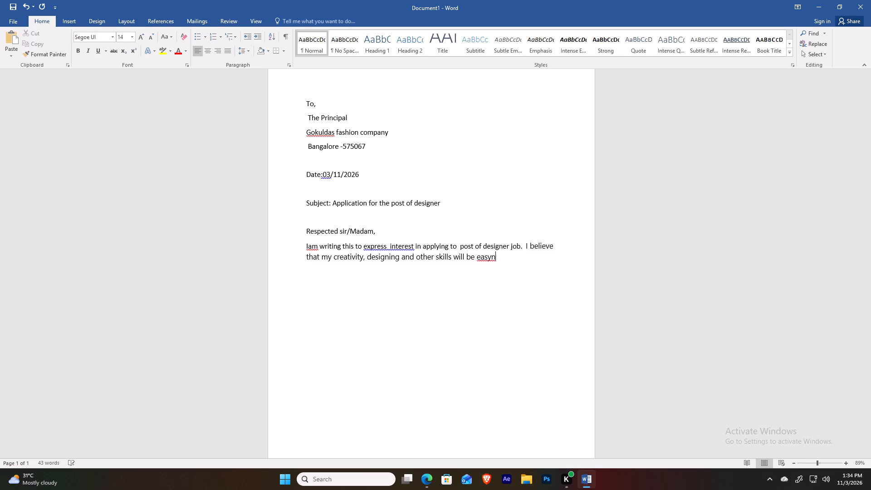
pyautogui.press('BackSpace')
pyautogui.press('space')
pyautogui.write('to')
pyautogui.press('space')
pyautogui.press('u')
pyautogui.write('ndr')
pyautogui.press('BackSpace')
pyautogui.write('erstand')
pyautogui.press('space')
# Complete the sentence after "easy to understand" with "and fastly I can learn everything .".
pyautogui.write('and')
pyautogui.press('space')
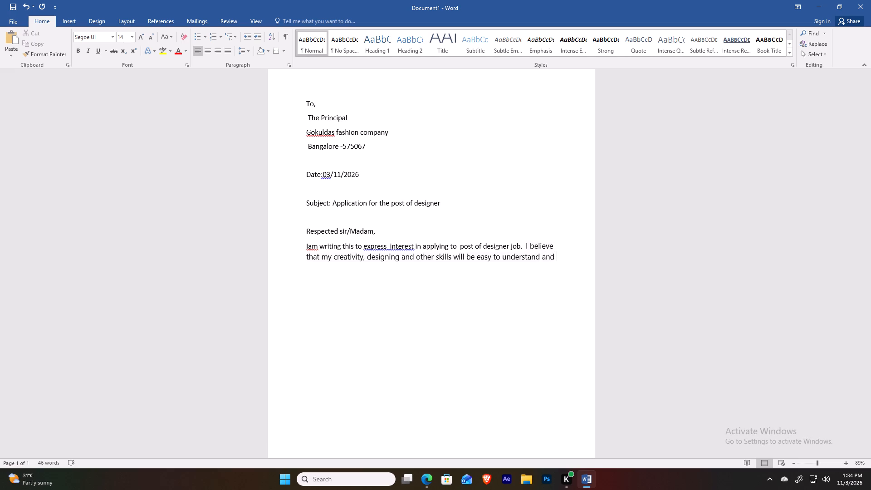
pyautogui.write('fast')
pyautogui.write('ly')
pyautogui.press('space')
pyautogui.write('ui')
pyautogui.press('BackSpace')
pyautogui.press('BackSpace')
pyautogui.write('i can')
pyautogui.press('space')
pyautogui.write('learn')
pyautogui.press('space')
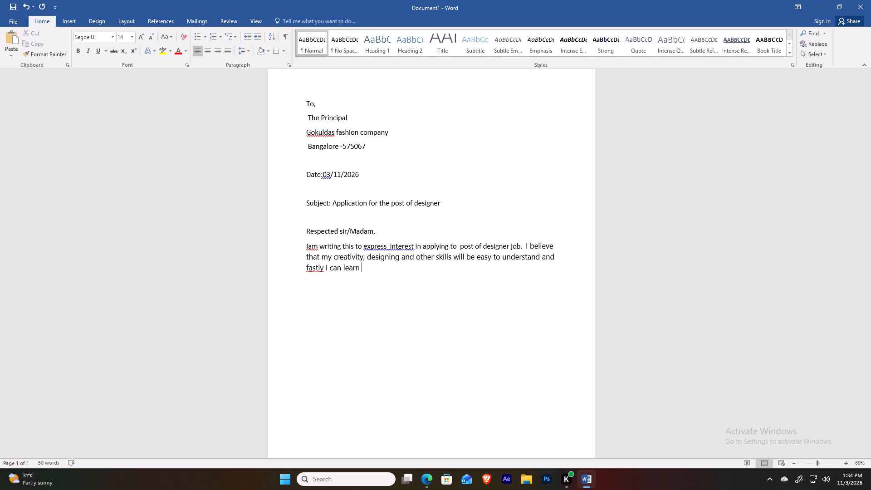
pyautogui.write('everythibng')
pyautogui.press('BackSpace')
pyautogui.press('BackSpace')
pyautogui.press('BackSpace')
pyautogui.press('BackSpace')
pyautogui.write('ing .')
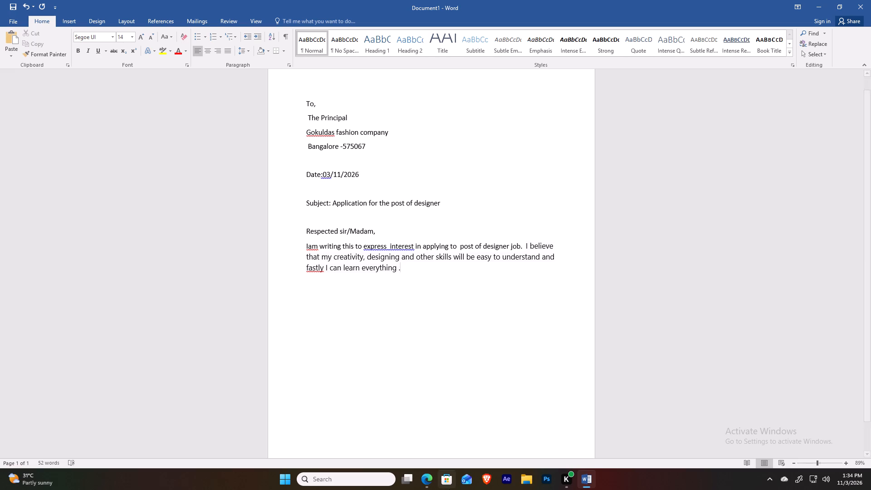
pyautogui.click(426, 480)
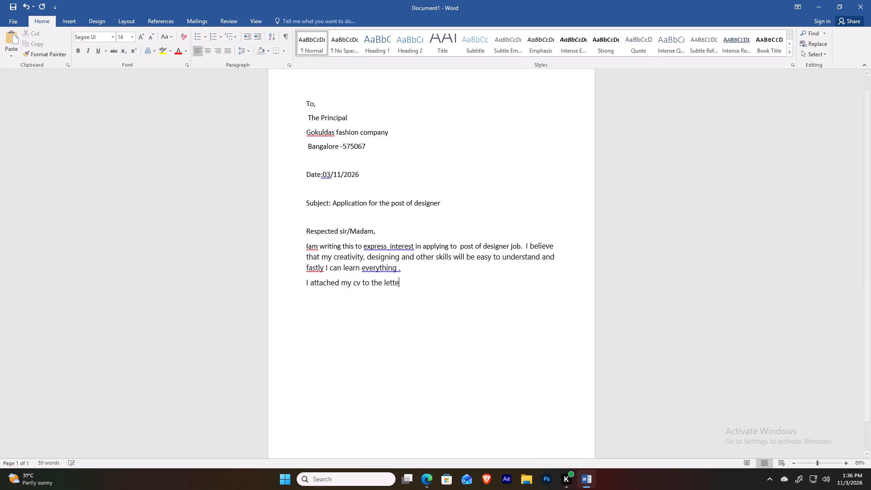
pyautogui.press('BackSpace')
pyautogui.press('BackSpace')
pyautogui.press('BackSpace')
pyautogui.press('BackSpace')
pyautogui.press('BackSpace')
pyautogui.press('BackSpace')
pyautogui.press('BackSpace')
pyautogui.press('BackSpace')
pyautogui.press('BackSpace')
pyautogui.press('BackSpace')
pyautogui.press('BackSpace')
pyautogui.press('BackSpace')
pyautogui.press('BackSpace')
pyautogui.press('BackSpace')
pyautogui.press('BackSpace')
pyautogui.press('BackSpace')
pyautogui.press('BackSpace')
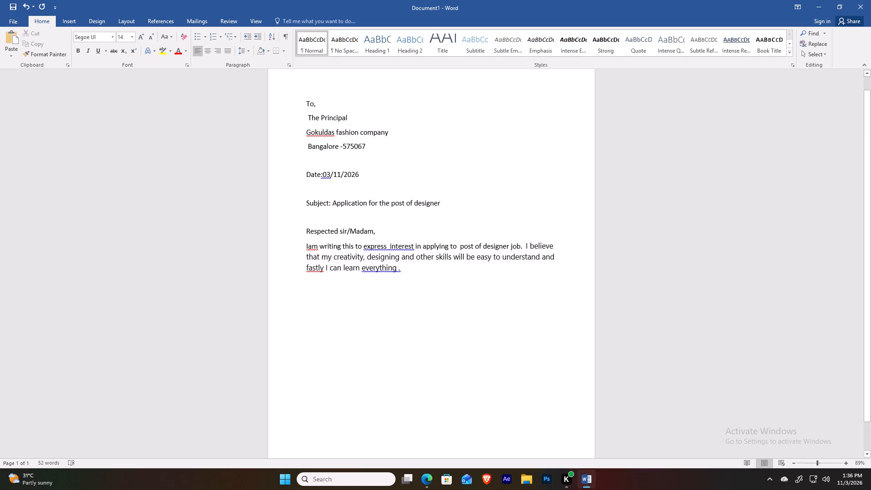
# Paste the copied CV, thank-you and "Yours faithfully," text below the body paragraph, keeping its source formatting.
pyautogui.rightClick(412, 283)
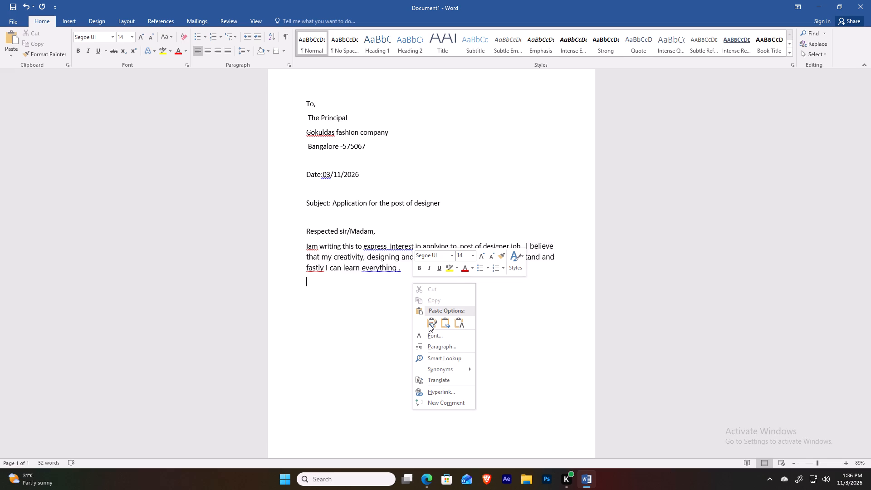
pyautogui.click(429, 324)
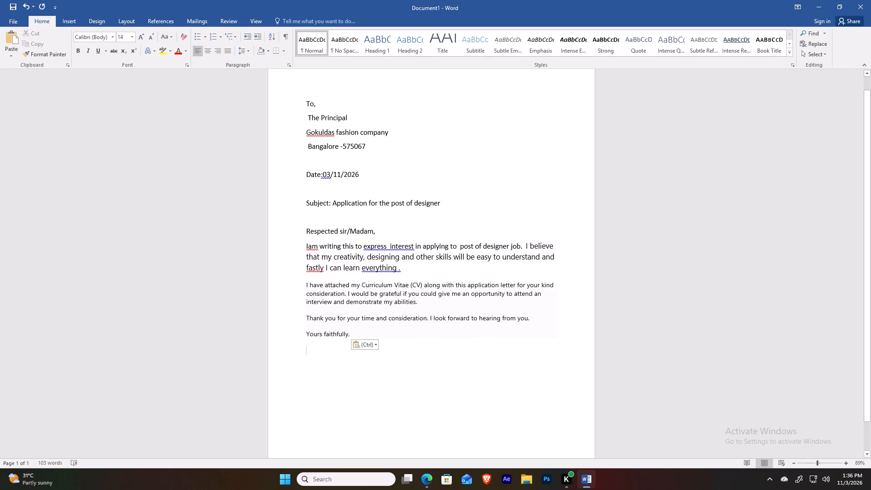
# Set the font size of the pasted text, from "I have attached" to "Yours faithfully,", to 14.
pyautogui.moveTo(306, 284); pyautogui.dragTo(356, 333)
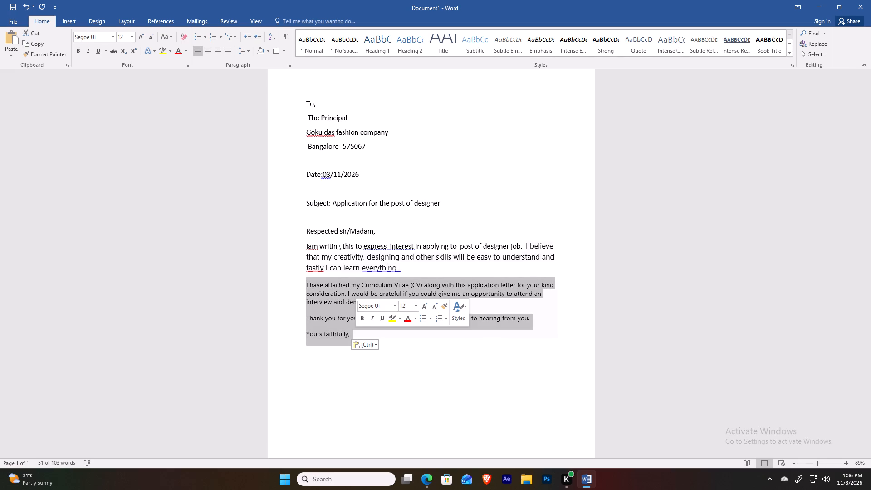
pyautogui.click(416, 308)
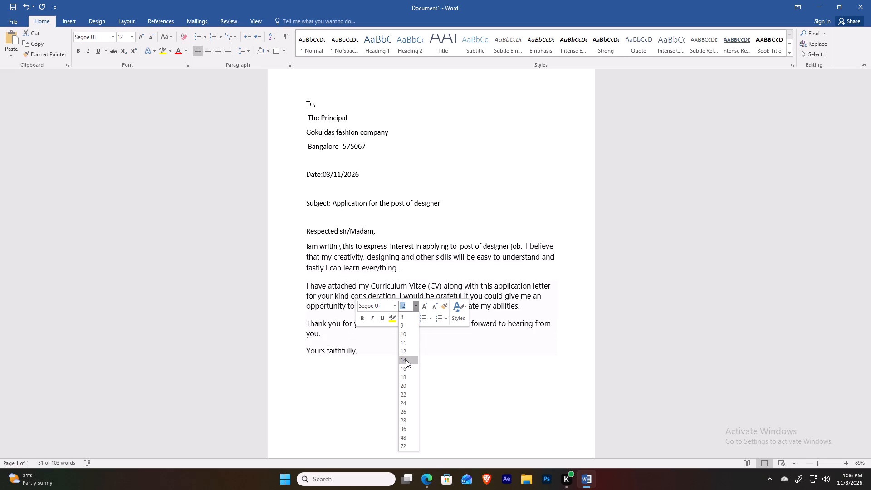
pyautogui.click(406, 360)
pyautogui.click(415, 372)
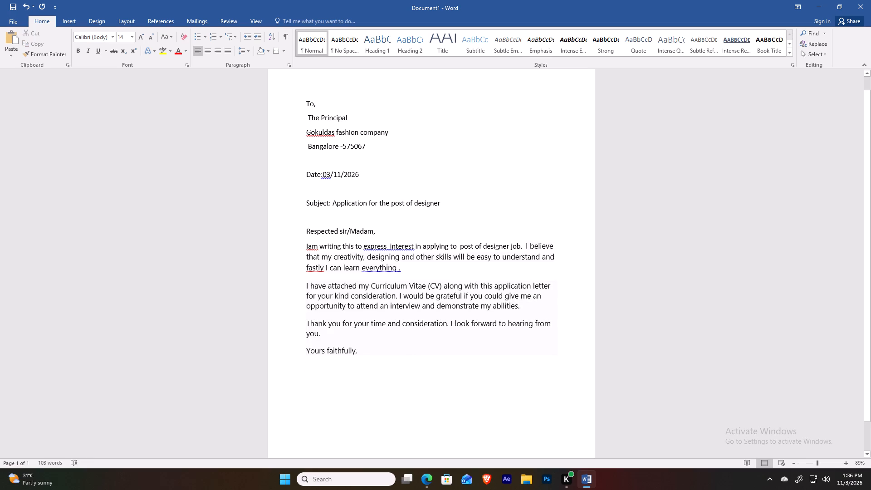
# Delete "Curriculum Vitae" before "(CV)" in the pasted paragraph, leaving a space after "my".
pyautogui.click(425, 287)
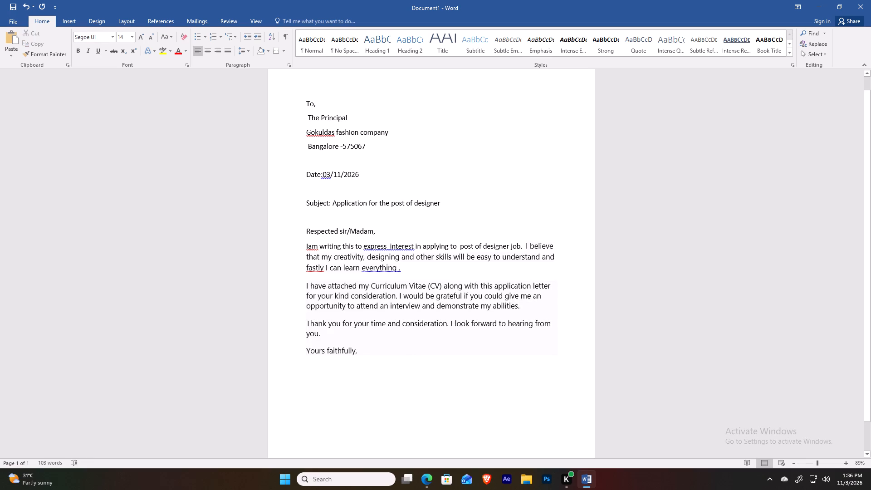
pyautogui.press('BackSpace')
pyautogui.press('BackSpace')
pyautogui.press('BackSpace')
pyautogui.press('BackSpace')
pyautogui.press('BackSpace')
pyautogui.press('BackSpace')
pyautogui.press('BackSpace')
pyautogui.press('BackSpace')
pyautogui.press('BackSpace')
pyautogui.press('BackSpace')
pyautogui.press('BackSpace')
pyautogui.press('BackSpace')
pyautogui.press('BackSpace')
pyautogui.press('BackSpace')
pyautogui.press('BackSpace')
pyautogui.press('BackSpace')
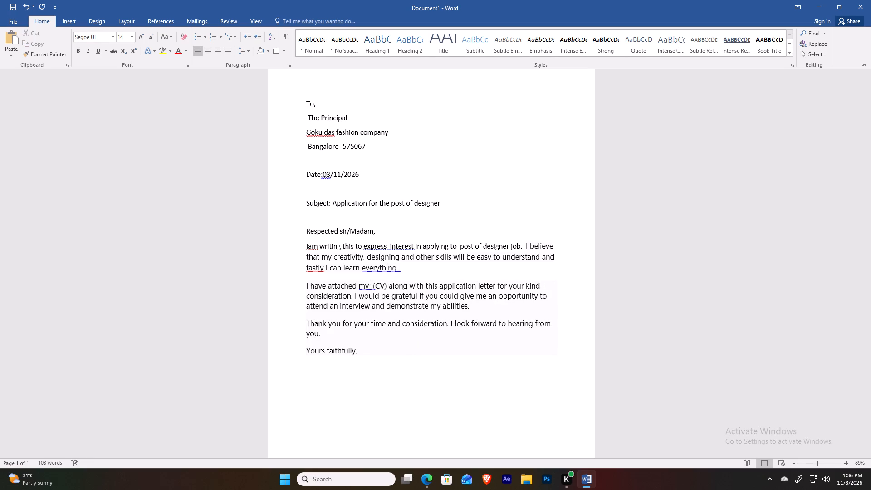
pyautogui.press('BackSpace')
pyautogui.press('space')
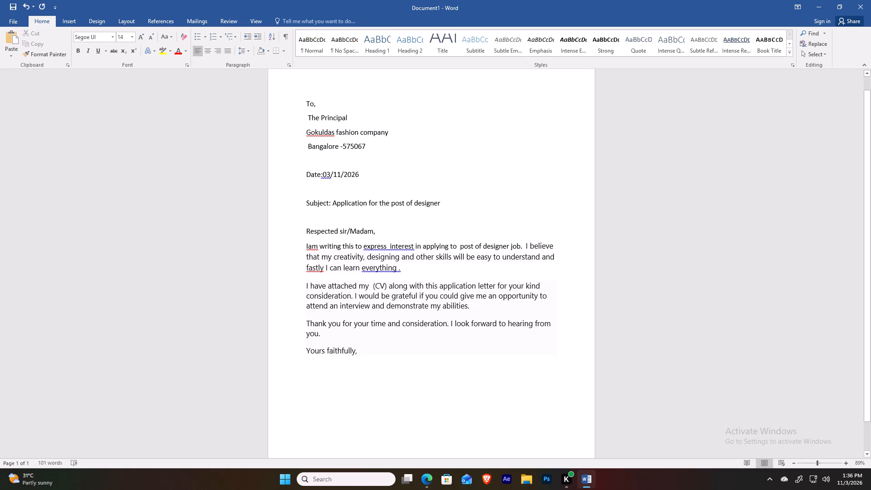
# Remove the parentheses around "CV" in the "I have attached my" paragraph, keeping a space before "along".
pyautogui.click(390, 289)
pyautogui.press('BackSpace')
pyautogui.press('BackSpace')
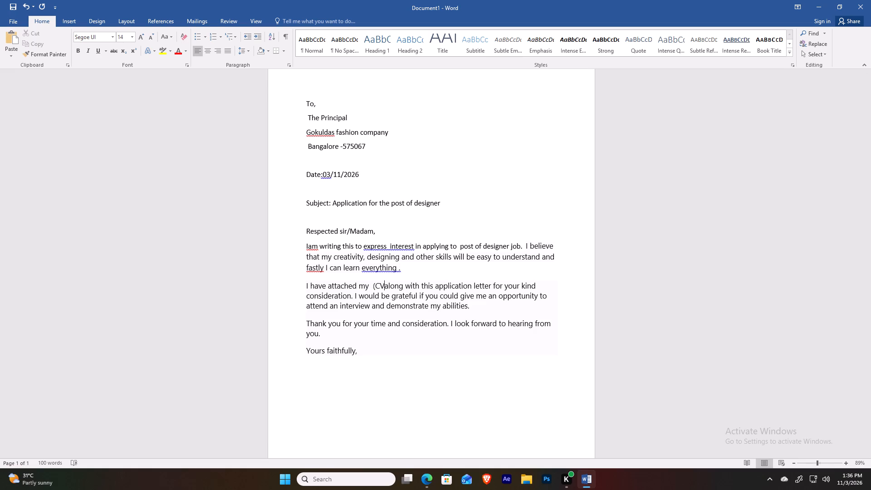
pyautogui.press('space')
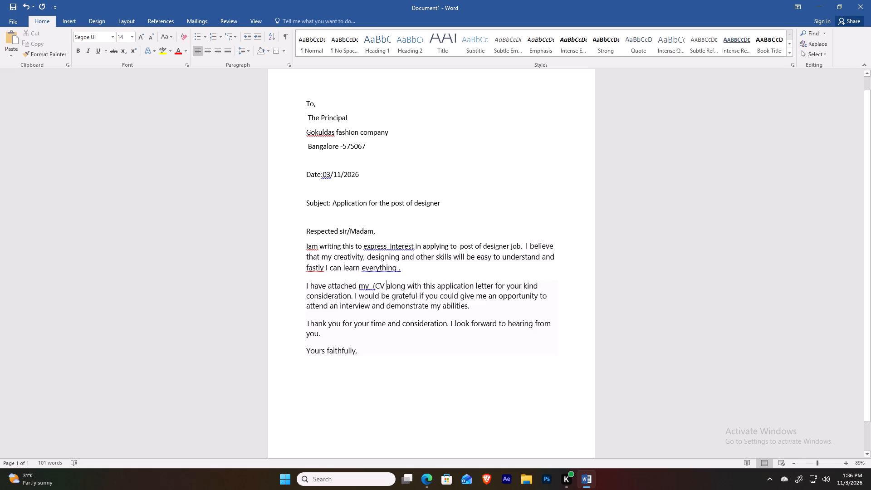
pyautogui.click(374, 285)
pyautogui.press('BackSpace')
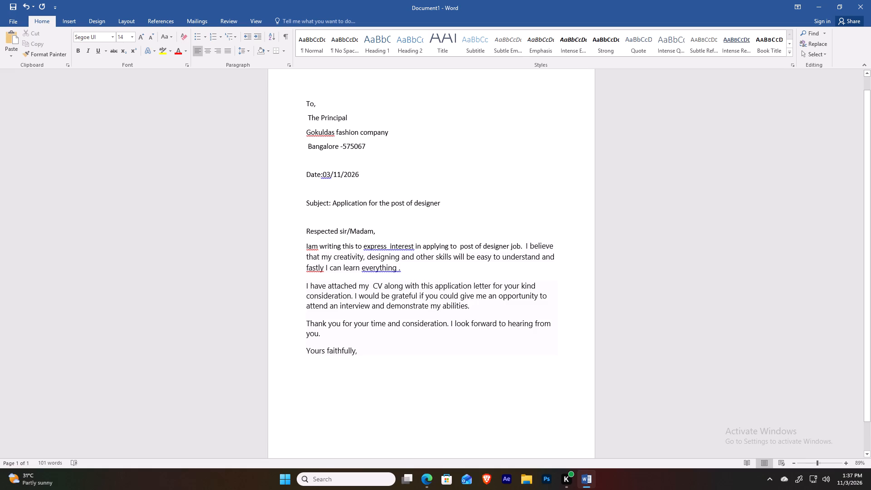
# Set the font size to 14 for the text from "To," through "post of designer job.".
pyautogui.moveTo(304, 102); pyautogui.dragTo(372, 177)
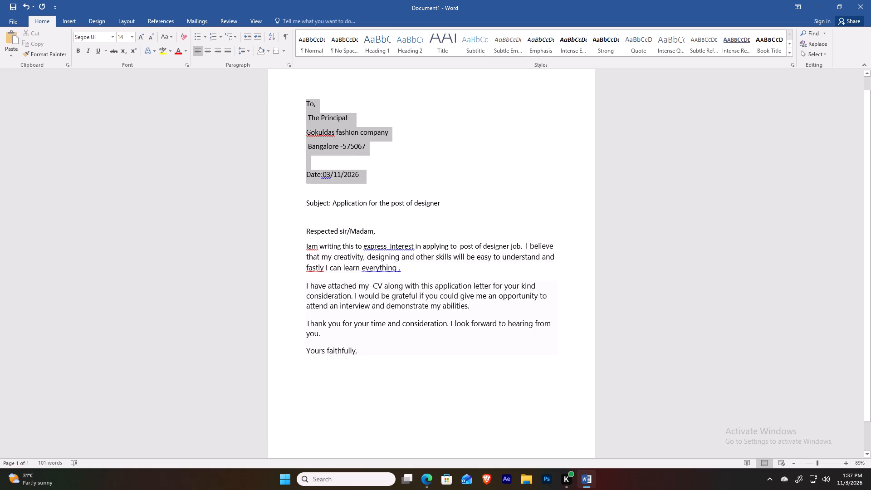
pyautogui.moveTo(372, 177); pyautogui.dragTo(519, 245)
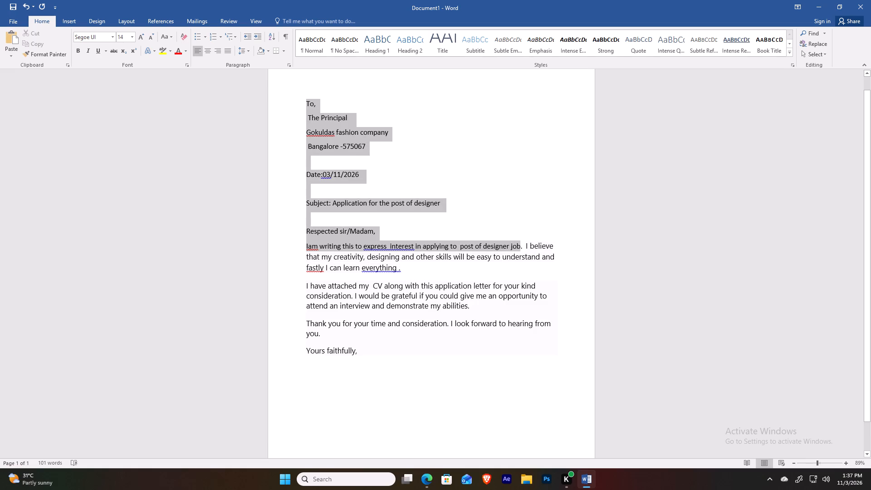
pyautogui.moveTo(519, 245); pyautogui.dragTo(524, 245)
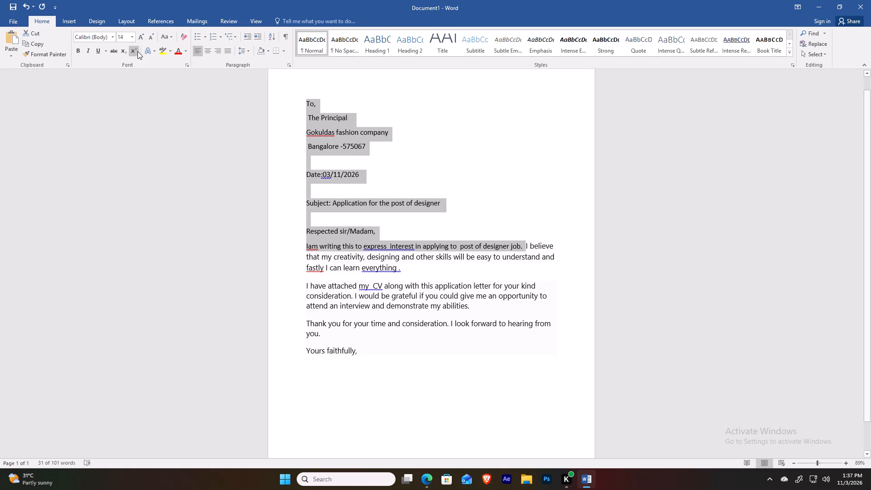
pyautogui.click(132, 36)
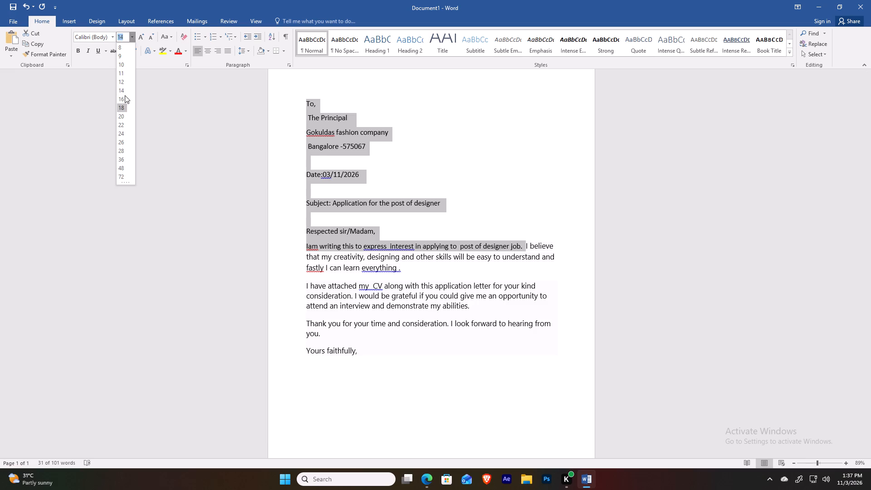
pyautogui.click(125, 89)
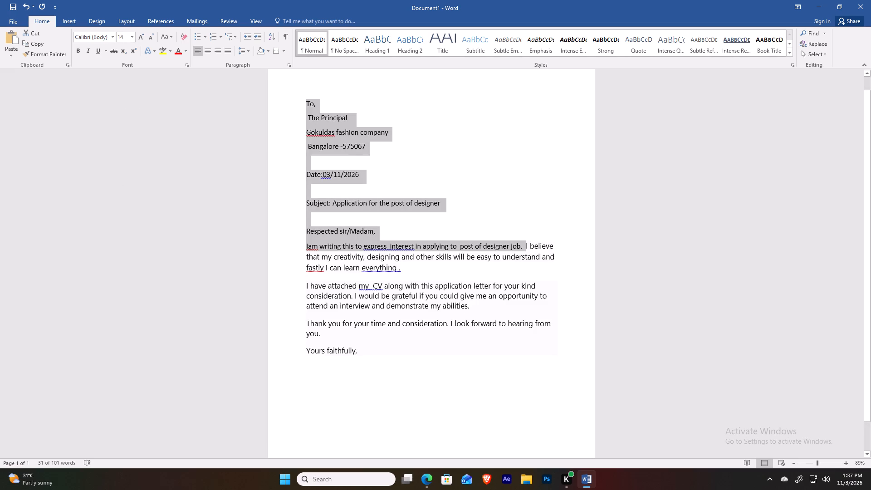
pyautogui.click(437, 380)
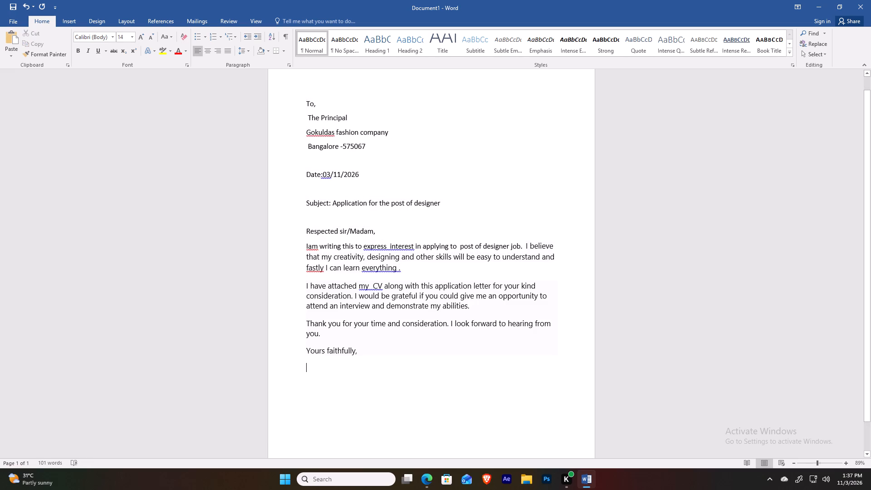
# Set the font size to 14 for the rest of the letter, from "I believe" through "Yours faithfully,".
pyautogui.moveTo(522, 246); pyautogui.dragTo(546, 307)
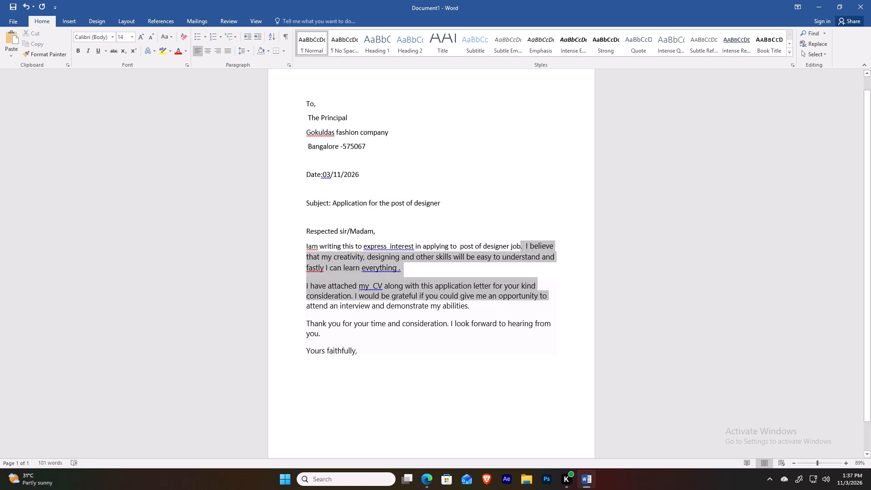
pyautogui.moveTo(546, 307); pyautogui.dragTo(561, 362)
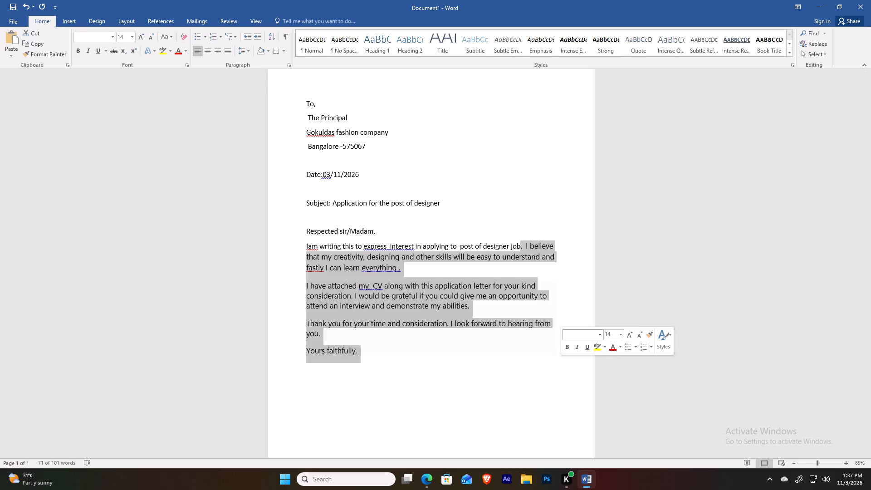
pyautogui.click(623, 337)
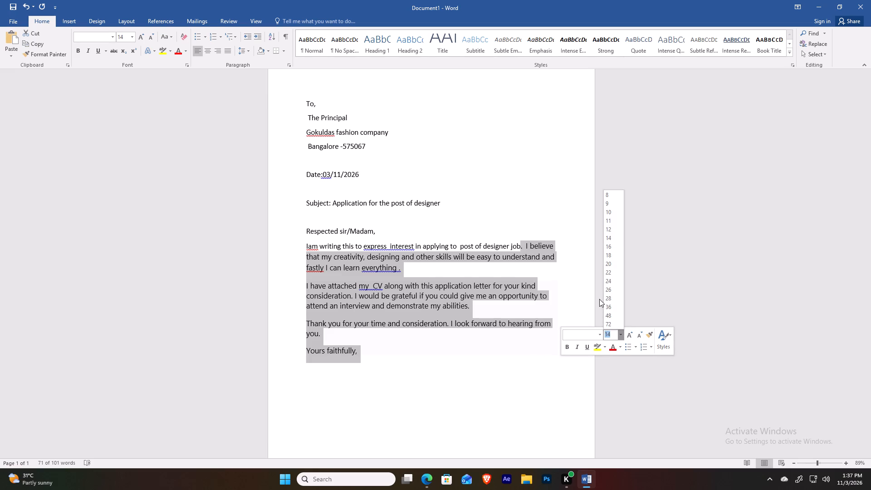
pyautogui.click(621, 235)
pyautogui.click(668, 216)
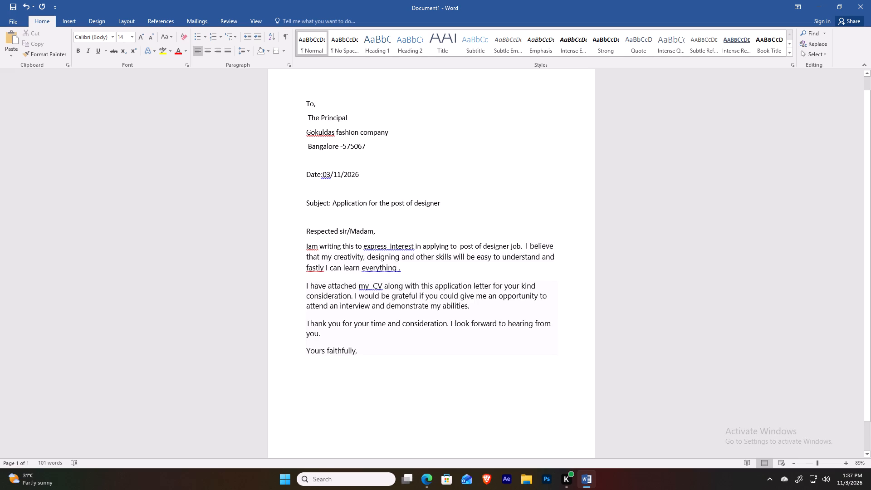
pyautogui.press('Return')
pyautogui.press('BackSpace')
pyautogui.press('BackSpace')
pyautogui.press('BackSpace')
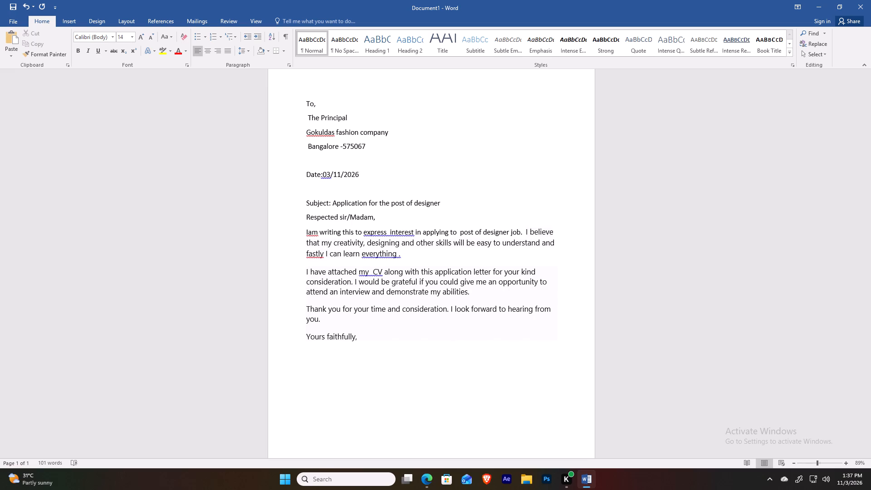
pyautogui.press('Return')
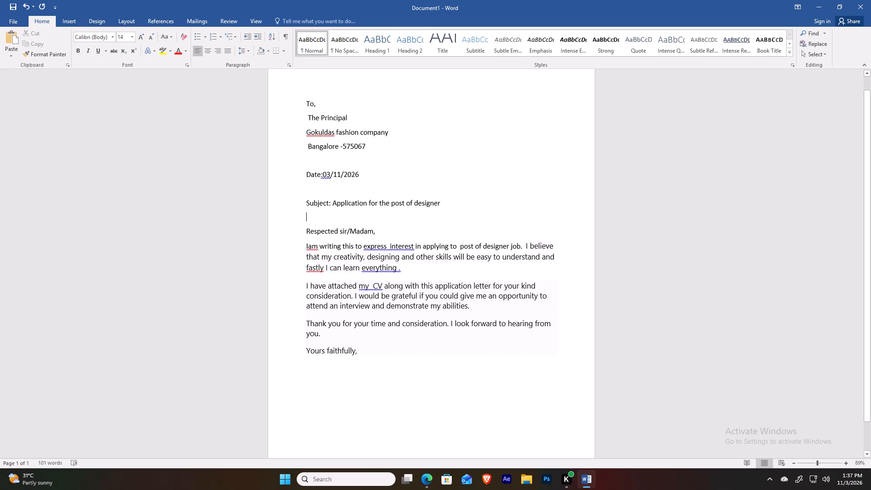
# Insert an empty line between the CV paragraph and the "Thank you for your time" paragraph.
pyautogui.click(474, 309)
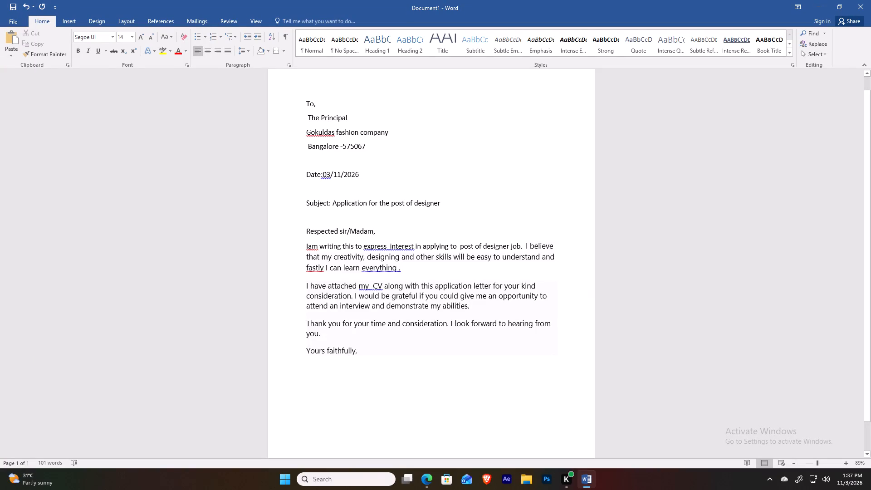
pyautogui.press('Return')
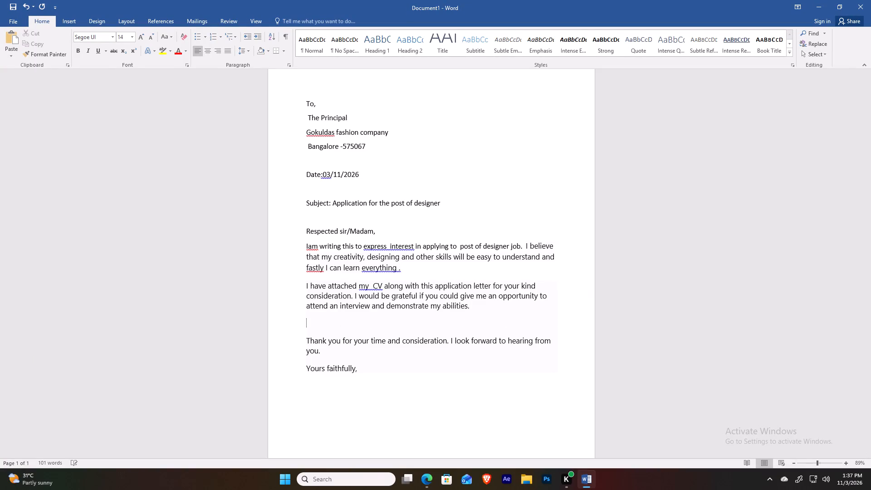
pyautogui.scroll(-2, 487, 311)
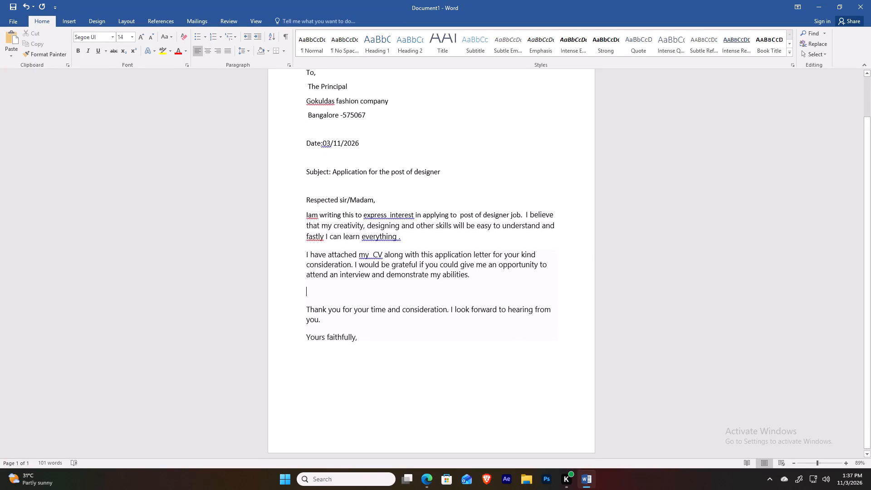
pyautogui.scroll(-1, 486, 314)
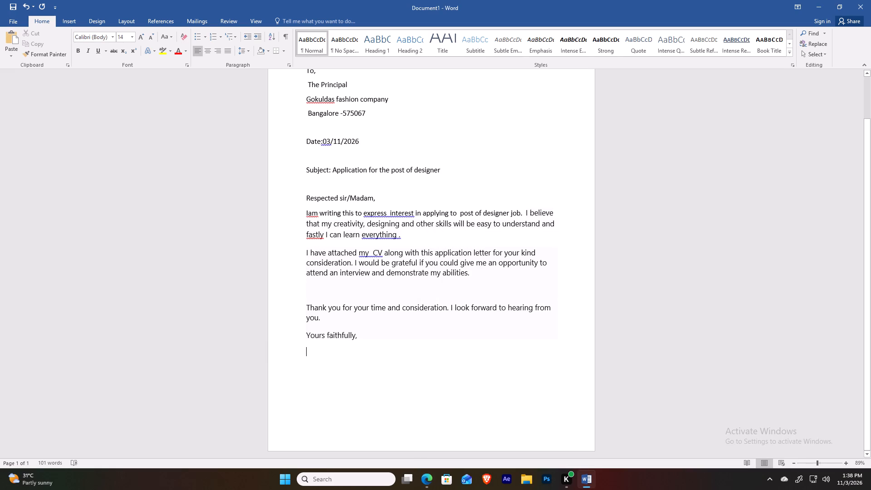
pyautogui.click(360, 338)
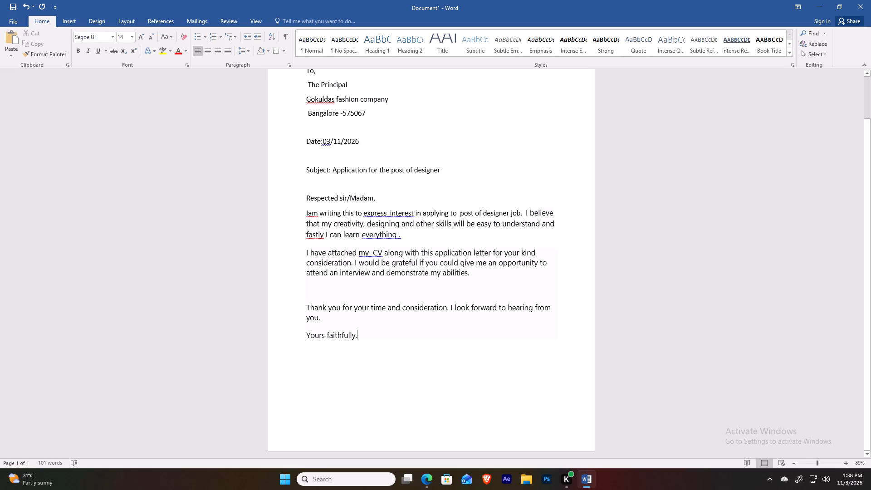
pyautogui.press('Return')
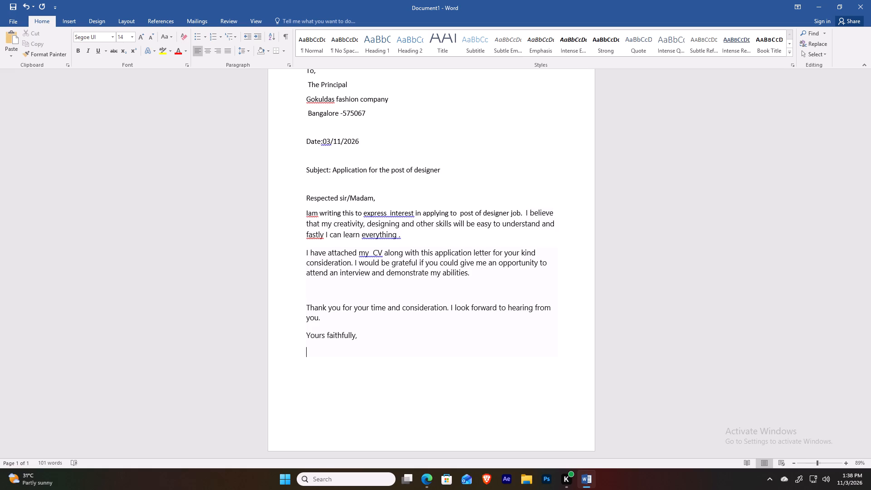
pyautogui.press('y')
pyautogui.press('BackSpace')
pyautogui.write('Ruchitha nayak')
# Enter the applicant's phone number on a new line below the name, masking its ending with capitals as "XXXXX".
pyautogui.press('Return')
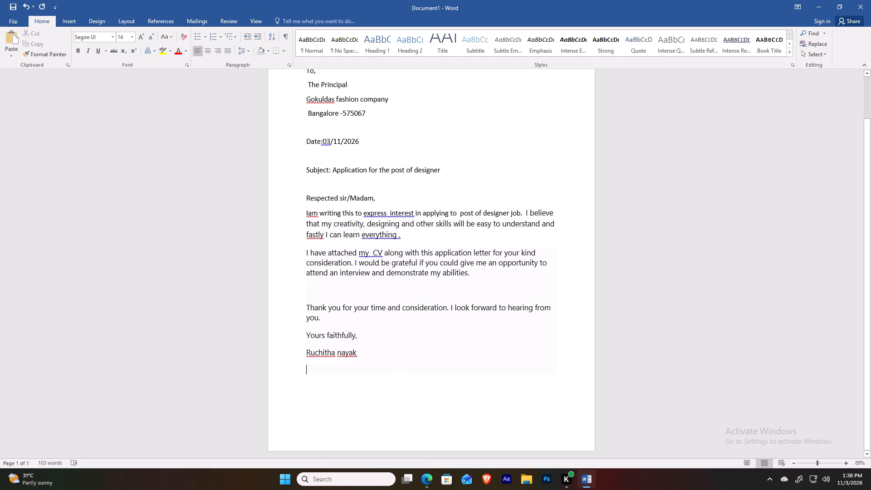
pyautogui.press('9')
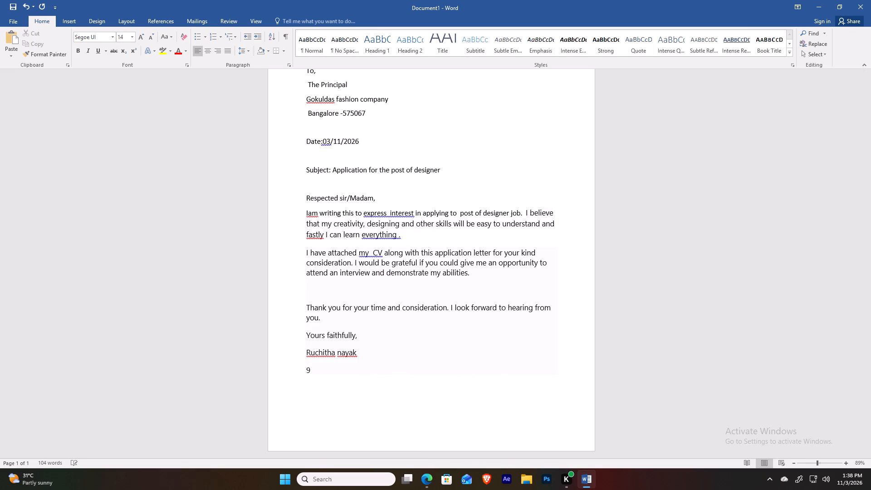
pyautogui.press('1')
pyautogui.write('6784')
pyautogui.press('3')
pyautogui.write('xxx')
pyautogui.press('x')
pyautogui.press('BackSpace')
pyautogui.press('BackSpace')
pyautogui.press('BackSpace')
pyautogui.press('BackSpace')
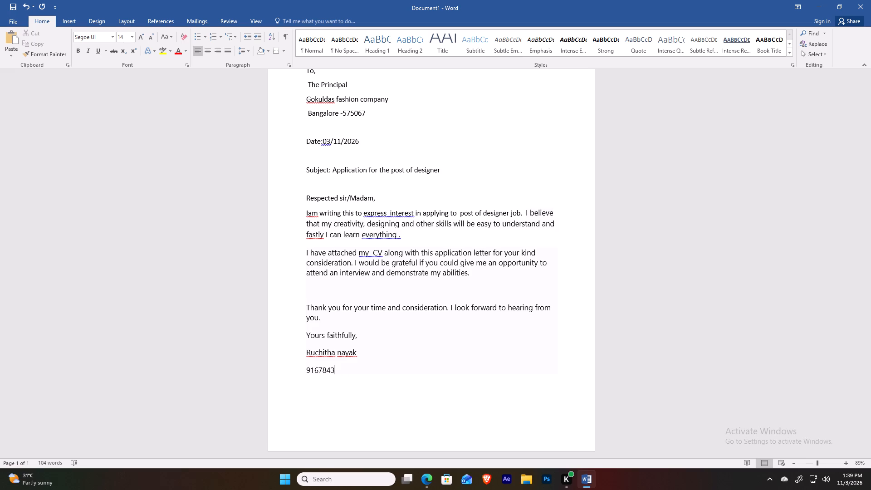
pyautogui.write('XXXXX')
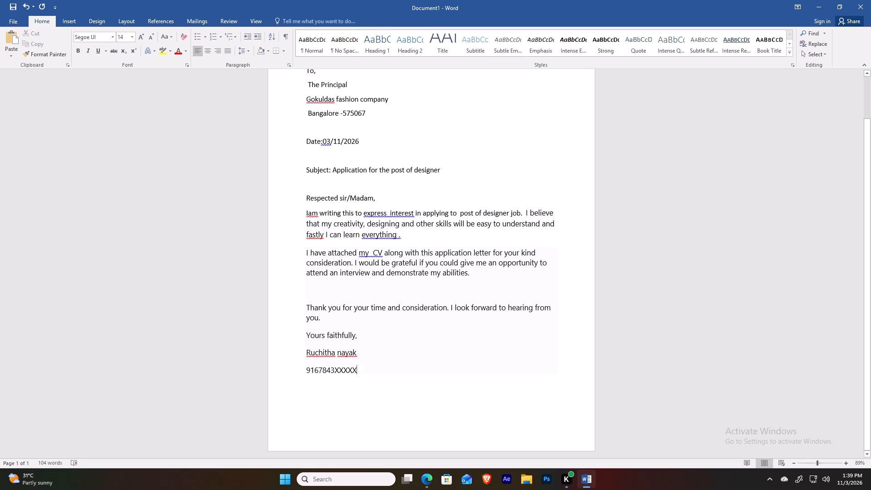
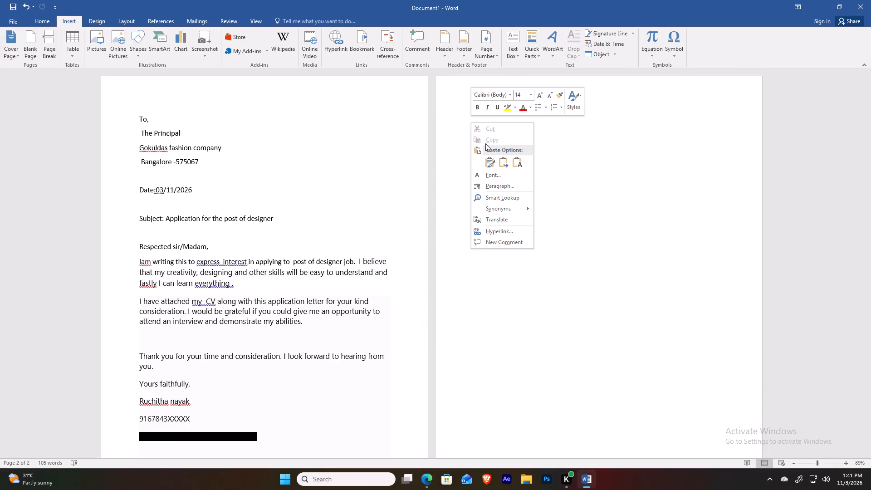
pyautogui.click(489, 160)
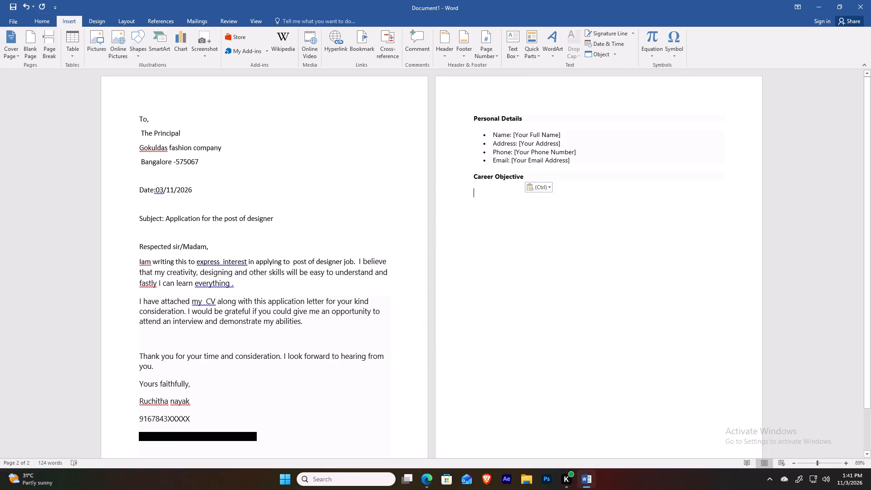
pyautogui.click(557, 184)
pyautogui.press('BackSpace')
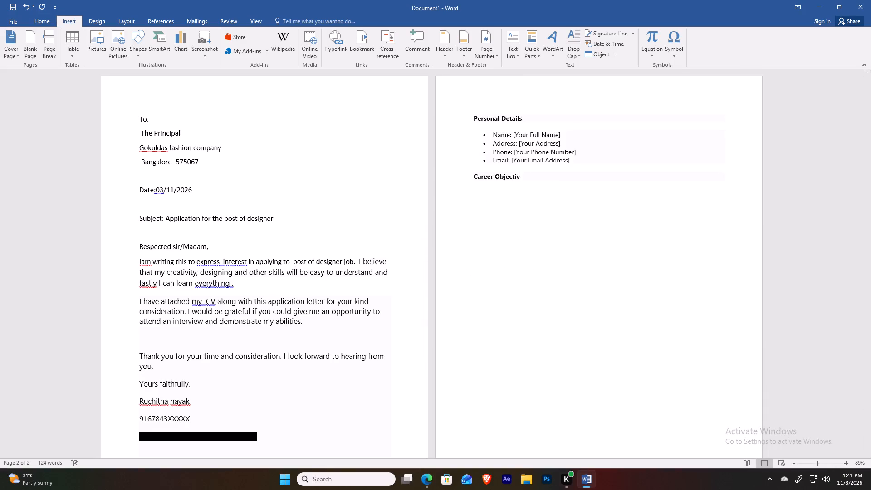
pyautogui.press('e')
# Replace the Name placeholder in the Personal Details list on page 2 with the applicant's full name.
pyautogui.click(561, 136)
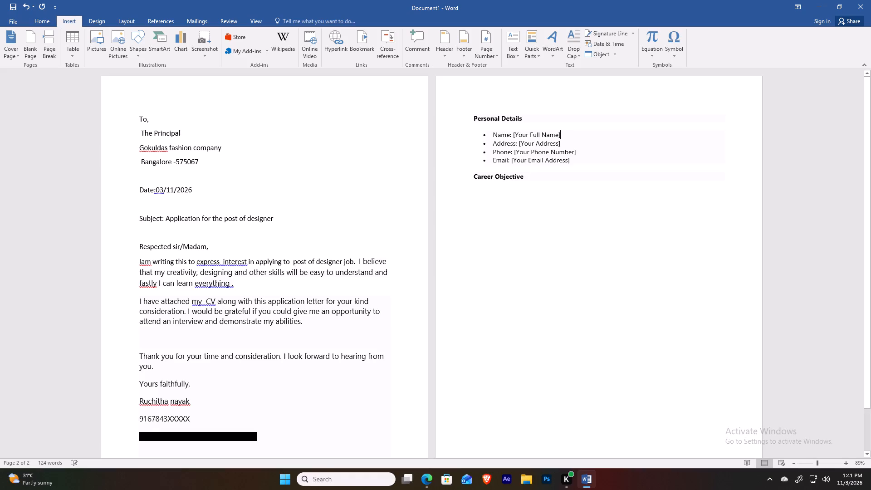
pyautogui.press('BackSpace')
pyautogui.press('BackSpace')
pyautogui.press('BackSpace')
pyautogui.press('BackSpace')
pyautogui.press('BackSpace')
pyautogui.press('BackSpace')
pyautogui.press('BackSpace')
pyautogui.press('BackSpace')
pyautogui.press('BackSpace')
pyautogui.press('BackSpace')
pyautogui.press('BackSpace')
pyautogui.press('BackSpace')
pyautogui.press('BackSpace')
pyautogui.press('BackSpace')
pyautogui.press('BackSpace')
pyautogui.press('BackSpace')
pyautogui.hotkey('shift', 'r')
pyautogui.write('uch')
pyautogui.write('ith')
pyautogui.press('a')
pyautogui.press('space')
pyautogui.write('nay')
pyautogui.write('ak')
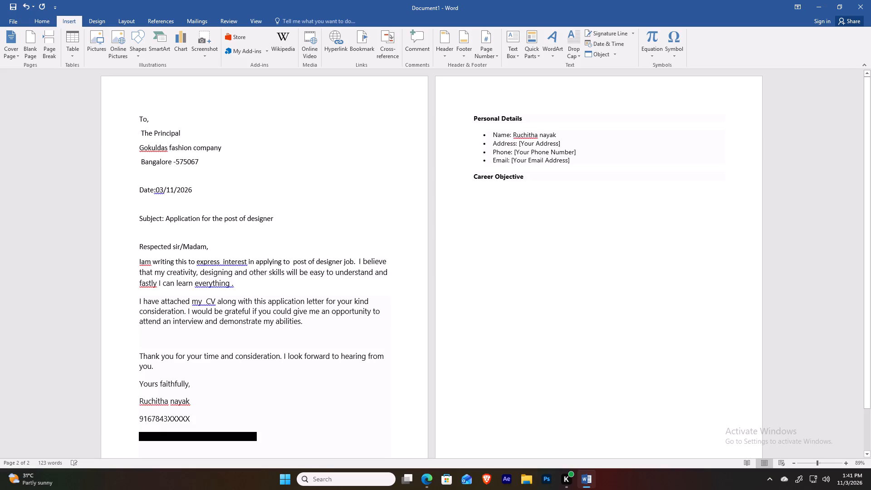
# Replace the Address placeholder in the Personal Details list with the applicant's compound and two locality names, separated by commas.
pyautogui.click(563, 143)
pyautogui.press('BackSpace')
pyautogui.press('BackSpace')
pyautogui.press('BackSpace')
pyautogui.press('BackSpace')
pyautogui.press('BackSpace')
pyautogui.press('BackSpace')
pyautogui.press('BackSpace')
pyautogui.press('BackSpace')
pyautogui.press('BackSpace')
pyautogui.press('BackSpace')
pyautogui.press('BackSpace')
pyautogui.press('BackSpace')
pyautogui.press('BackSpace')
pyautogui.press('BackSpace')
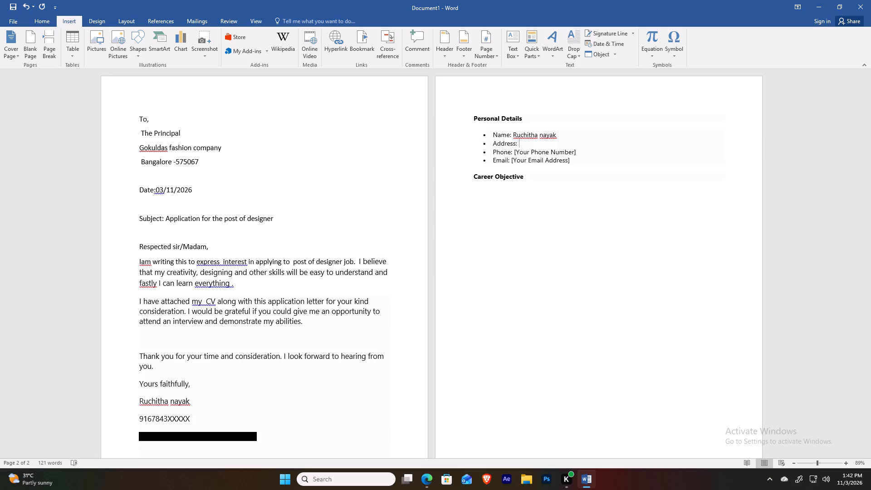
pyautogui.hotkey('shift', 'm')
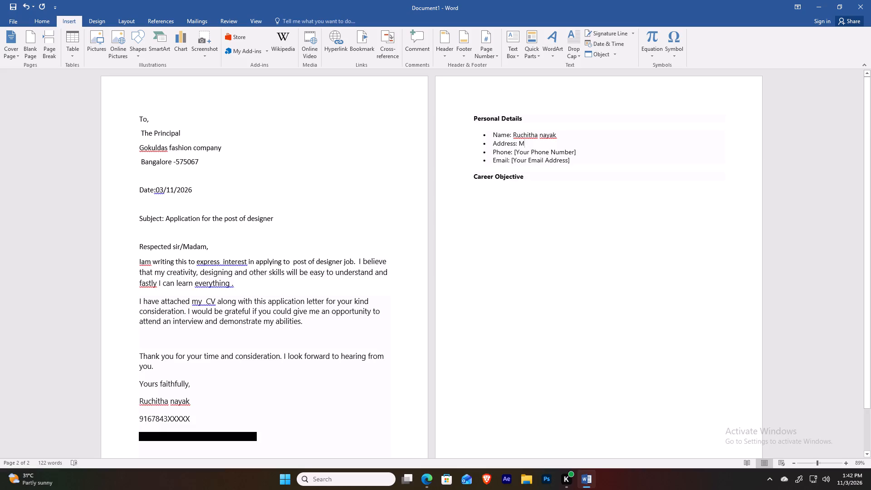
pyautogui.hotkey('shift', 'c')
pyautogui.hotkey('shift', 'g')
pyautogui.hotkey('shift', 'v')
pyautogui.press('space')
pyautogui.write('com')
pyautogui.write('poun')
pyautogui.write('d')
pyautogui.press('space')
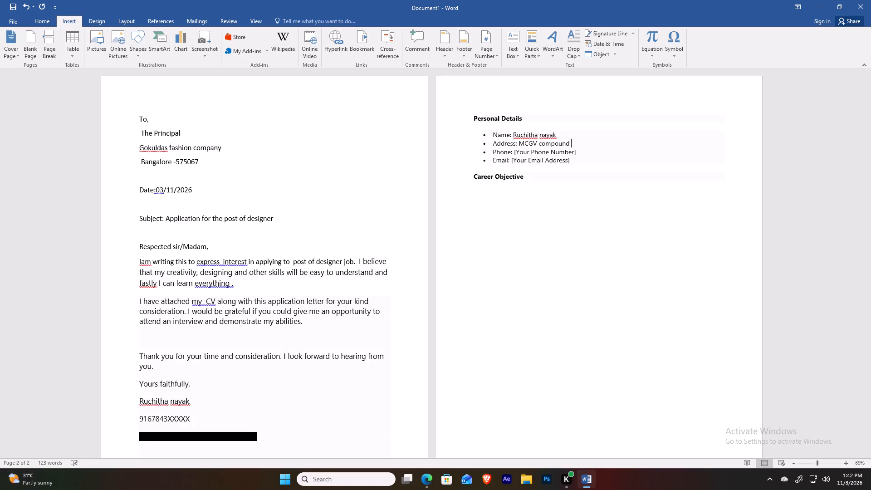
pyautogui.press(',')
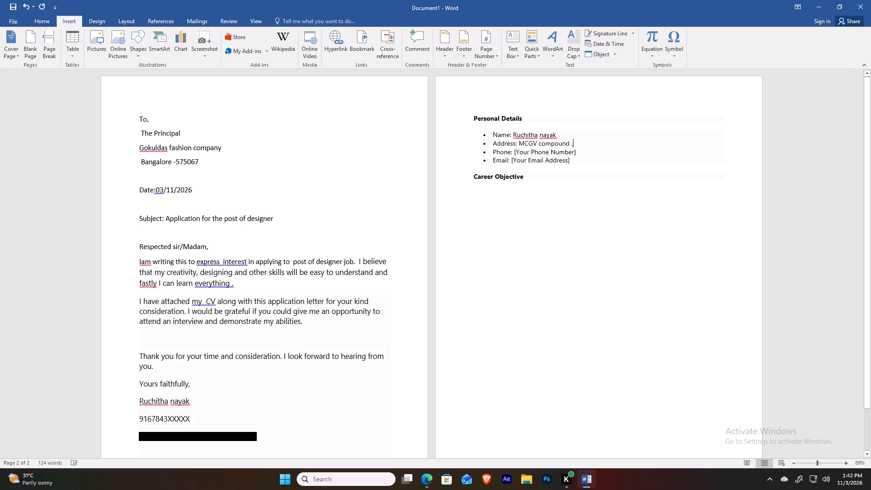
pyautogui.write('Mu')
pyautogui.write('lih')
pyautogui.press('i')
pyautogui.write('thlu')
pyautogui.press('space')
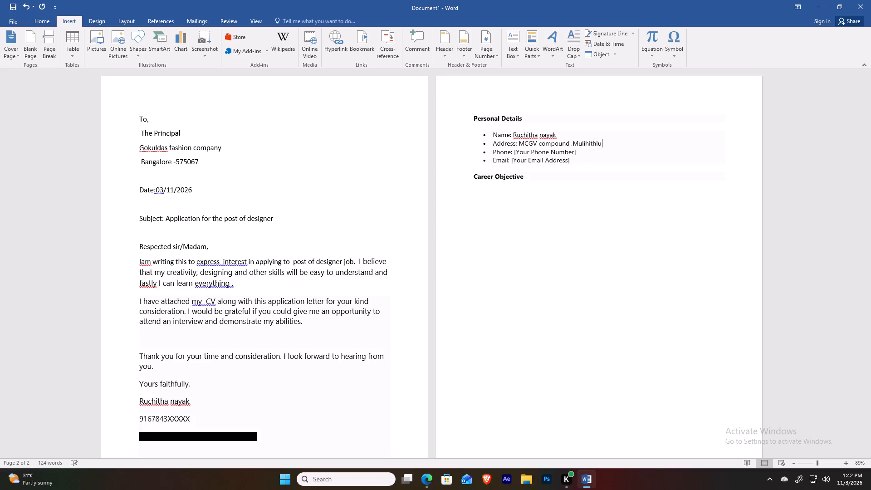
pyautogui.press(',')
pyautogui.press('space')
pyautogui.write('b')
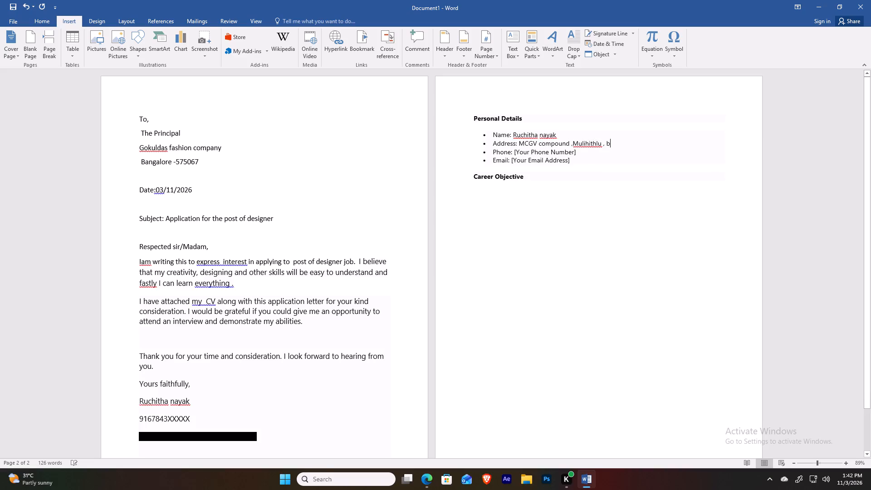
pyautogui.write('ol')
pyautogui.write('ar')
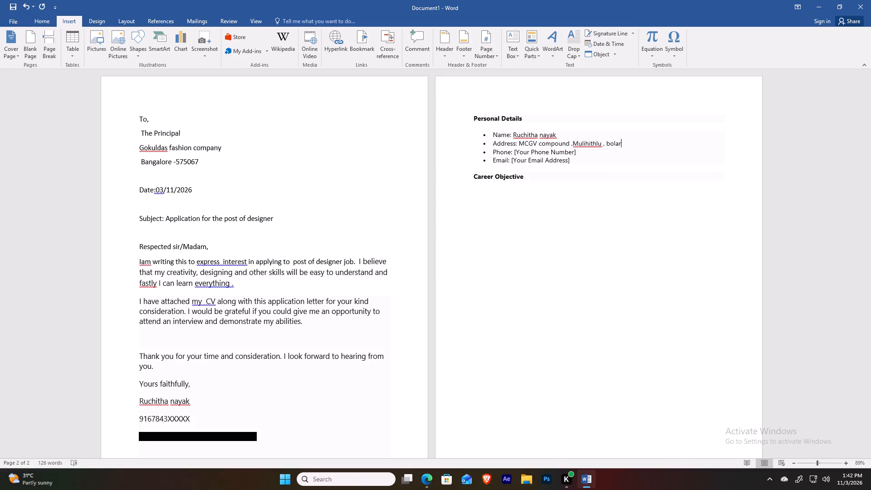
# Complete the Address line with a comma, the applicant's capitalized city name and a hyphenated postal code.
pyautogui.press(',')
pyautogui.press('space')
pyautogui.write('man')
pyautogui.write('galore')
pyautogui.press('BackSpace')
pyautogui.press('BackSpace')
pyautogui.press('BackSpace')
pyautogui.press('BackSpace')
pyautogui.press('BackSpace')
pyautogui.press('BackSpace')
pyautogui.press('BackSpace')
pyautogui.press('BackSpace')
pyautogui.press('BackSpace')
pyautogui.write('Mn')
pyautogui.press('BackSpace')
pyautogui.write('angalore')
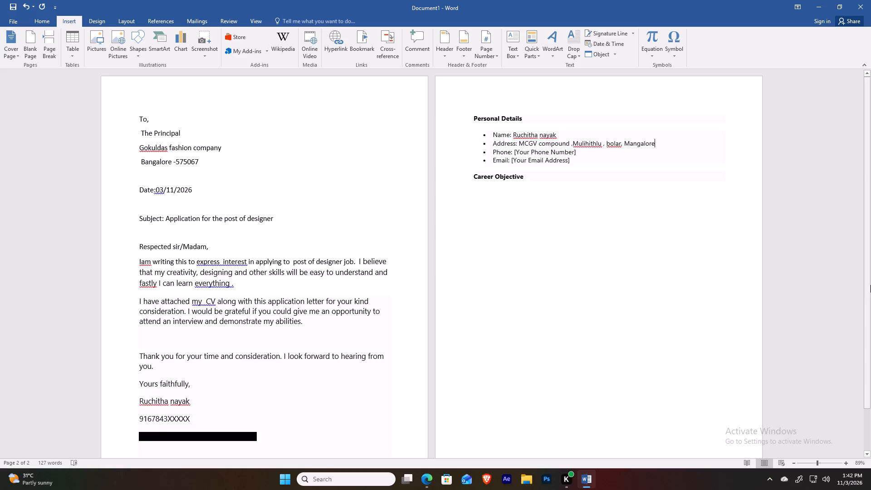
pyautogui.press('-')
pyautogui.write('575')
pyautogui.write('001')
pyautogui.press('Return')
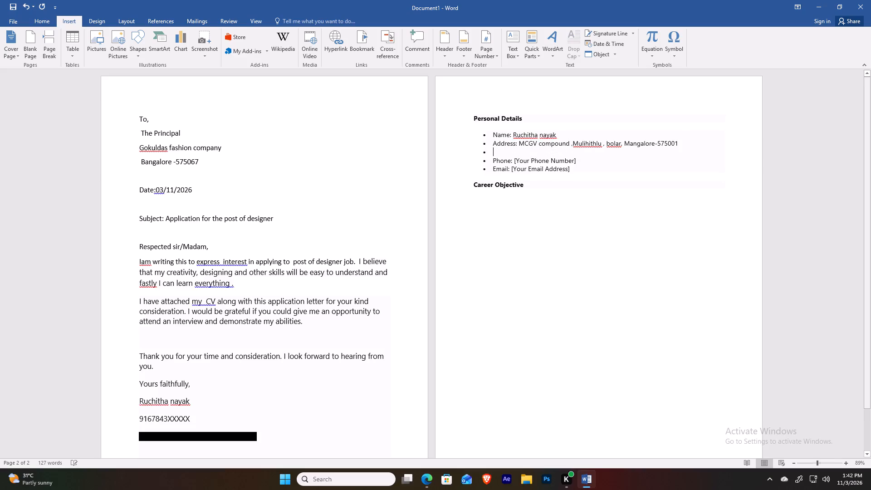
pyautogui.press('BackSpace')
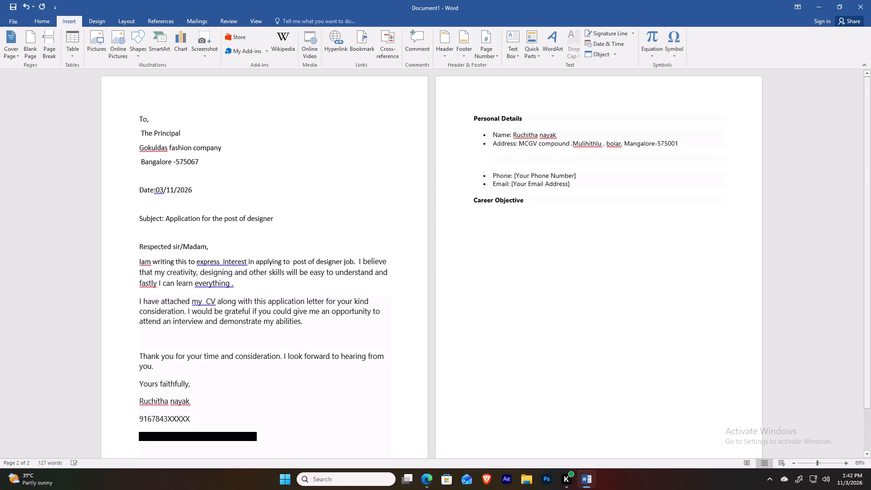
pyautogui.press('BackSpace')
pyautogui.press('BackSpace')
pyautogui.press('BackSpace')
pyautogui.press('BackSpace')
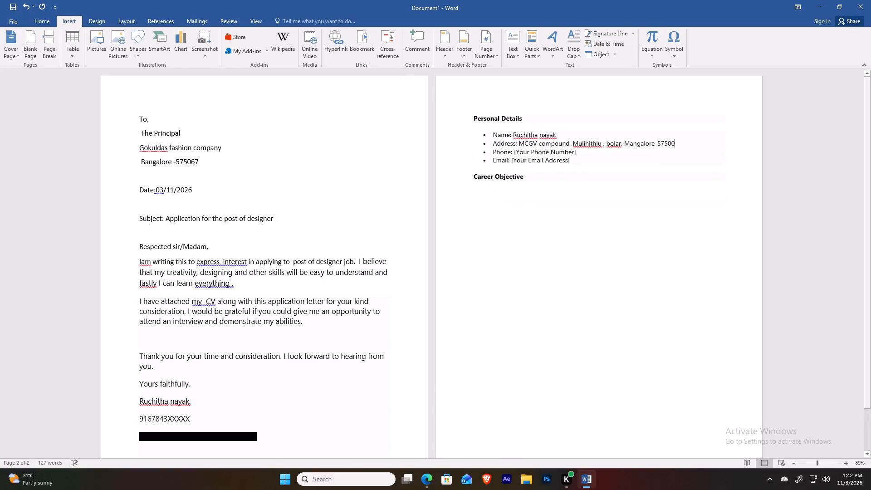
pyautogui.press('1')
# Remove the space before the city name in the Address line.
pyautogui.click(603, 147)
pyautogui.click(573, 144)
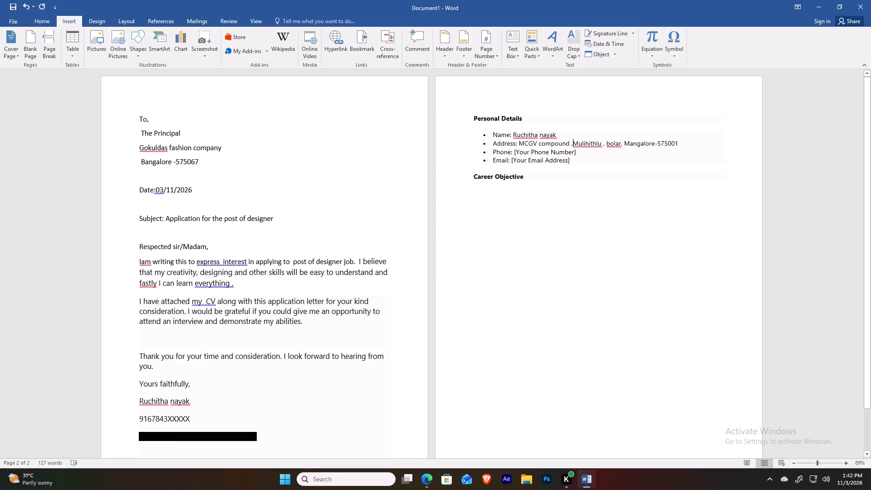
pyautogui.click(623, 145)
pyautogui.press('BackSpace')
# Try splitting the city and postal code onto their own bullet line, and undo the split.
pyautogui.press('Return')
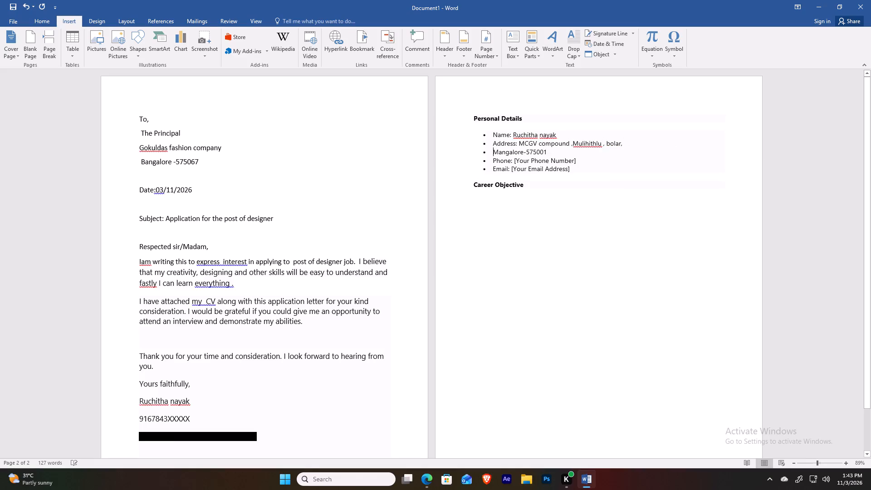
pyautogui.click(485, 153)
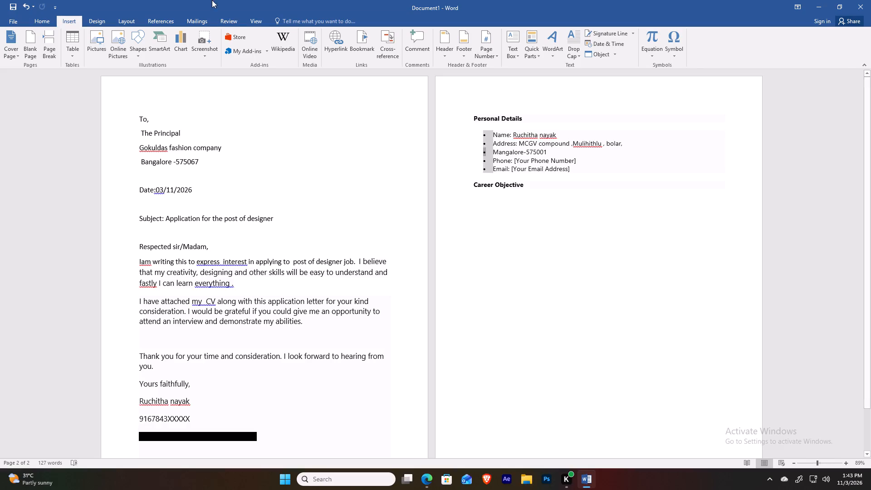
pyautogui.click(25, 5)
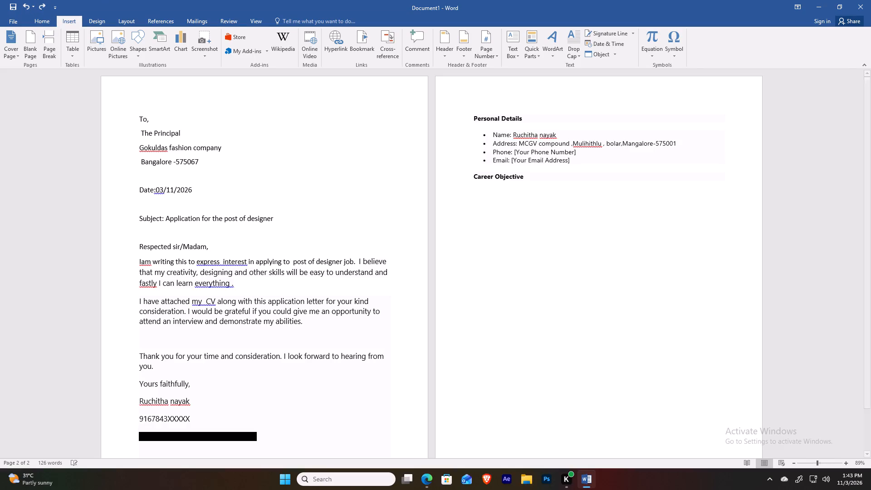
# Replace the Phone placeholder in the Personal Details list with the applicant's phone number, masking its last five digits with capital X's.
pyautogui.click(578, 150)
pyautogui.press('BackSpace')
pyautogui.press('BackSpace')
pyautogui.press('BackSpace')
pyautogui.press('BackSpace')
pyautogui.press('BackSpace')
pyautogui.press('BackSpace')
pyautogui.press('BackSpace')
pyautogui.press('BackSpace')
pyautogui.press('BackSpace')
pyautogui.press('BackSpace')
pyautogui.press('BackSpace')
pyautogui.press('BackSpace')
pyautogui.press('BackSpace')
pyautogui.press('BackSpace')
pyautogui.press('BackSpace')
pyautogui.press('BackSpace')
pyautogui.press('BackSpace')
pyautogui.press('BackSpace')
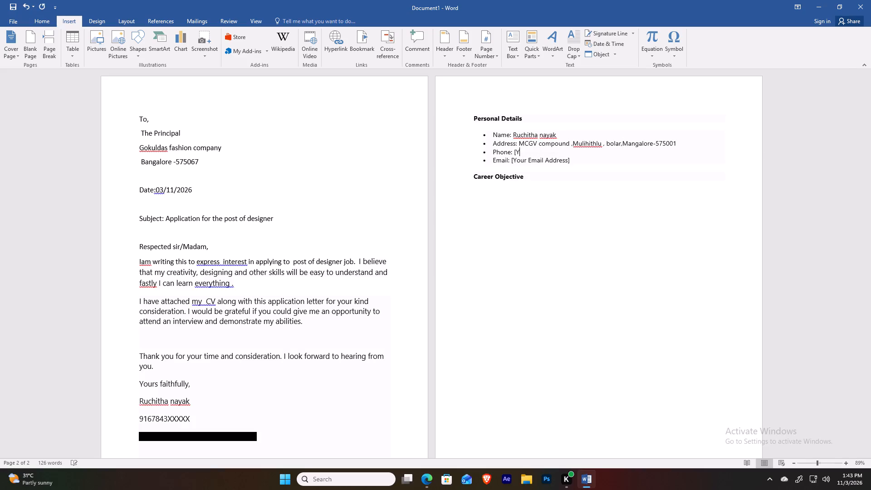
pyautogui.press('BackSpace')
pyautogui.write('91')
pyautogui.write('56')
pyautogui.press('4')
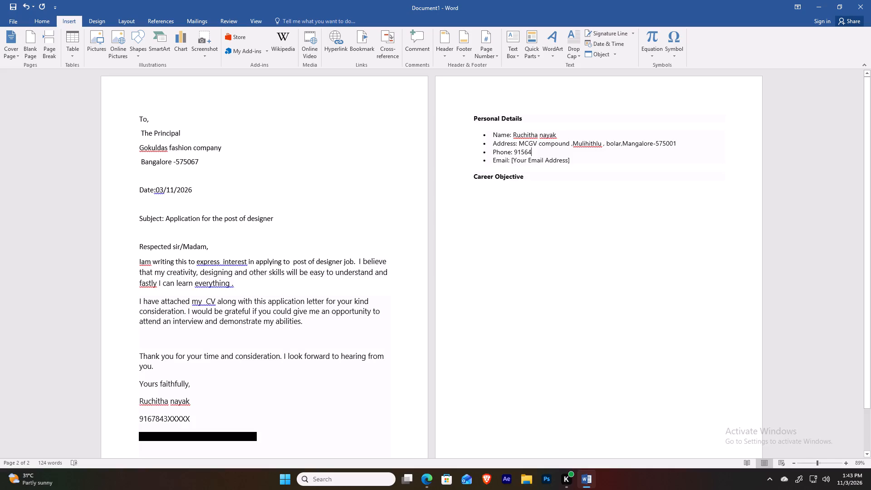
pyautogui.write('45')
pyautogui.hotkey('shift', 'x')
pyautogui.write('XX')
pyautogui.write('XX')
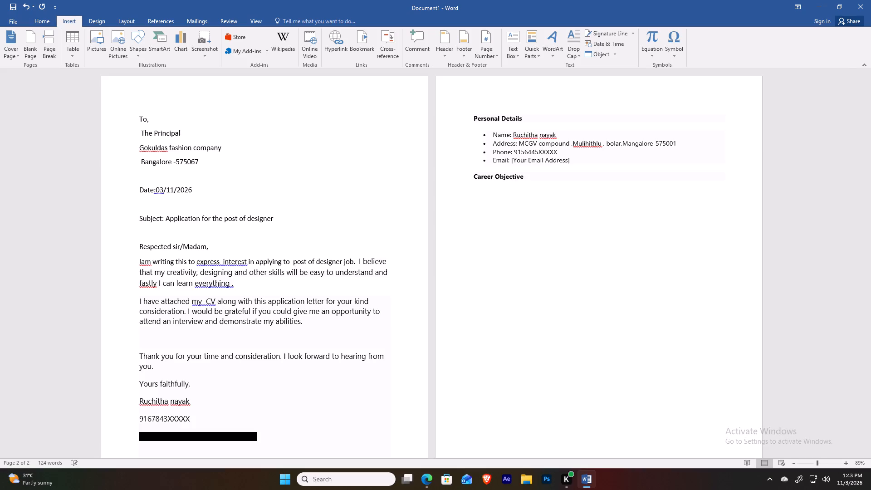
# Place the insertion point at the end of the Email placeholder in the Personal Details list.
pyautogui.click(577, 161)
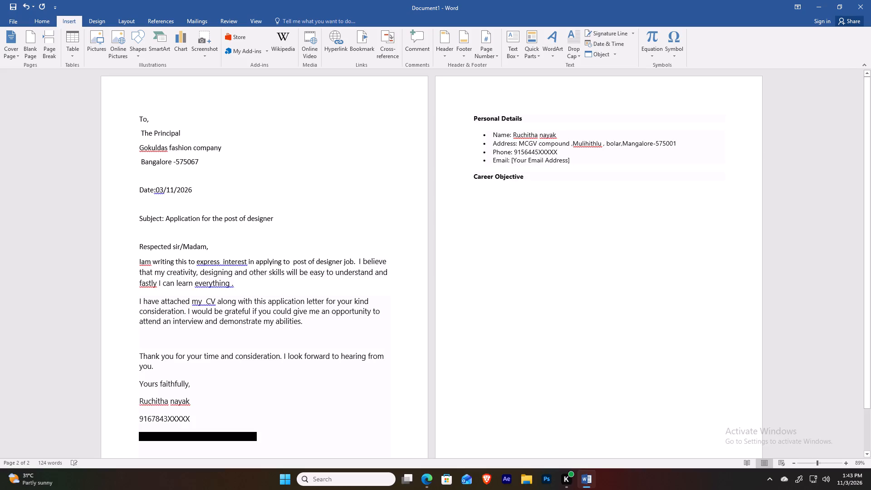
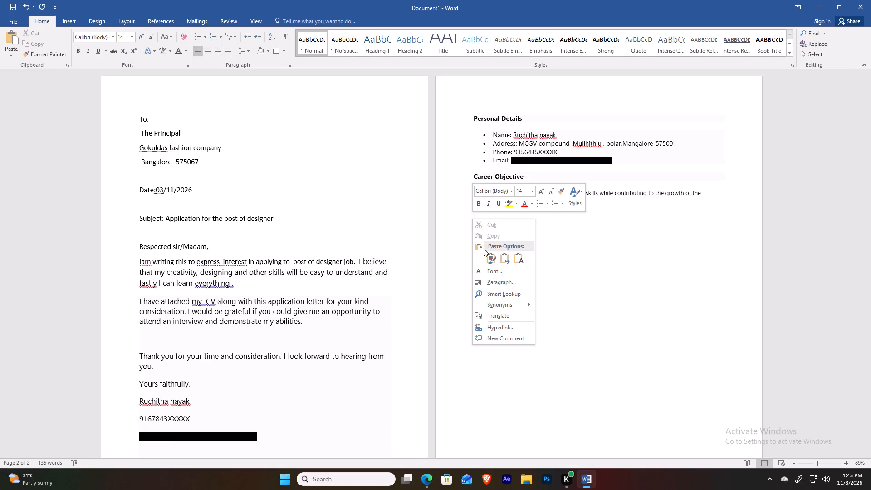
pyautogui.click(489, 257)
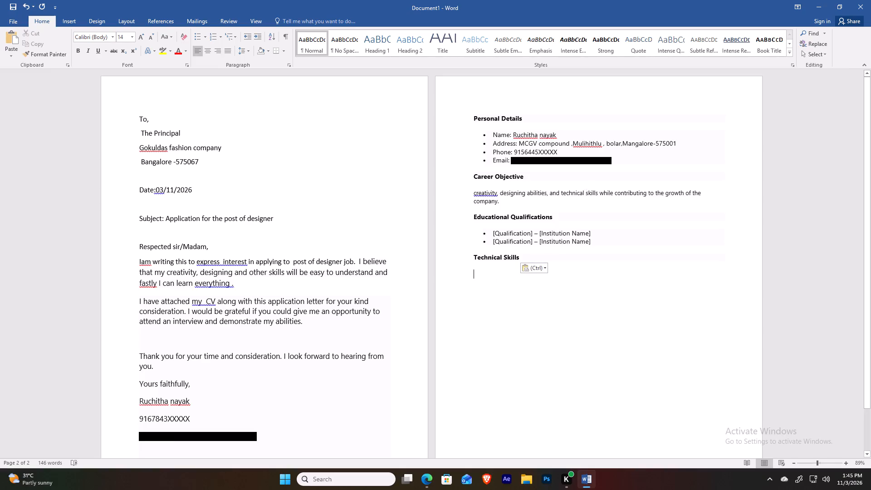
# Clear the qualification and institution placeholder text from the first Educational Qualifications bullet, keeping the empty bullet.
pyautogui.click(587, 235)
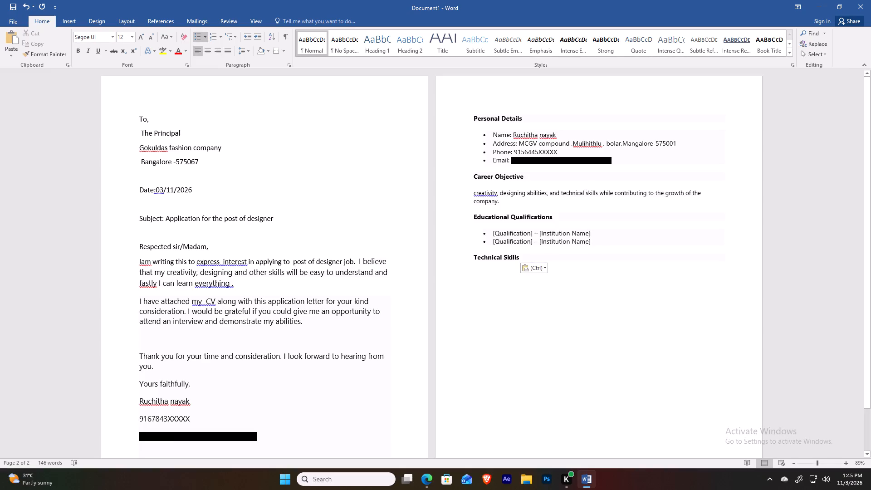
pyautogui.click(597, 233)
pyautogui.press('BackSpace')
pyautogui.press('BackSpace')
pyautogui.press('BackSpace')
pyautogui.press('BackSpace')
pyautogui.press('BackSpace')
pyautogui.press('BackSpace')
pyautogui.press('BackSpace')
pyautogui.press('BackSpace')
pyautogui.press('BackSpace')
pyautogui.press('BackSpace')
pyautogui.press('BackSpace')
pyautogui.press('BackSpace')
pyautogui.press('BackSpace')
pyautogui.press('BackSpace')
pyautogui.press('BackSpace')
pyautogui.press('BackSpace')
pyautogui.press('BackSpace')
pyautogui.press('BackSpace')
pyautogui.press('BackSpace')
pyautogui.press('BackSpace')
pyautogui.press('BackSpace')
pyautogui.press('BackSpace')
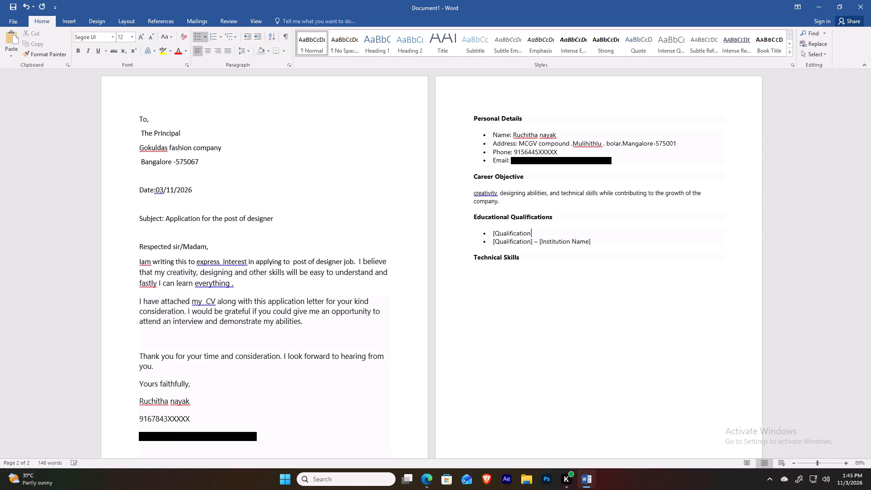
pyautogui.press('BackSpace')
pyautogui.press('BackSpace')
pyautogui.press('BackSpace')
pyautogui.press('BackSpace')
pyautogui.press('BackSpace')
pyautogui.press('BackSpace')
pyautogui.press('BackSpace')
pyautogui.press('BackSpace')
pyautogui.press('BackSpace')
pyautogui.press('BackSpace')
pyautogui.press('BackSpace')
pyautogui.press('BackSpace')
pyautogui.press('BackSpace')
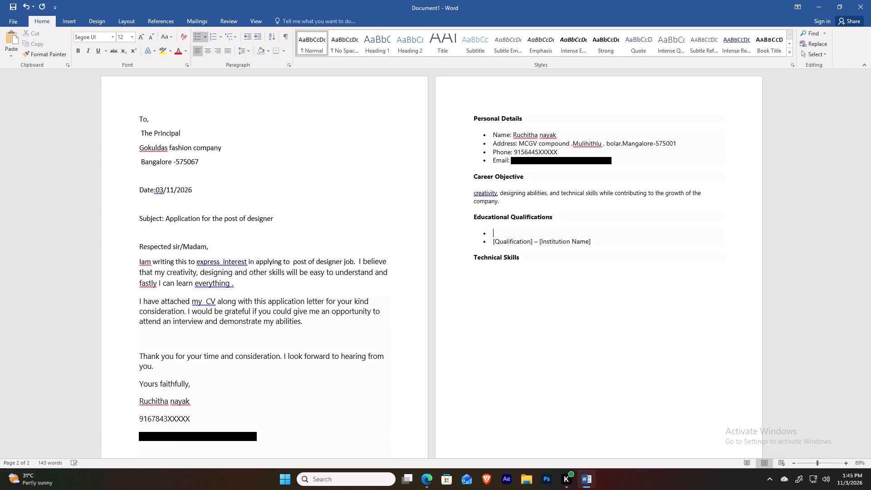
# Clear the qualification and institution placeholder text from the second Educational Qualifications bullet, keeping the empty bullet.
pyautogui.click(604, 240)
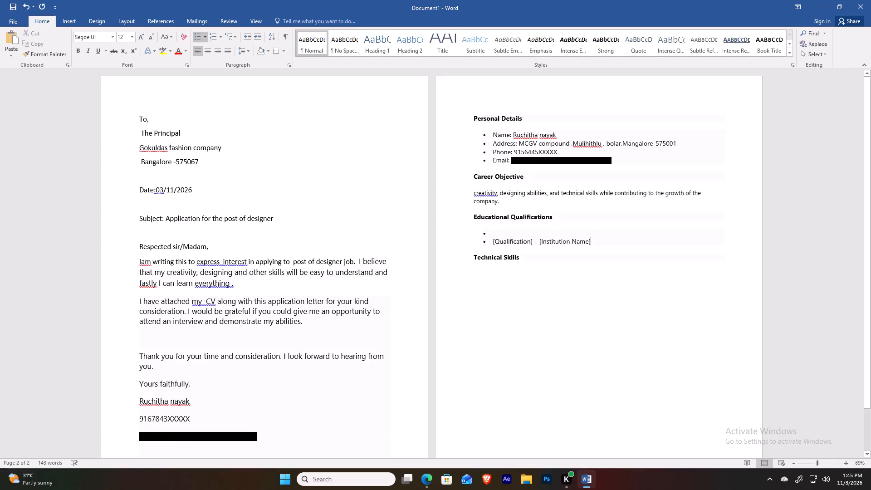
pyautogui.press('BackSpace')
pyautogui.press('BackSpace')
pyautogui.press('BackSpace')
pyautogui.press('BackSpace')
pyautogui.press('BackSpace')
pyautogui.press('BackSpace')
pyautogui.press('BackSpace')
pyautogui.press('BackSpace')
pyautogui.press('BackSpace')
pyautogui.press('BackSpace')
pyautogui.press('BackSpace')
pyautogui.press('BackSpace')
pyautogui.press('BackSpace')
pyautogui.press('BackSpace')
pyautogui.press('BackSpace')
pyautogui.press('BackSpace')
pyautogui.press('BackSpace')
pyautogui.press('BackSpace')
pyautogui.press('BackSpace')
pyautogui.press('BackSpace')
pyautogui.press('BackSpace')
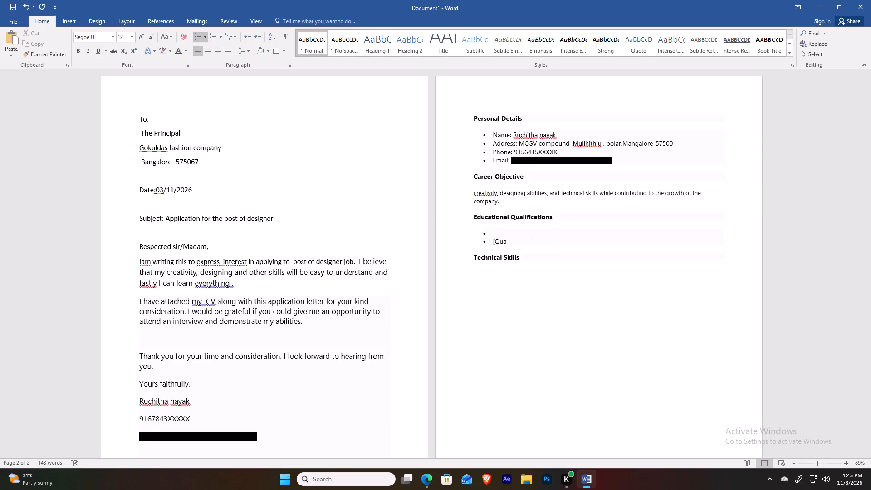
pyautogui.press('BackSpace')
pyautogui.press('BackSpace')
pyautogui.press('BackSpace')
# Enter "Completed graduation in BSc fashion designing" in the first Educational Qualifications bullet.
pyautogui.click(490, 235)
pyautogui.press('c')
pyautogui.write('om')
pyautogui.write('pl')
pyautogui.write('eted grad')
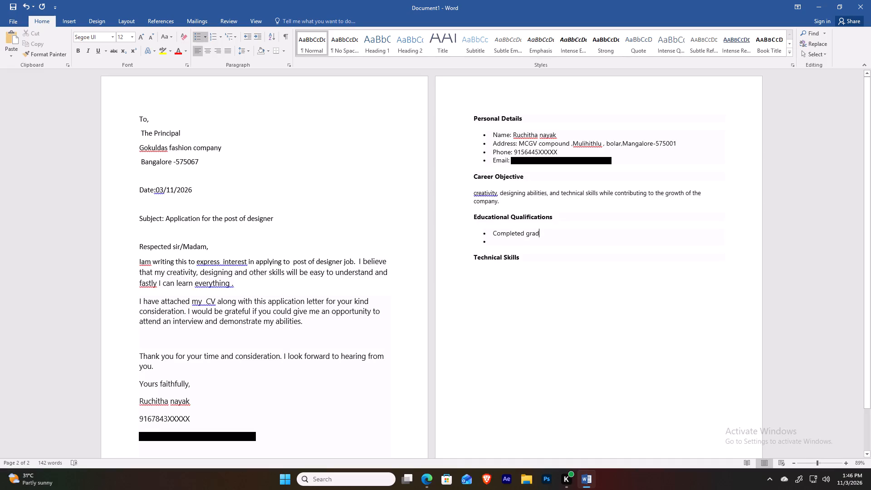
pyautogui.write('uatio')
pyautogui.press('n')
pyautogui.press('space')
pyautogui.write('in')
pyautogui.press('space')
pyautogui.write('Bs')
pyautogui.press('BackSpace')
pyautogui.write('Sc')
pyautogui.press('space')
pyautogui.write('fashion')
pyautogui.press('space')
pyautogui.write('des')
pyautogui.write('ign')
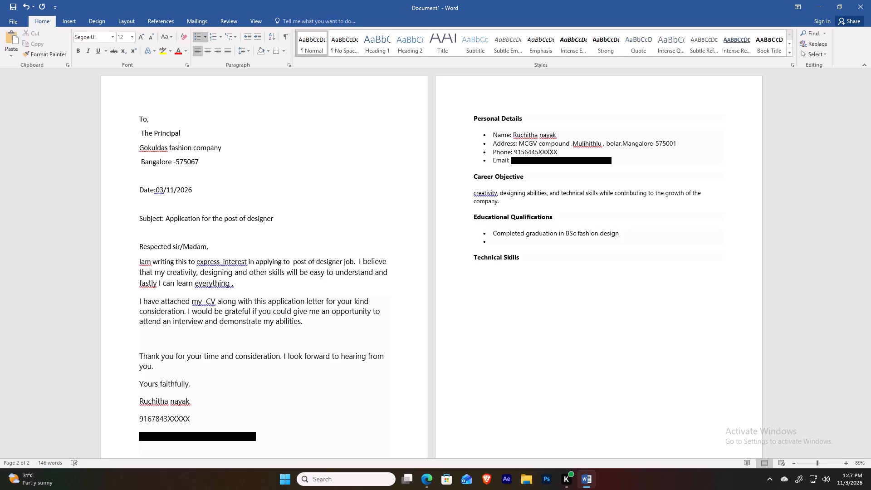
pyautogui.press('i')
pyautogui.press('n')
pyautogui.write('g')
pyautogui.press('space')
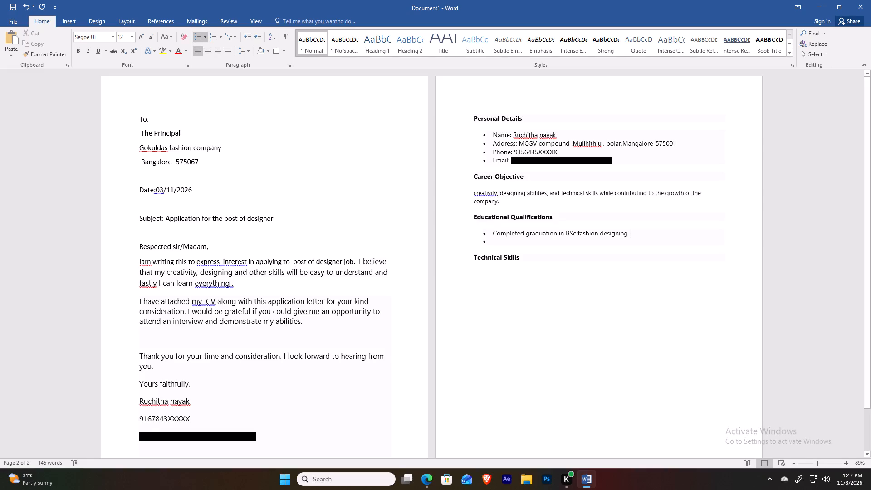
# Append the institution "[SCS First grade college,urwa,mangalore-575006" to the first Educational Qualifications bullet, leaving the bracket open.
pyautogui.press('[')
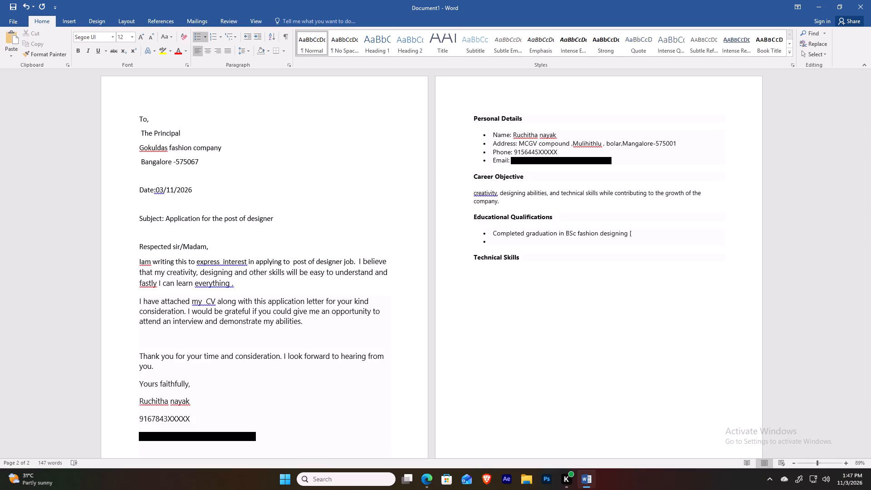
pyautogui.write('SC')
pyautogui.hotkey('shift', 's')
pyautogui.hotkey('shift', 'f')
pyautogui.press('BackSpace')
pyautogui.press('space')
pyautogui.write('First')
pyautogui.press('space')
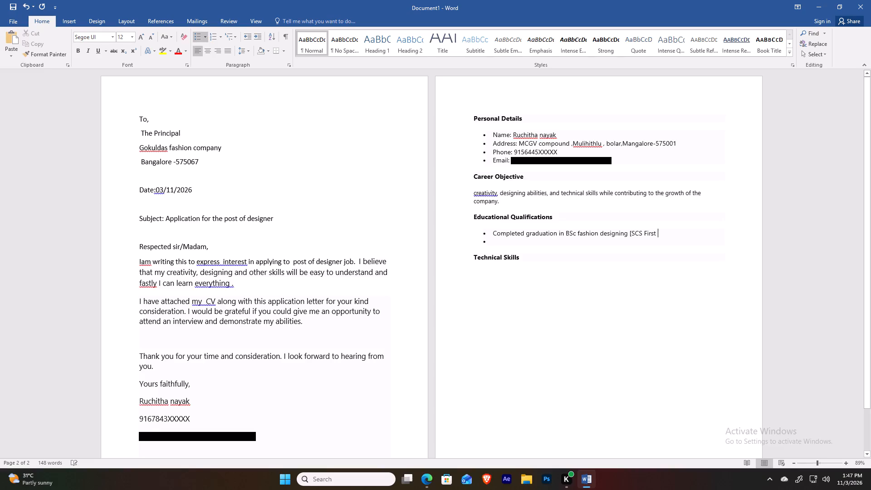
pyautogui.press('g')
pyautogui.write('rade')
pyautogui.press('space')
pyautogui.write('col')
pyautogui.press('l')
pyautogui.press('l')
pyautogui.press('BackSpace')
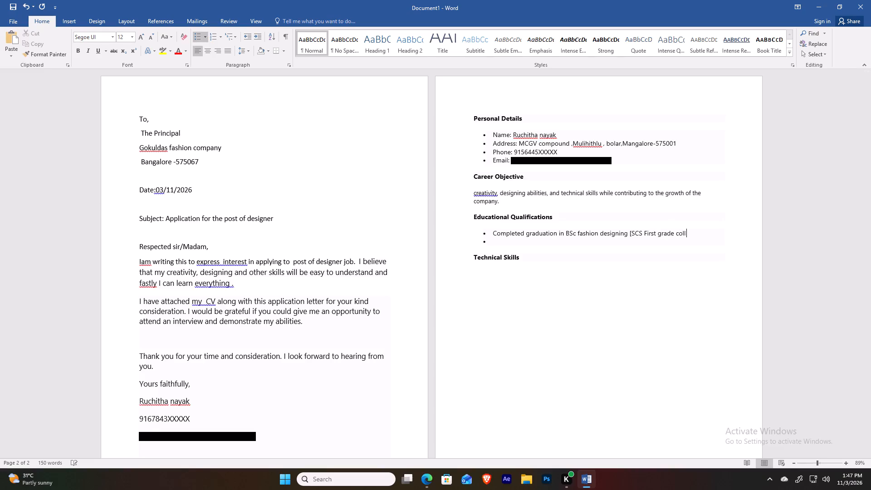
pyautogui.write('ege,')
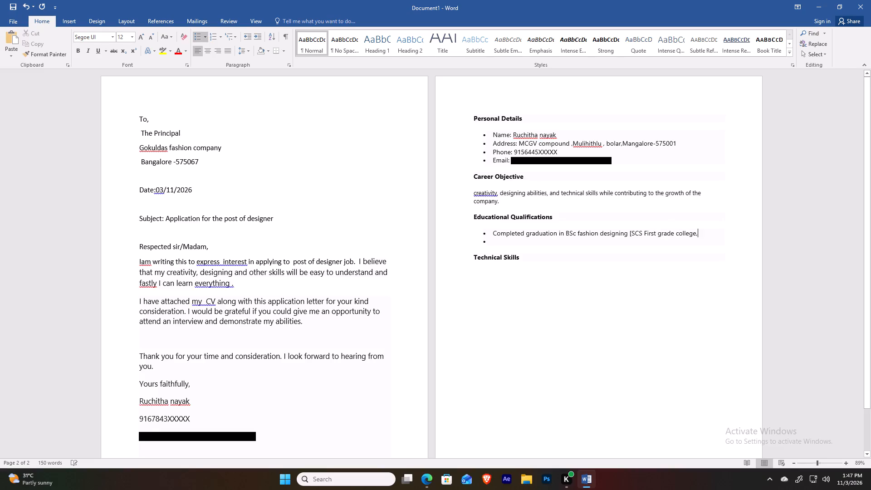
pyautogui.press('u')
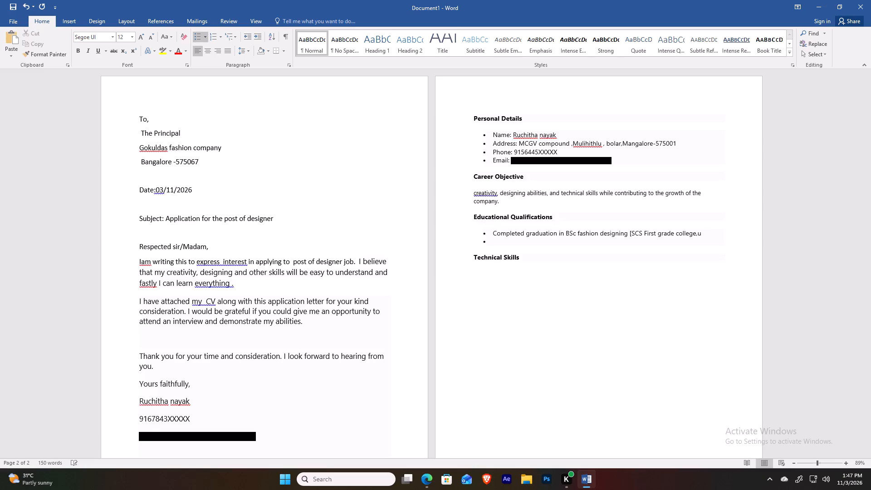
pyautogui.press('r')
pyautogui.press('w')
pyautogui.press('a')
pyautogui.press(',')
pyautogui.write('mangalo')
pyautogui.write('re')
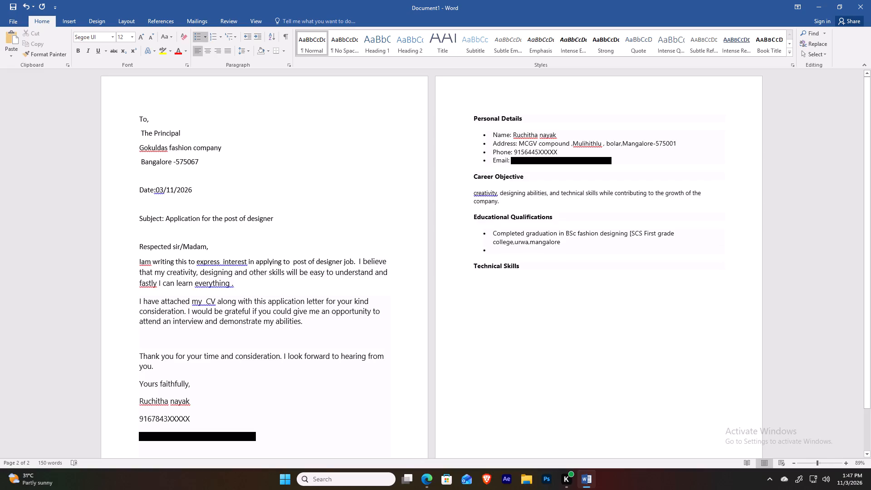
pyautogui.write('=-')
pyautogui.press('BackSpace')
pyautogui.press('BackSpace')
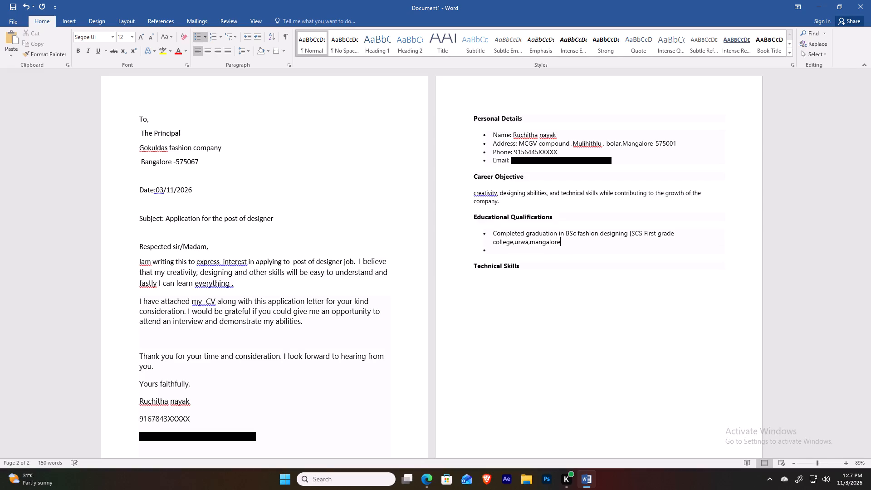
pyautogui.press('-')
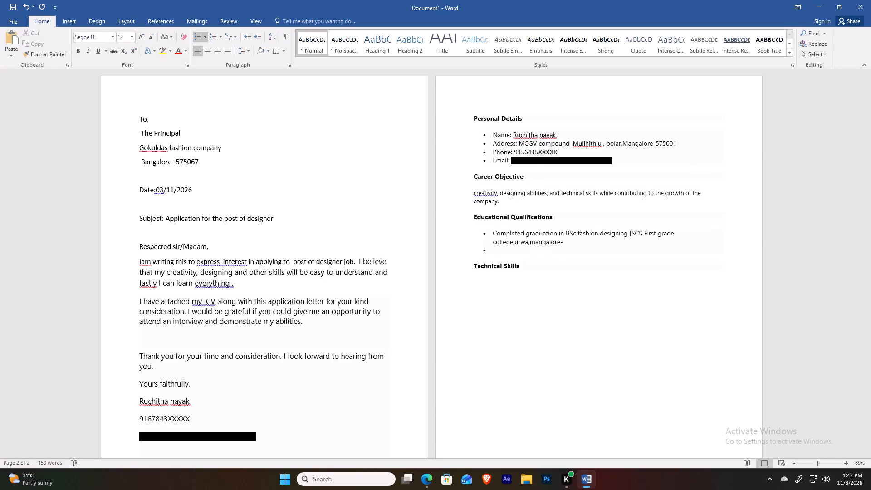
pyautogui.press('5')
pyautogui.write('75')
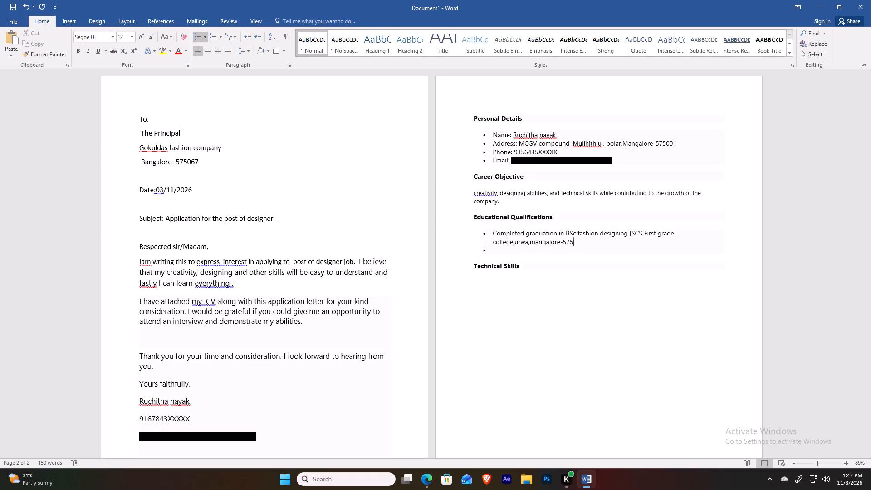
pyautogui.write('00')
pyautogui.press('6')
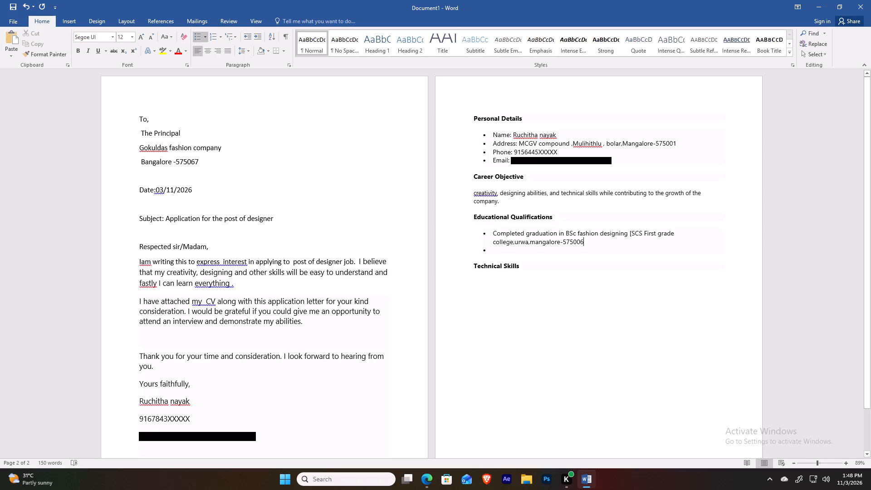
# Remove the empty second bullet and its leftover blank line under Educational Qualifications.
pyautogui.click(492, 252)
pyautogui.press('BackSpace')
pyautogui.press('BackSpace')
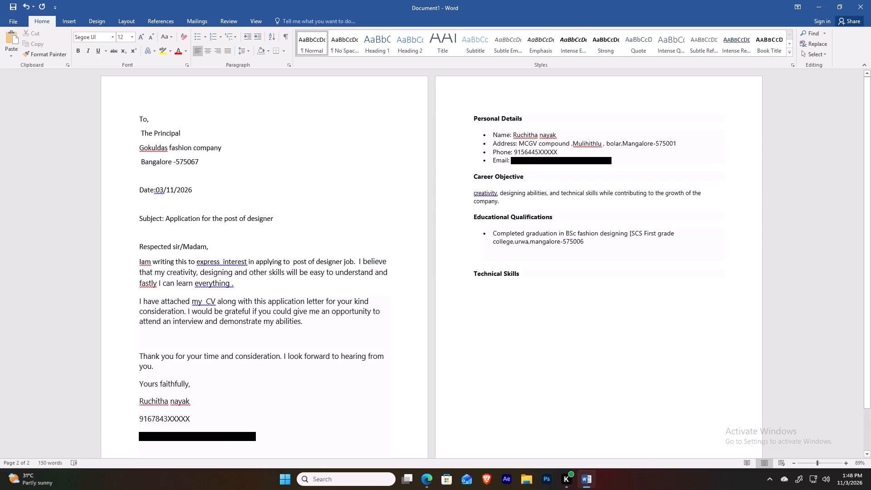
pyautogui.press('BackSpace')
pyautogui.press('BackSpace')
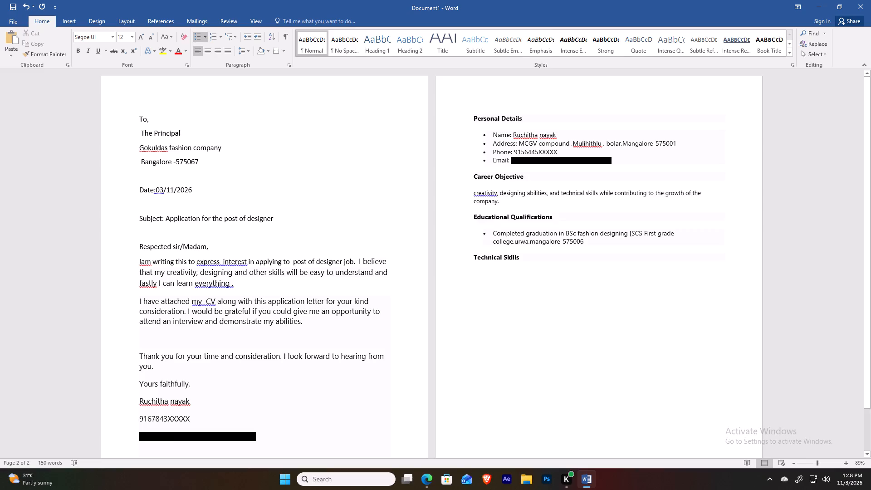
pyautogui.click(429, 476)
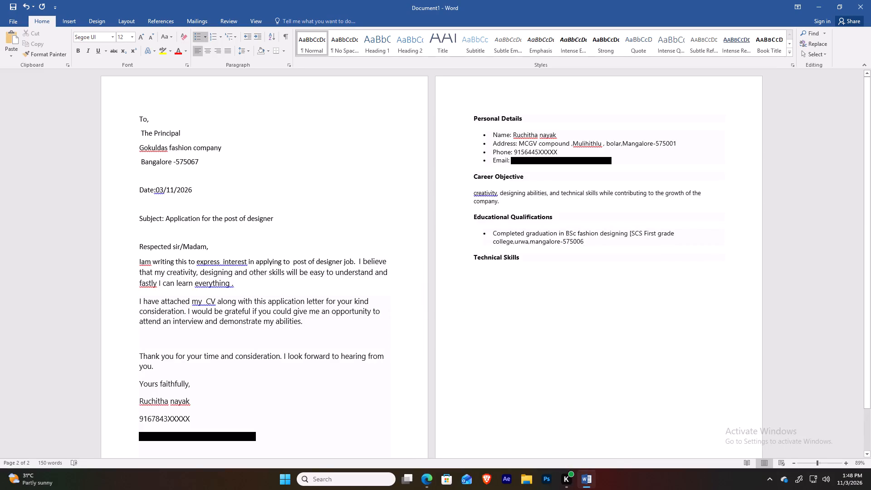
# In Word, paste the copied skills section below the Technical Skills heading on page 2, keeping source formatting.
pyautogui.rightClick(486, 277)
pyautogui.click(507, 314)
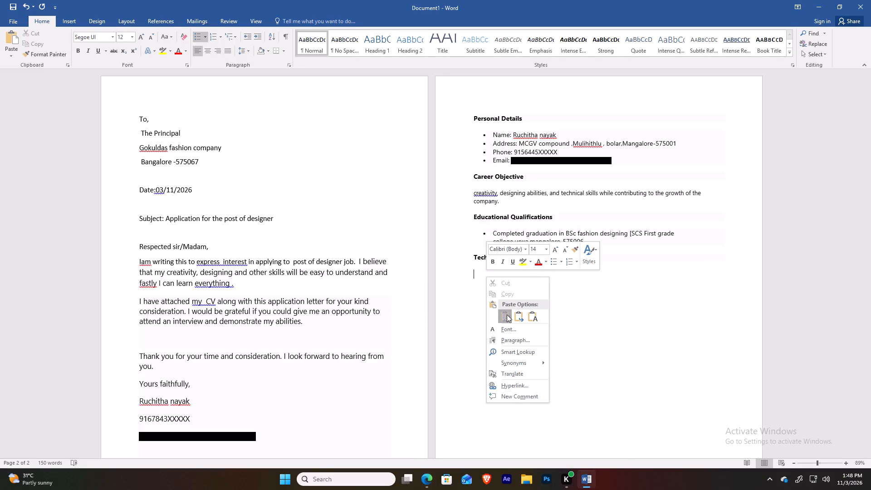
pyautogui.click(539, 323)
pyautogui.click(536, 343)
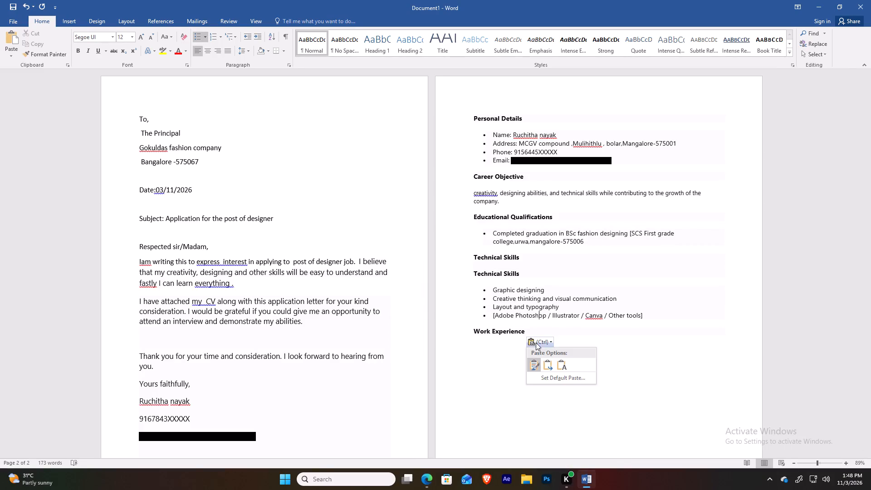
pyautogui.click(566, 322)
pyautogui.rightClick(562, 315)
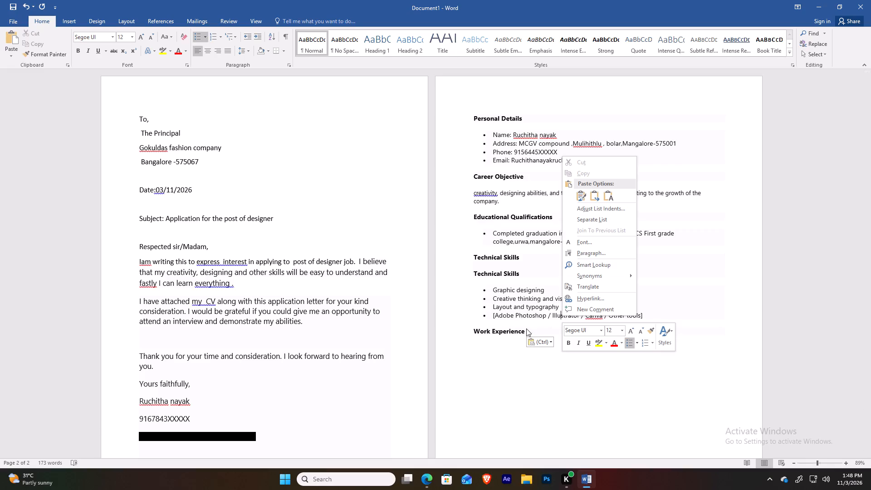
pyautogui.rightClick(527, 329)
pyautogui.click(527, 329)
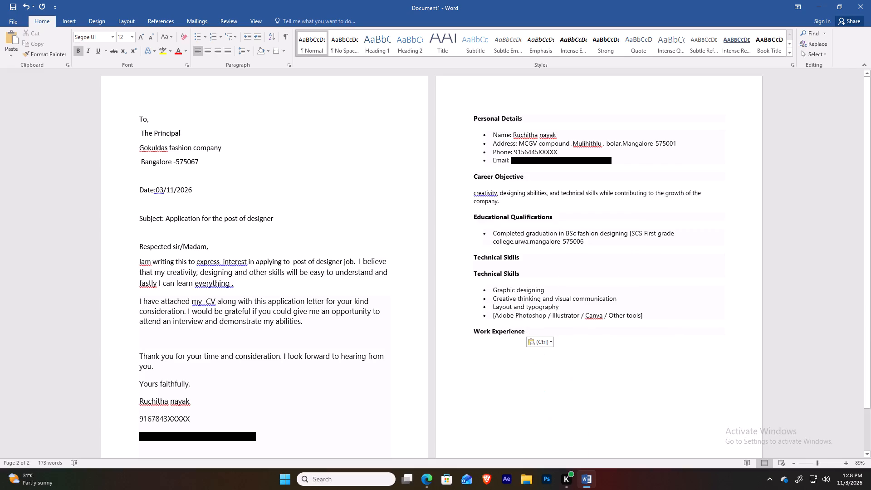
pyautogui.press('space')
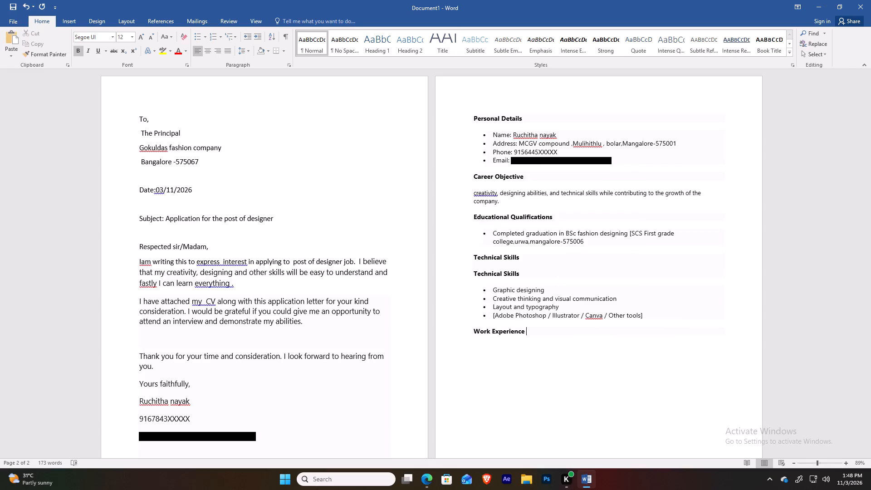
# Delete the first of the two duplicate Technical Skills headings along with its line.
pyautogui.click(526, 260)
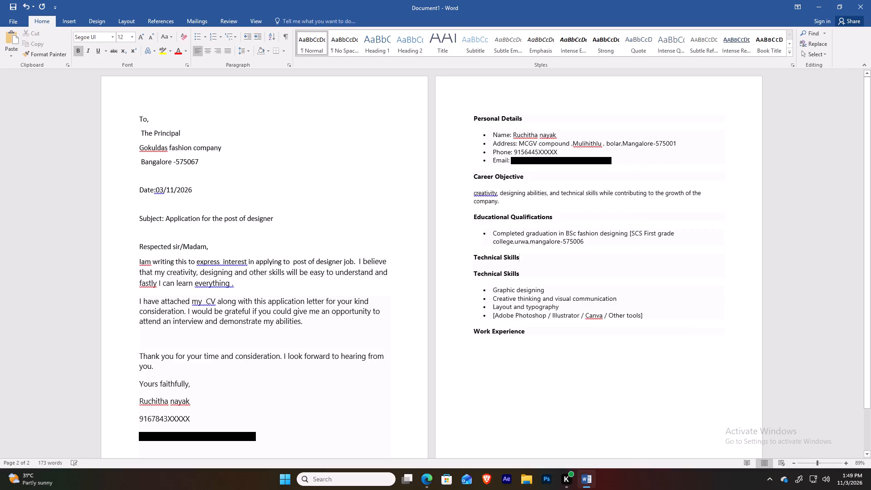
pyautogui.press('BackSpace')
pyautogui.press('BackSpace')
pyautogui.press('BackSpace')
pyautogui.press('BackSpace')
pyautogui.press('BackSpace')
pyautogui.press('BackSpace')
pyautogui.press('BackSpace')
pyautogui.press('BackSpace')
pyautogui.press('BackSpace')
pyautogui.press('BackSpace')
pyautogui.press('BackSpace')
pyautogui.press('BackSpace')
pyautogui.press('BackSpace')
pyautogui.press('BackSpace')
pyautogui.press('BackSpace')
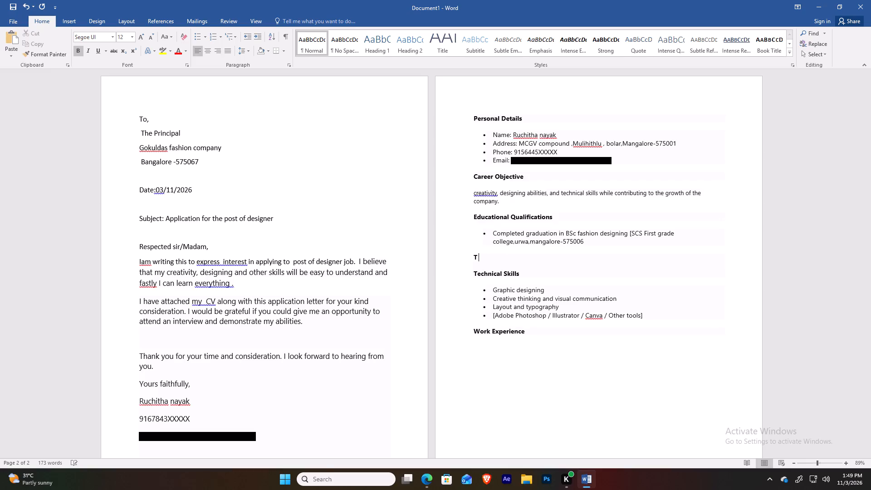
pyautogui.press('BackSpace')
pyautogui.press('BackSpace')
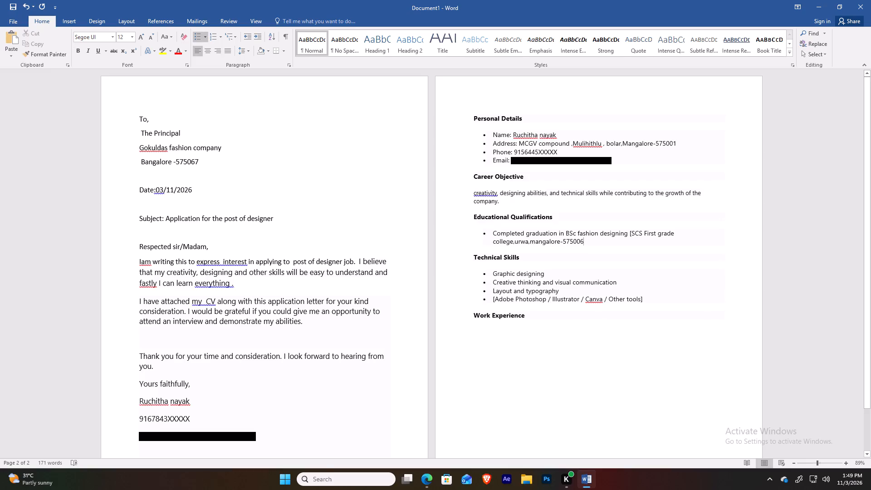
# Replace "Graphic" with "Fashion" in the first Technical Skills bullet.
pyautogui.click(515, 275)
pyautogui.press('BackSpace')
pyautogui.press('BackSpace')
pyautogui.press('BackSpace')
pyautogui.press('BackSpace')
pyautogui.press('BackSpace')
pyautogui.press('BackSpace')
pyautogui.press('BackSpace')
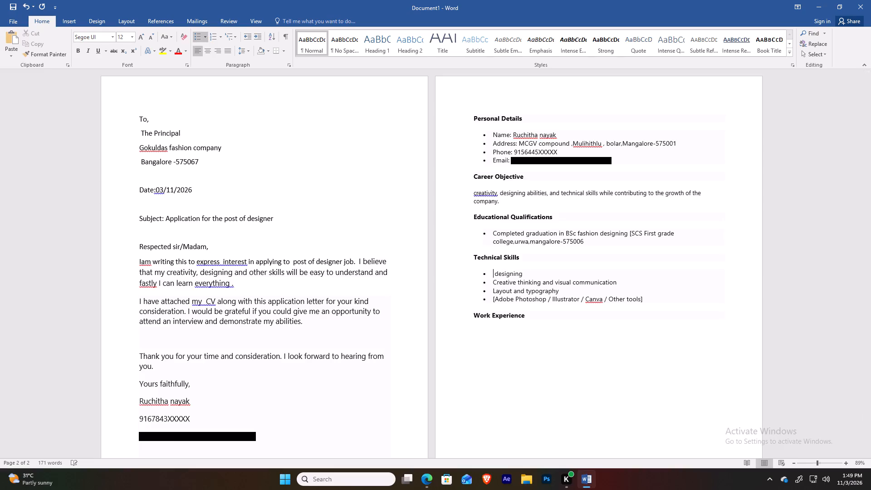
pyautogui.write('fash')
pyautogui.write('ion')
pyautogui.press('space')
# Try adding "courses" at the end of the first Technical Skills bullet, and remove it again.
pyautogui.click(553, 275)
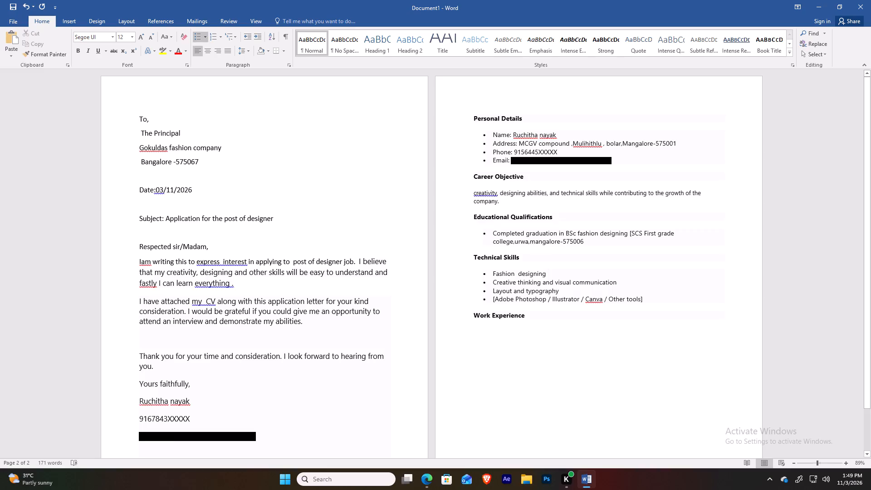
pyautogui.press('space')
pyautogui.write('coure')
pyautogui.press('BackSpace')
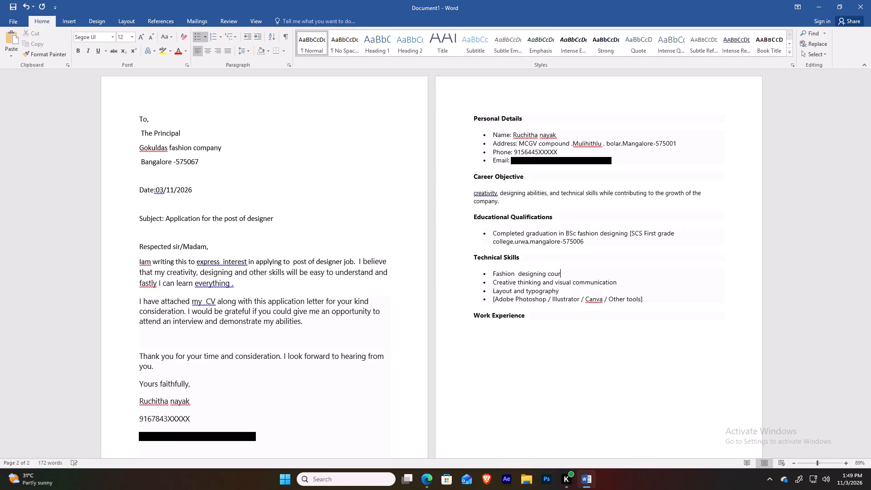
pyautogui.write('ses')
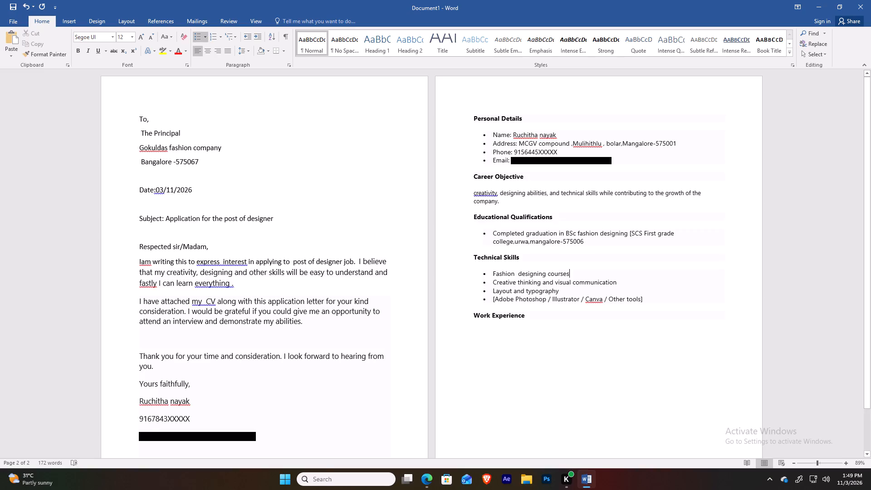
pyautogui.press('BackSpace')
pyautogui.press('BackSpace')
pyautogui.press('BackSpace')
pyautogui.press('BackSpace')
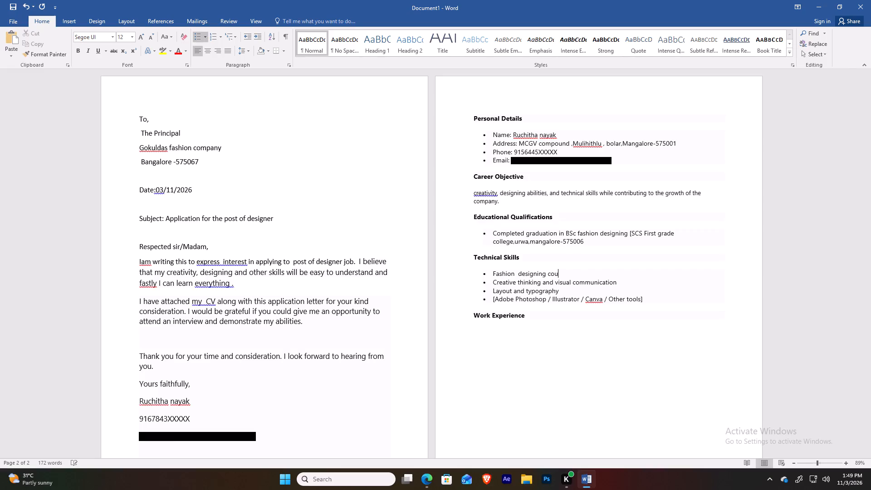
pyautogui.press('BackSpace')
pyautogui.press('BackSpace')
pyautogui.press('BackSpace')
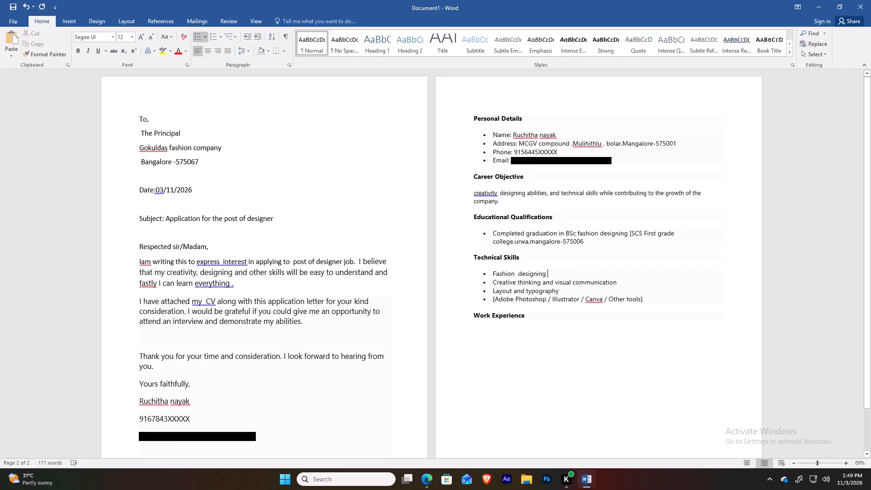
# Replace "designing" with "related skills" in the first Technical Skills bullet.
pyautogui.press('BackSpace')
pyautogui.press('BackSpace')
pyautogui.press('BackSpace')
pyautogui.press('BackSpace')
pyautogui.press('BackSpace')
pyautogui.press('BackSpace')
pyautogui.press('BackSpace')
pyautogui.press('BackSpace')
pyautogui.press('BackSpace')
pyautogui.press('BackSpace')
pyautogui.click(662, 301)
pyautogui.click(518, 275)
pyautogui.press('r')
pyautogui.press('e')
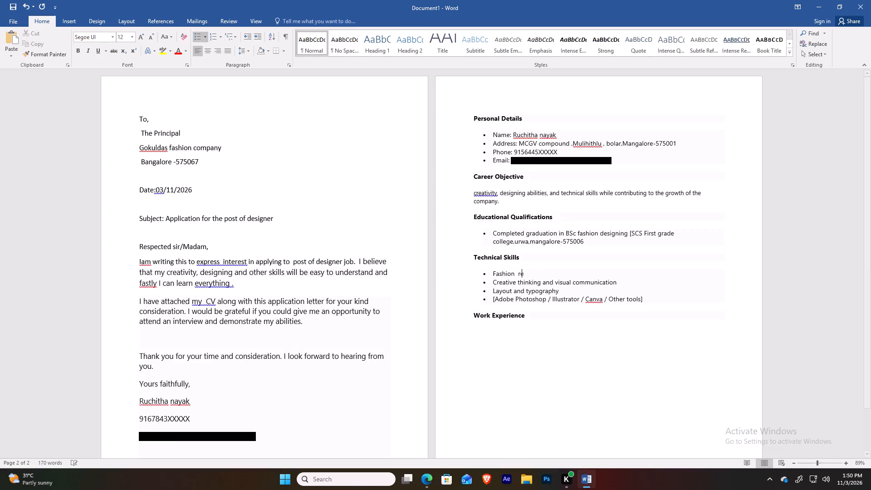
pyautogui.write('late')
pyautogui.write('cd')
pyautogui.press('space')
pyautogui.press('BackSpace')
pyautogui.press('BackSpace')
pyautogui.press('BackSpace')
pyautogui.write('d')
pyautogui.press('space')
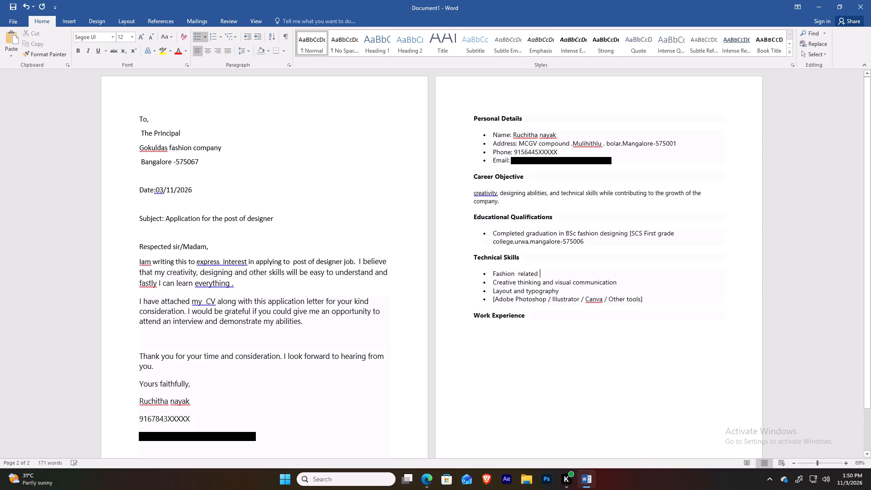
pyautogui.write('skil')
pyautogui.write('ls')
pyautogui.press('space')
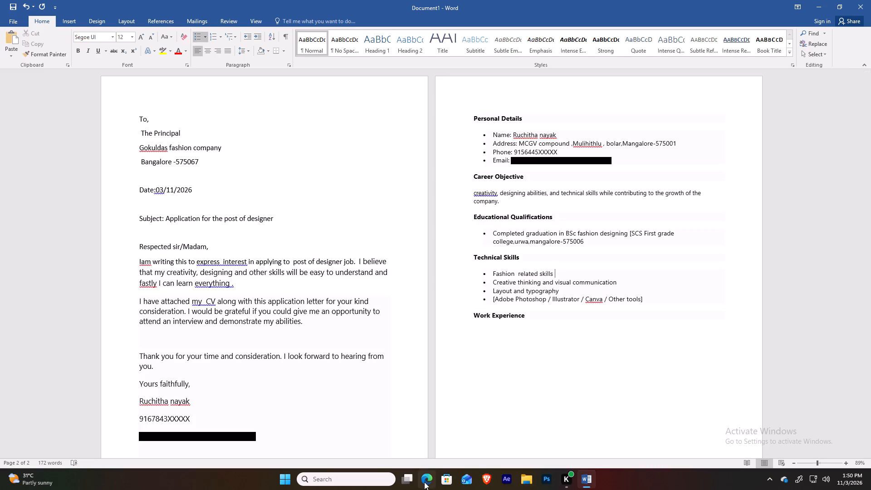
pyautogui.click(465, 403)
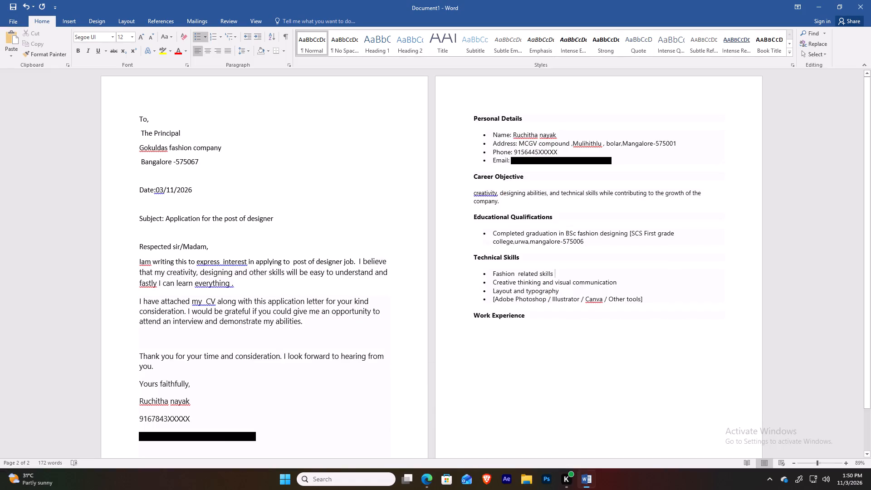
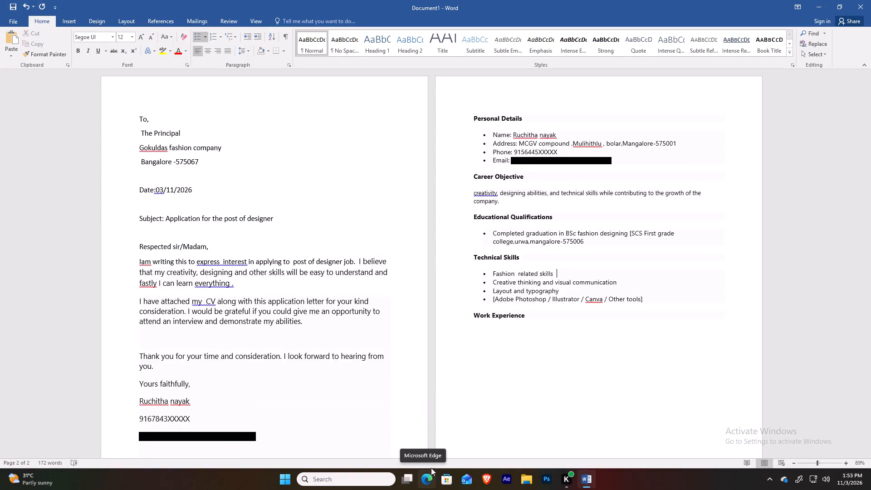
# Add an empty line below the Work Experience heading in the CV.
pyautogui.click(541, 316)
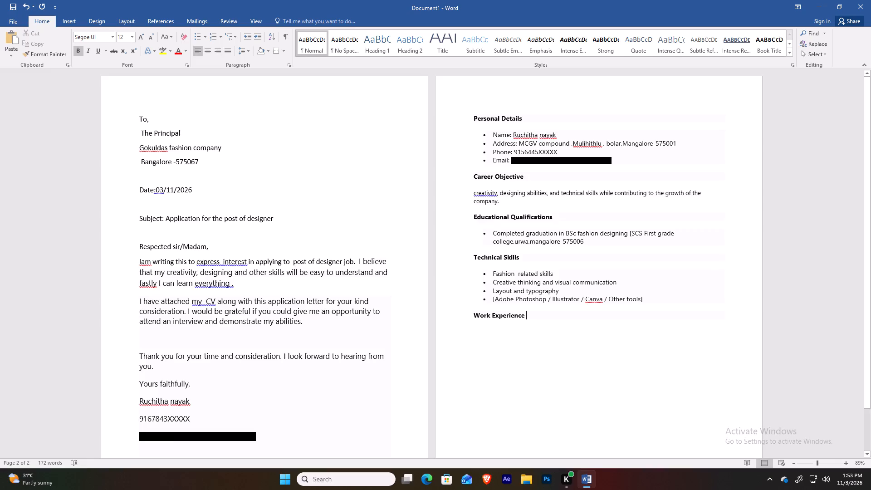
pyautogui.press('Return')
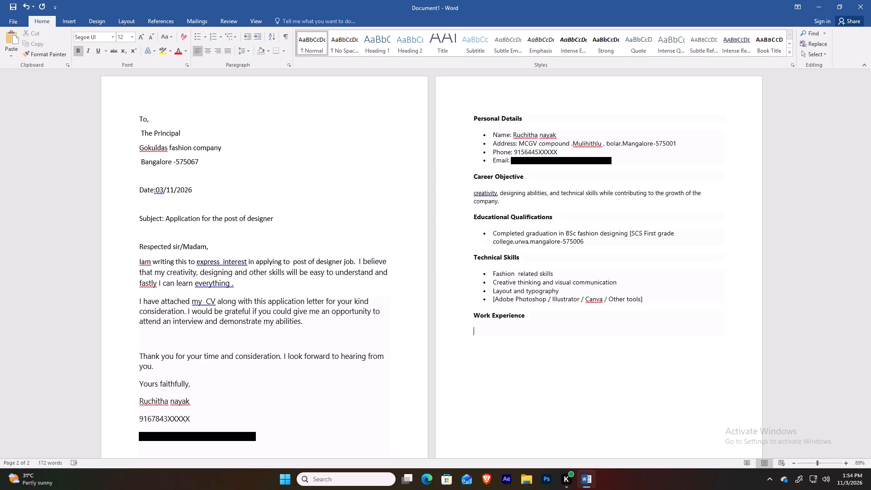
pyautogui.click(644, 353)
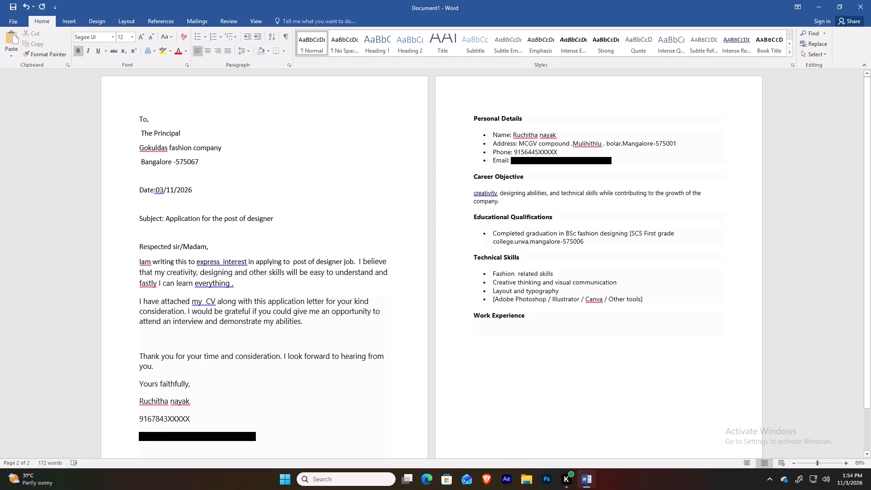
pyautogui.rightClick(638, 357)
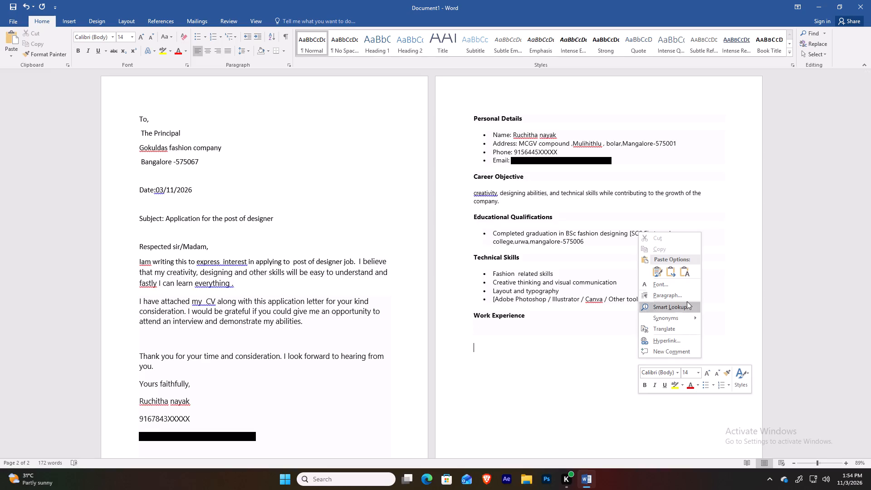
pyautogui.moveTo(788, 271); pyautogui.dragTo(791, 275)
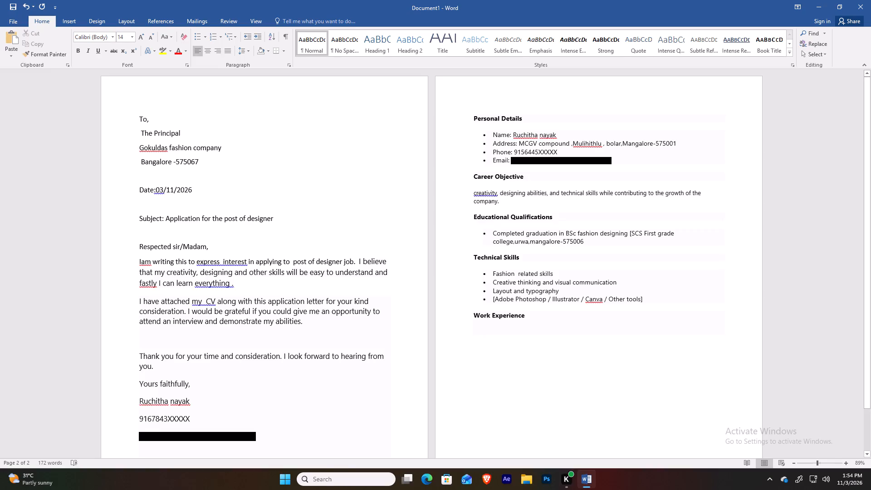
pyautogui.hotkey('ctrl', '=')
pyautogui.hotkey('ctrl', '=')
# Start a bulleted list on the empty line below the Work Experience heading.
pyautogui.click(844, 465)
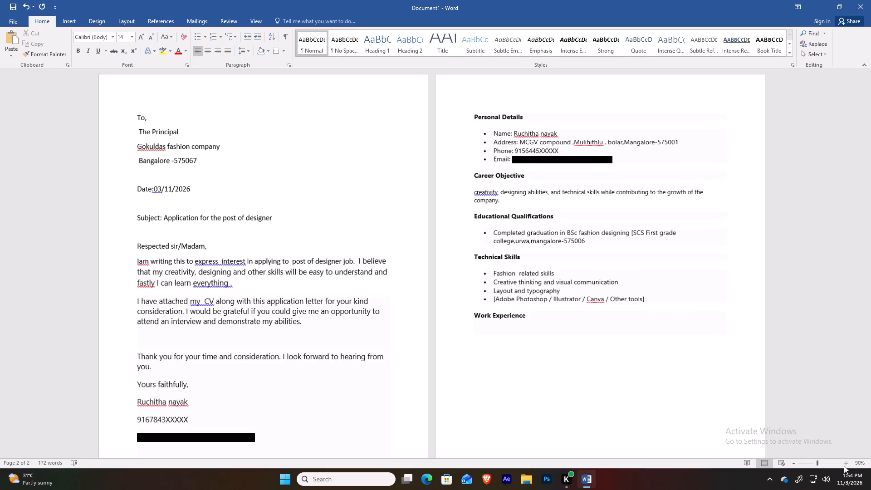
pyautogui.click(844, 465)
pyautogui.click(844, 465)
pyautogui.click(844, 465)
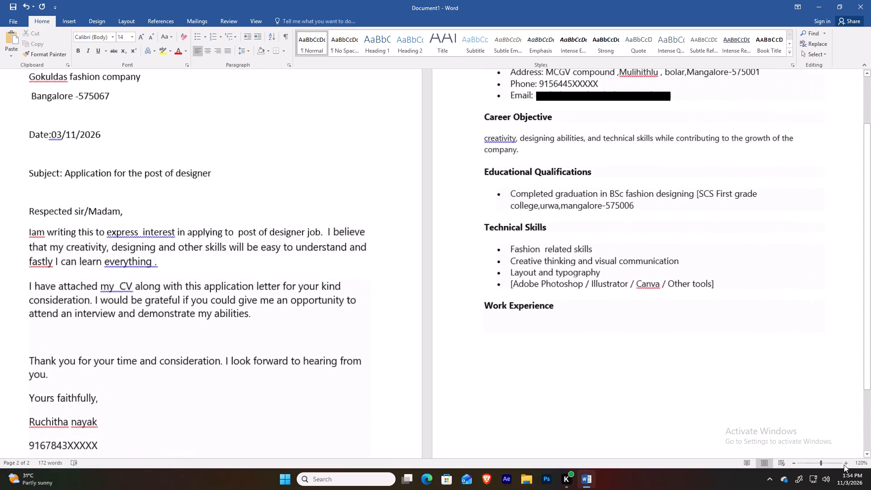
pyautogui.scroll(4, 709, 392)
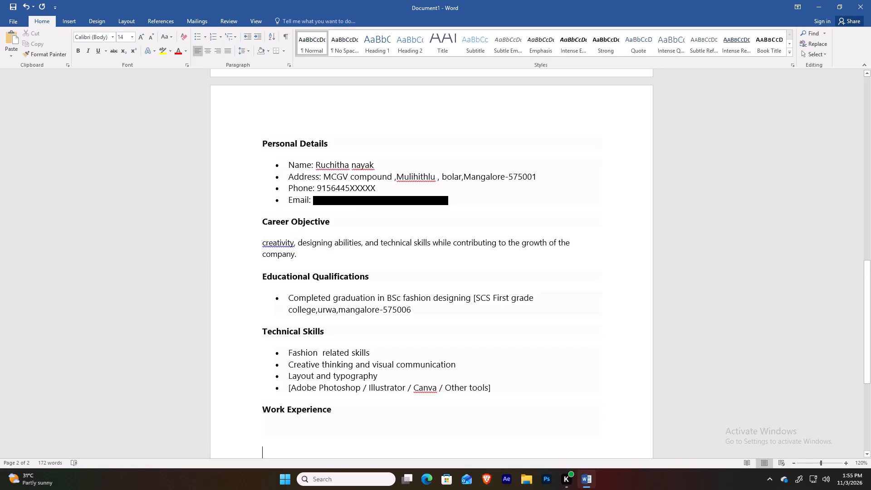
pyautogui.scroll(-3, 446, 216)
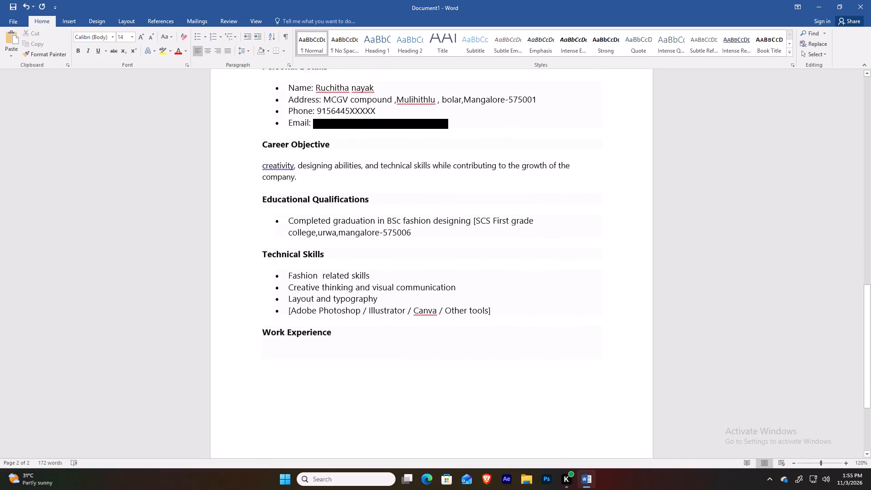
pyautogui.scroll(-3, 446, 216)
pyautogui.click(268, 279)
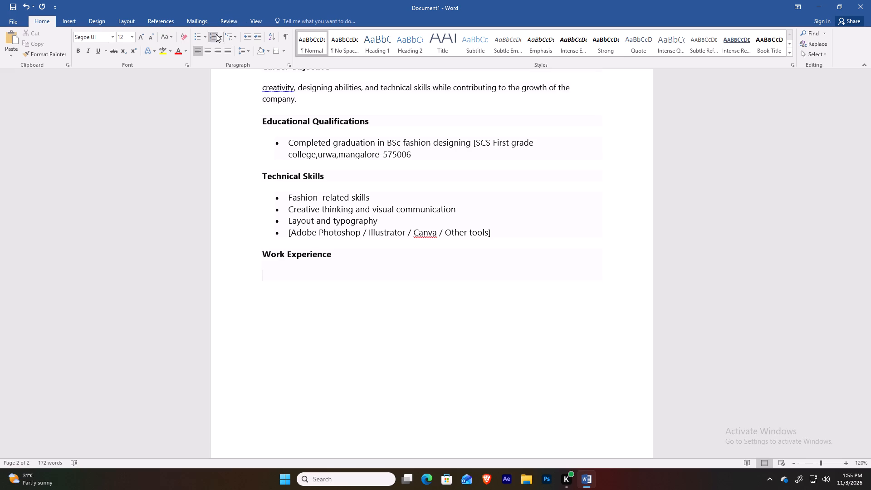
pyautogui.click(198, 38)
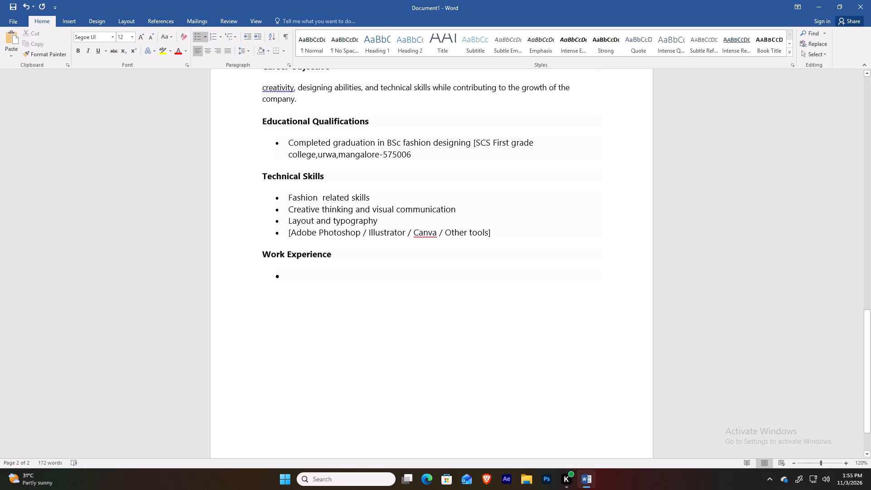
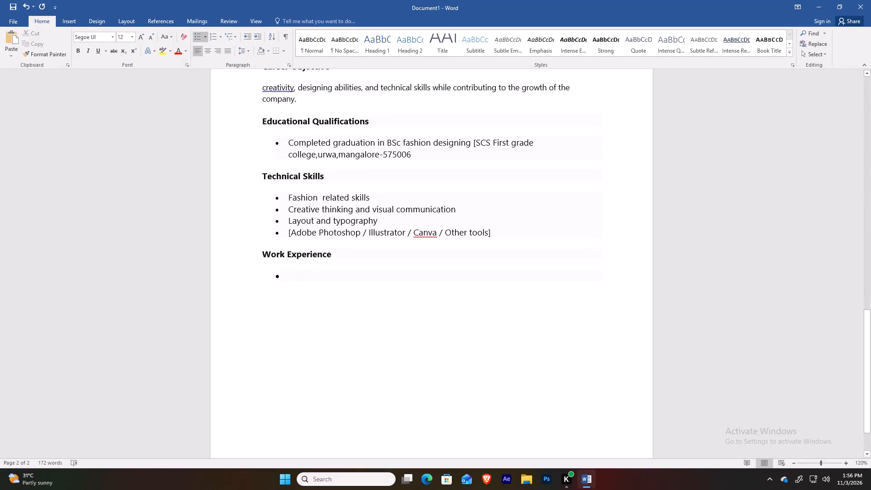
# Enter "So worked in bakery shop for 3 years" as the first bullet under Work Experience.
pyautogui.scroll(-3, 288, 194)
pyautogui.scroll(9, 288, 195)
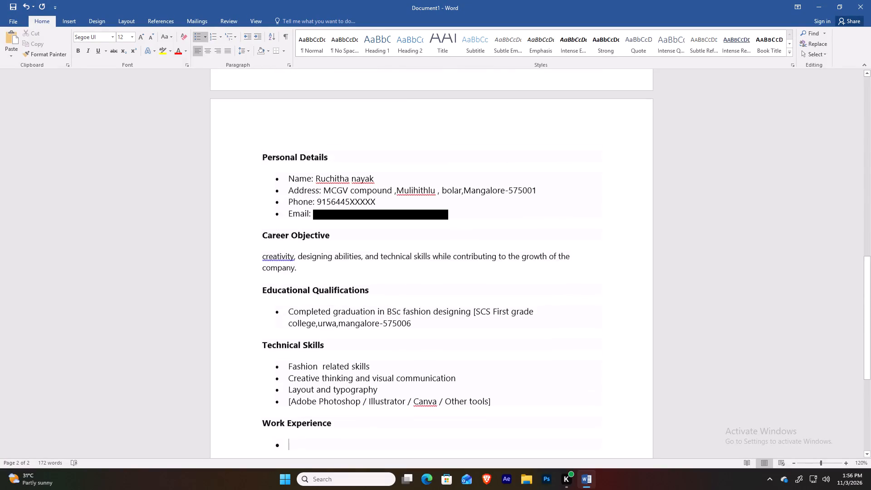
pyautogui.scroll(-2, 283, 194)
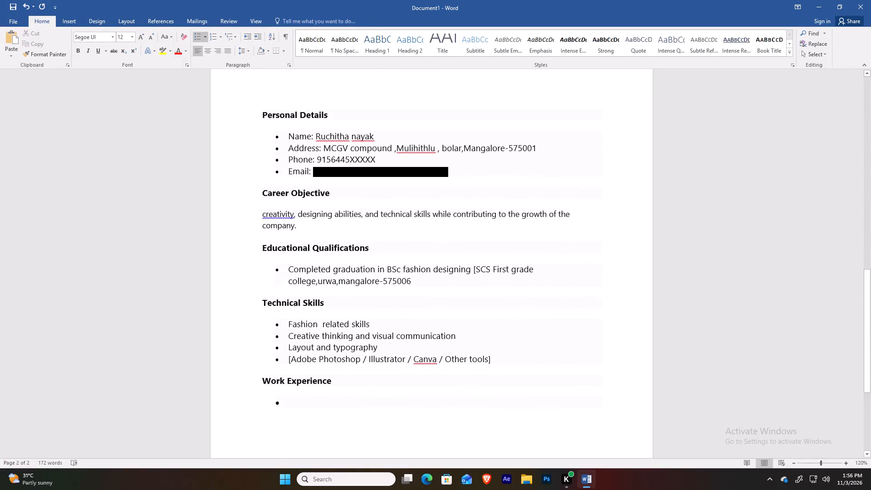
pyautogui.scroll(-1, 283, 194)
pyautogui.write('so')
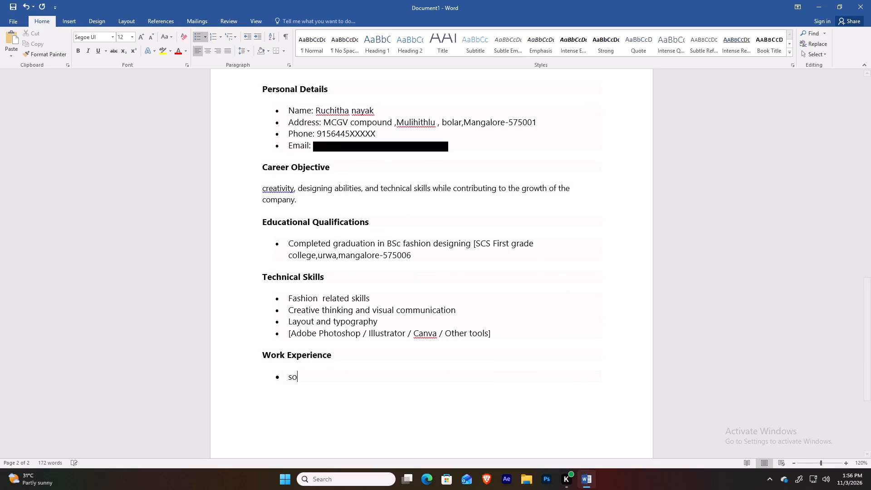
pyautogui.press('space')
pyautogui.write('worked')
pyautogui.press('space')
pyautogui.write('in')
pyautogui.press('space')
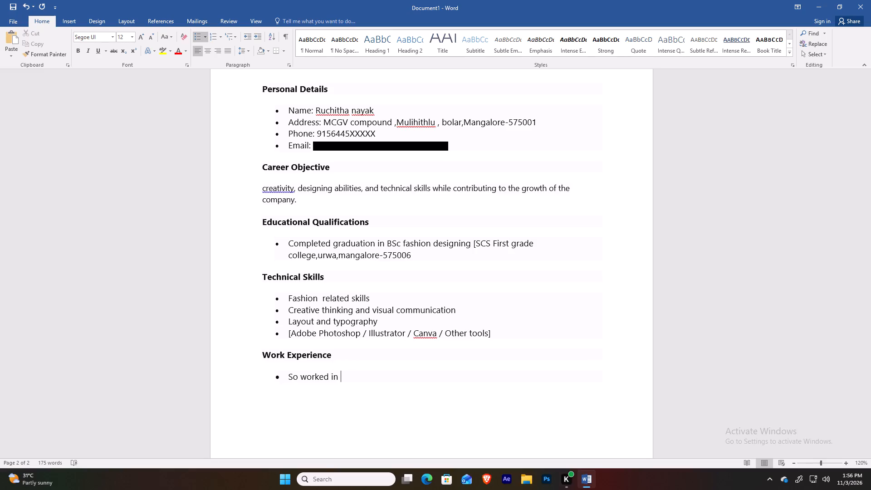
pyautogui.press('s')
pyautogui.press('BackSpace')
pyautogui.write('bakery')
pyautogui.press('space')
pyautogui.write('shop')
pyautogui.press('space')
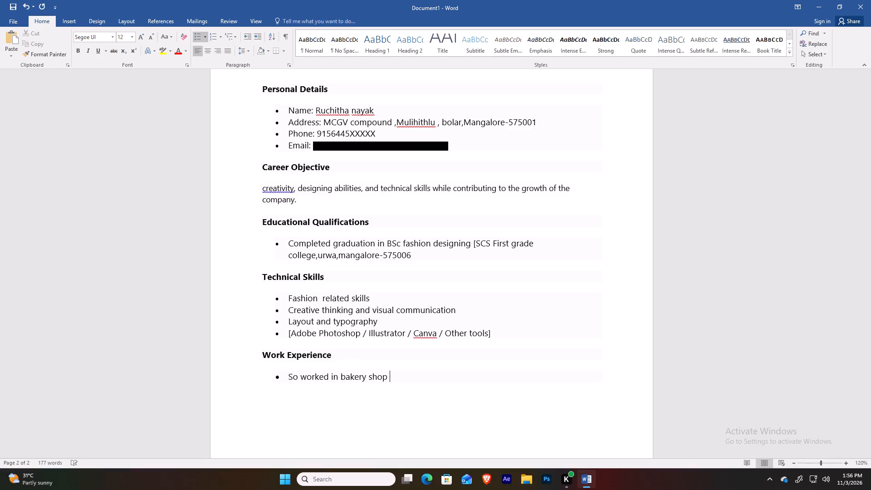
pyautogui.write('and o')
pyautogui.press('BackSpace')
pyautogui.press('BackSpace')
pyautogui.press('BackSpace')
pyautogui.press('BackSpace')
pyautogui.press('BackSpace')
pyautogui.write('for')
pyautogui.press('space')
pyautogui.write('3 years')
pyautogui.press('space')
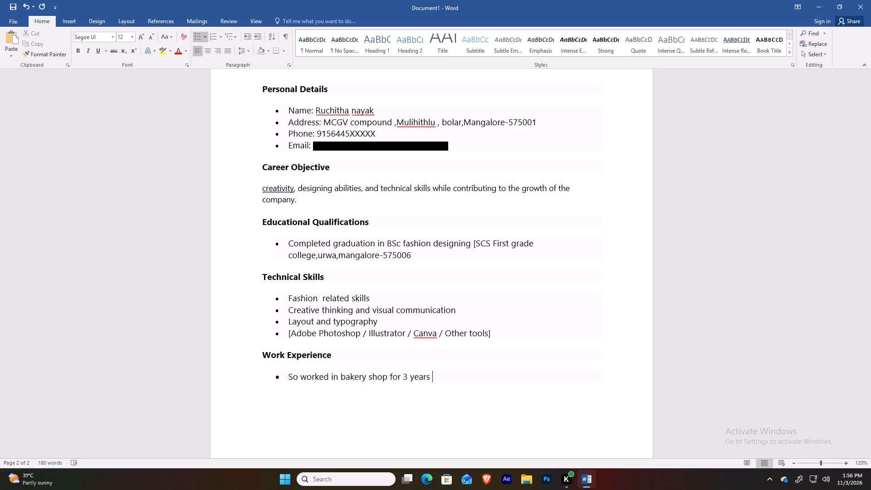
# Add a second Work Experience bullet reading "In this what I studied I have no work experience".
pyautogui.press('Return')
pyautogui.press('t')
pyautogui.press('BackSpace')
pyautogui.press('o')
pyautogui.press('BackSpace')
pyautogui.write('in')
pyautogui.press('space')
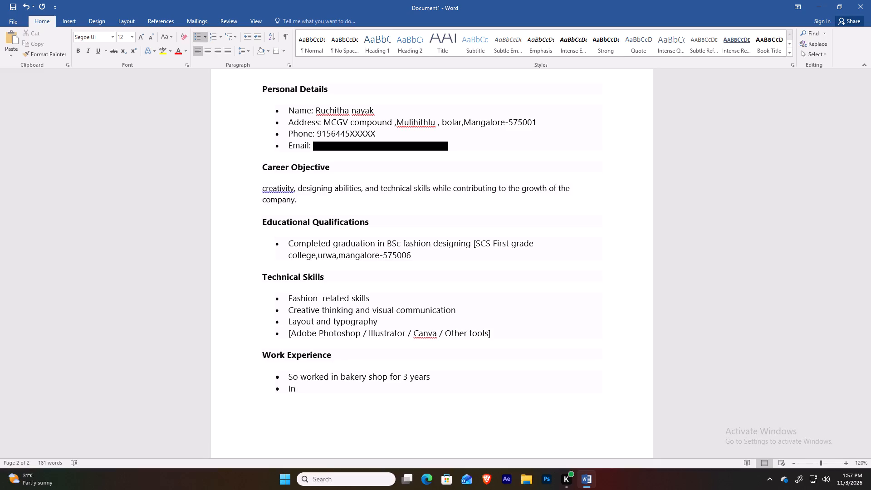
pyautogui.write('this')
pyautogui.press('space')
pyautogui.write('wht')
pyautogui.press('BackSpace')
pyautogui.write('at i studied')
pyautogui.press('space')
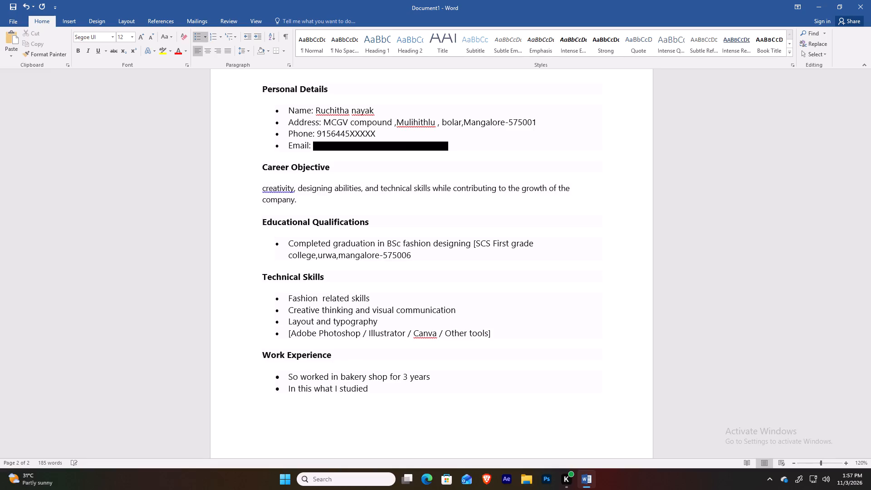
pyautogui.write('i ahve')
pyautogui.press('space')
pyautogui.write('no')
pyautogui.press('space')
pyautogui.write('work exo')
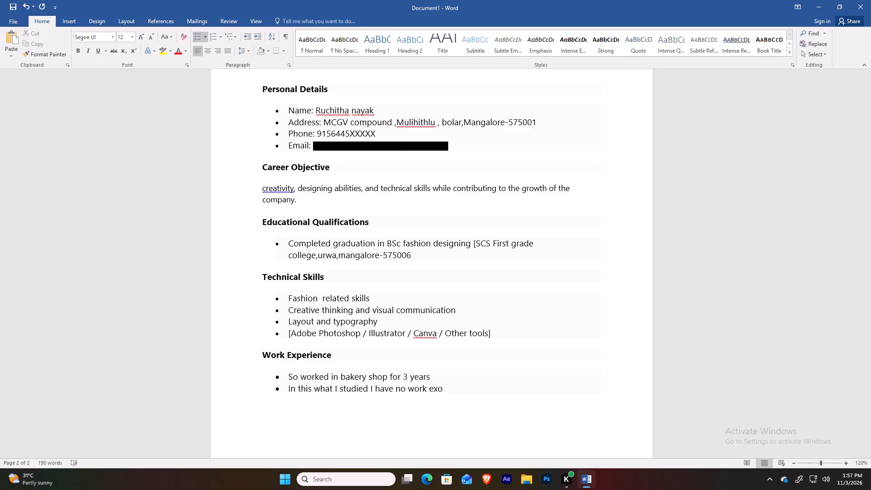
pyautogui.press('BackSpace')
pyautogui.write('pe')
pyautogui.write('rience')
pyautogui.press('space')
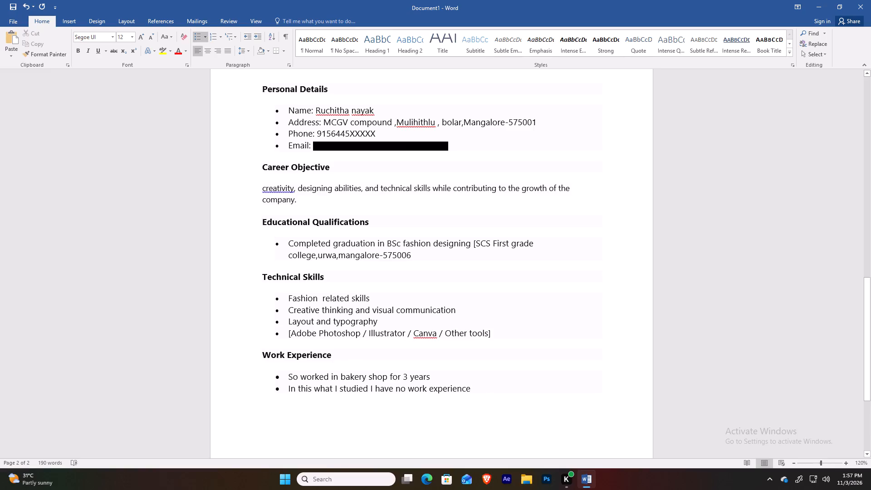
# End the Work Experience list with an empty, unbulleted, unindented line below the second bullet.
pyautogui.rightClick(476, 390)
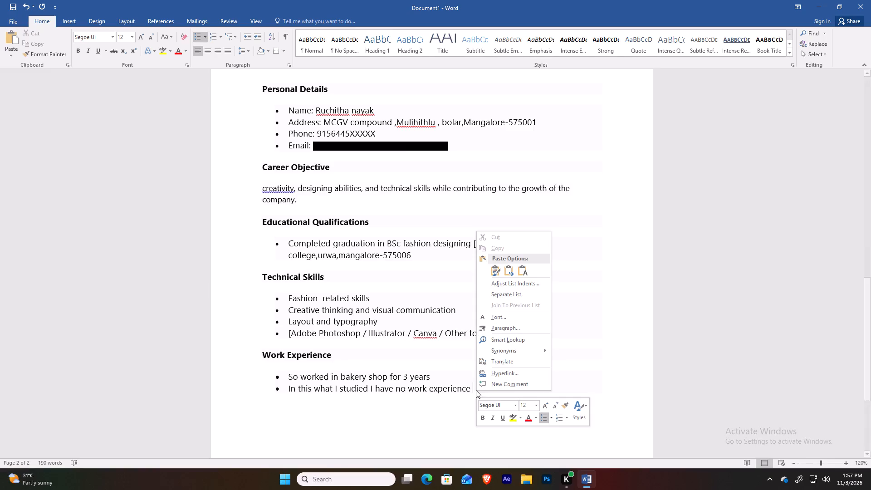
pyautogui.click(464, 405)
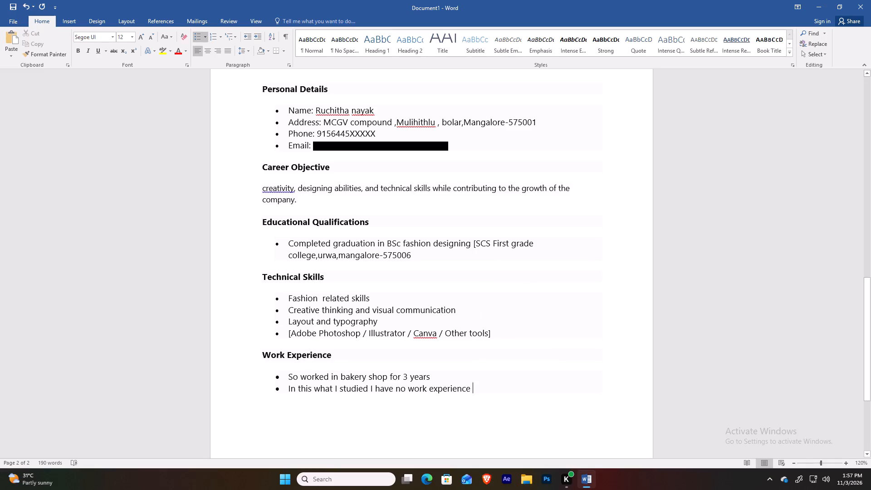
pyautogui.press('Return')
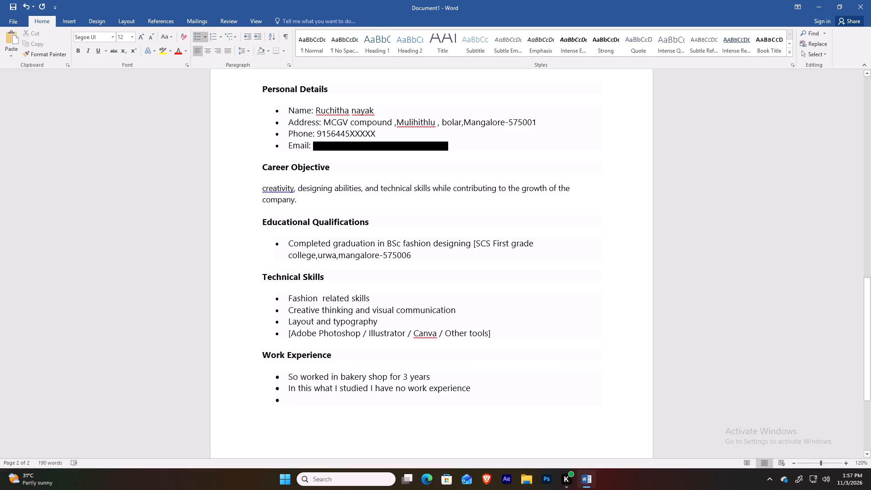
pyautogui.press('BackSpace')
pyautogui.press('BackSpace')
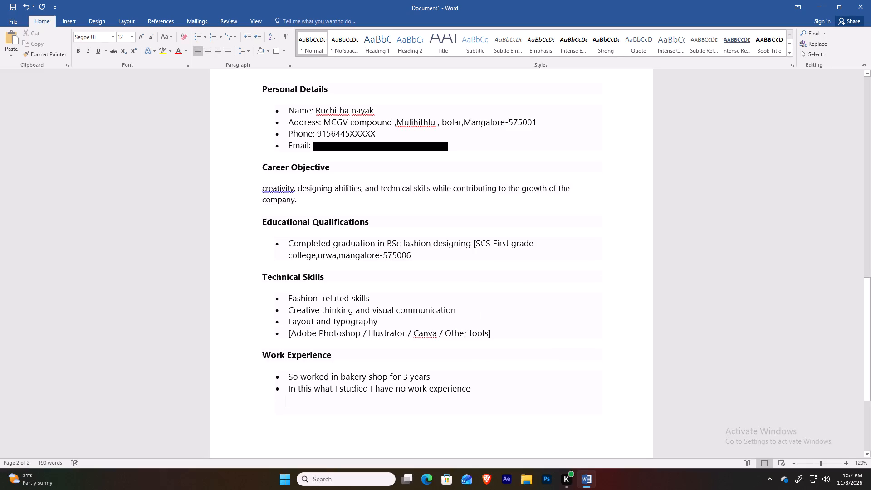
pyautogui.press('BackSpace')
# Convert the two Work Experience bullets to a numbered list.
pyautogui.click(438, 376)
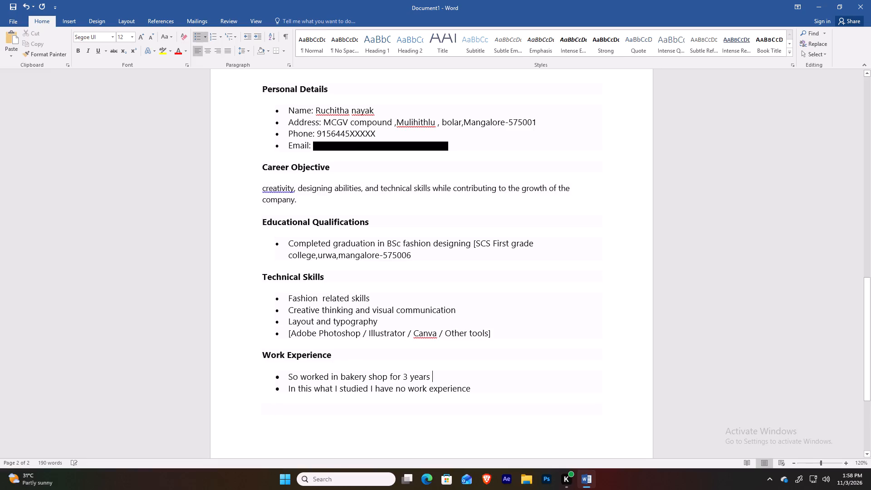
pyautogui.press('space')
pyautogui.click(208, 38)
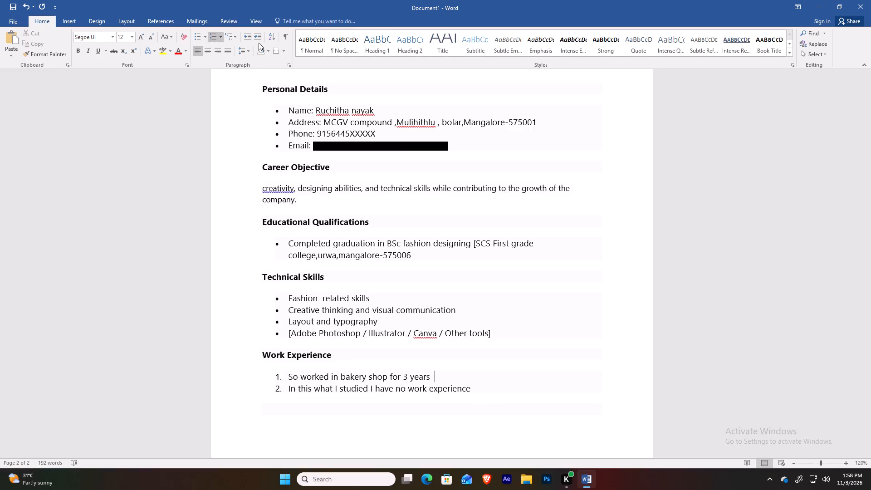
pyautogui.click(205, 61)
pyautogui.click(92, 39)
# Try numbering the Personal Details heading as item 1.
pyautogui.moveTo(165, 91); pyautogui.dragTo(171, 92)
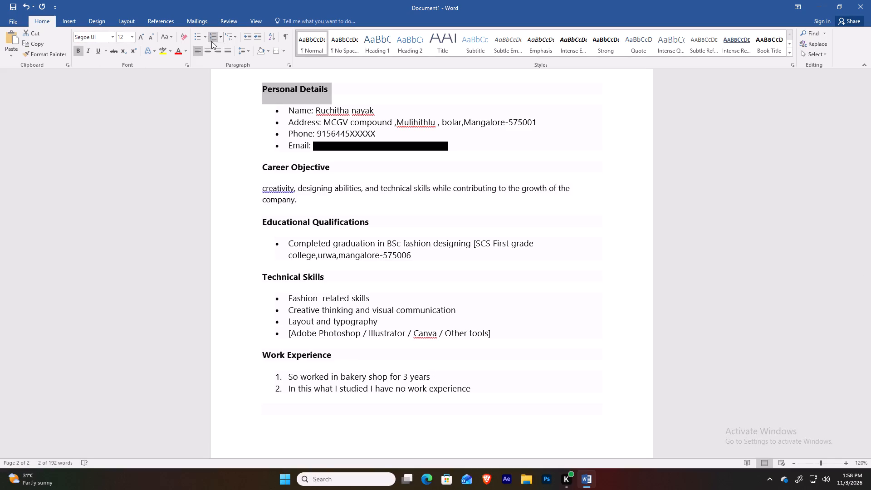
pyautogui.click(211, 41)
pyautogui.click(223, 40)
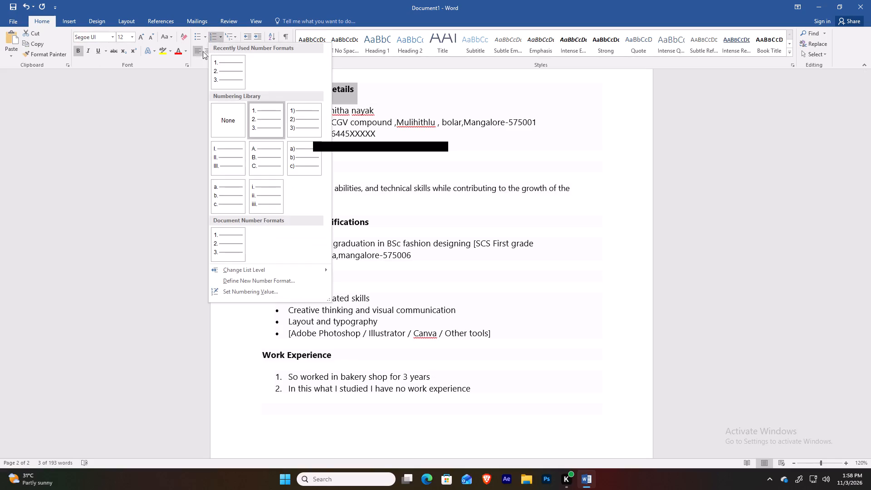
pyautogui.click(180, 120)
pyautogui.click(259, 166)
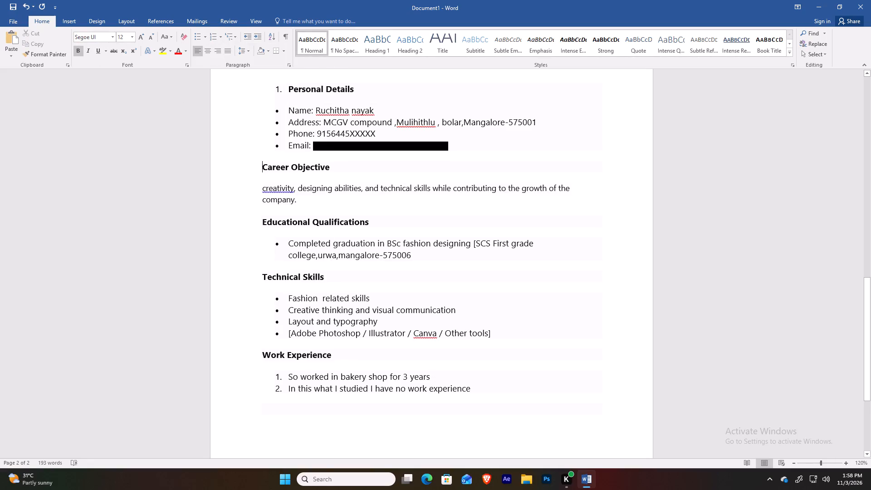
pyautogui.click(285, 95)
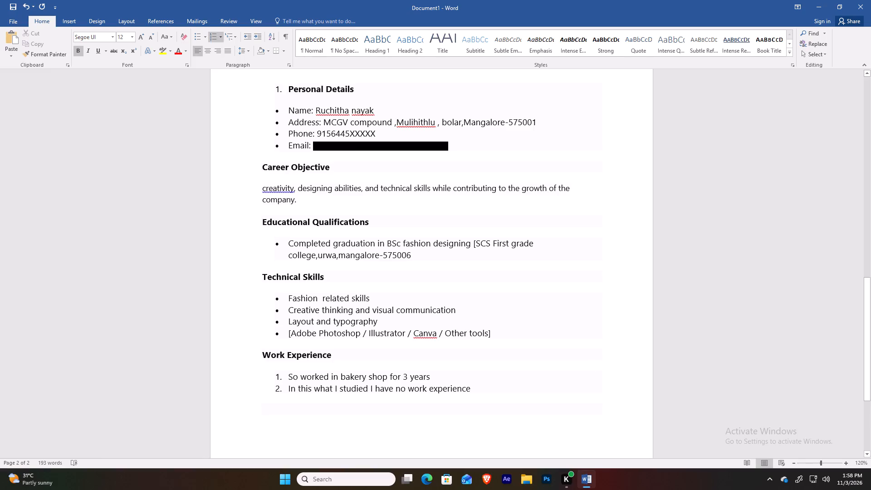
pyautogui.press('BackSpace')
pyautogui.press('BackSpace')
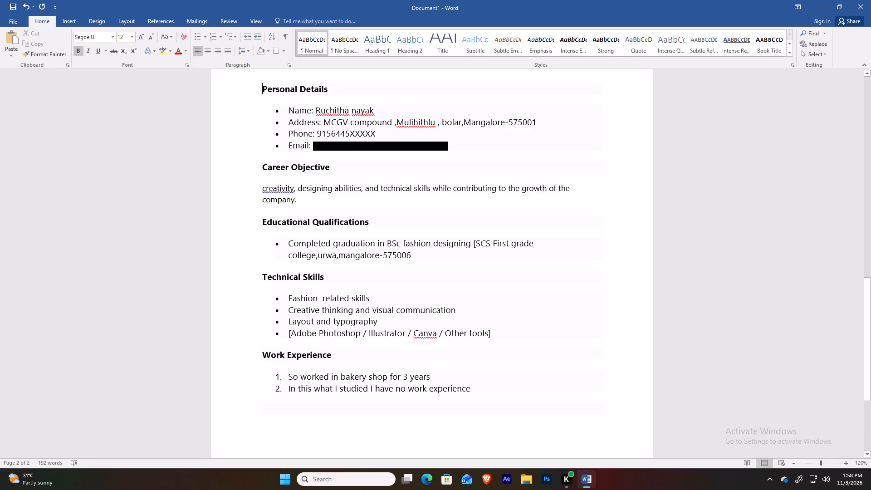
# Add a new line above Personal Details at the top of page 2 reading "CV".
pyautogui.scroll(3, 280, 98)
pyautogui.scroll(-2, 280, 96)
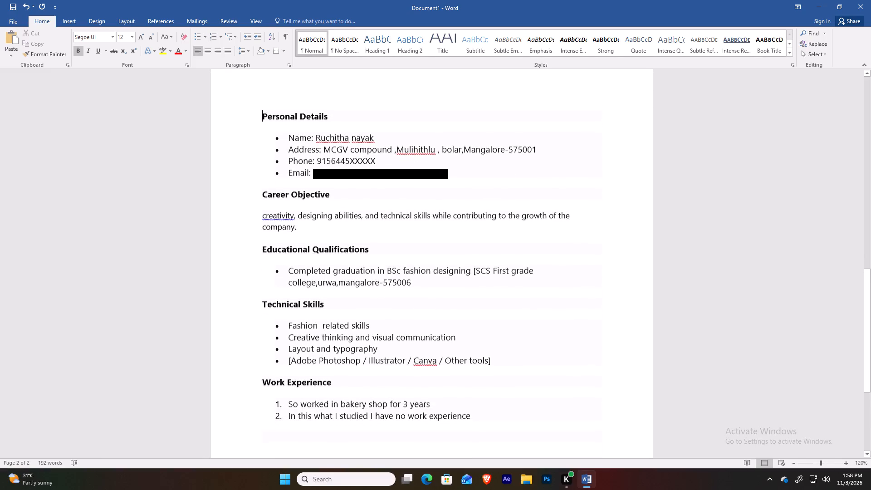
pyautogui.scroll(-1, 280, 96)
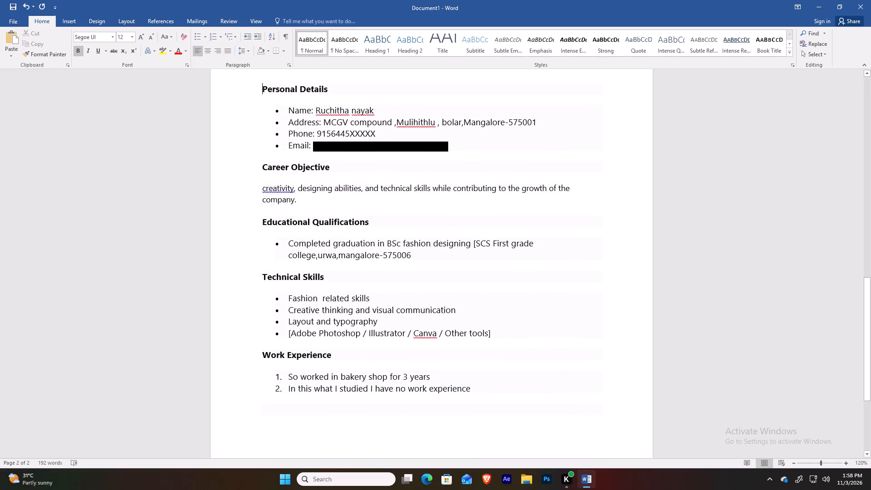
pyautogui.scroll(9, 270, 93)
pyautogui.scroll(-2, 270, 92)
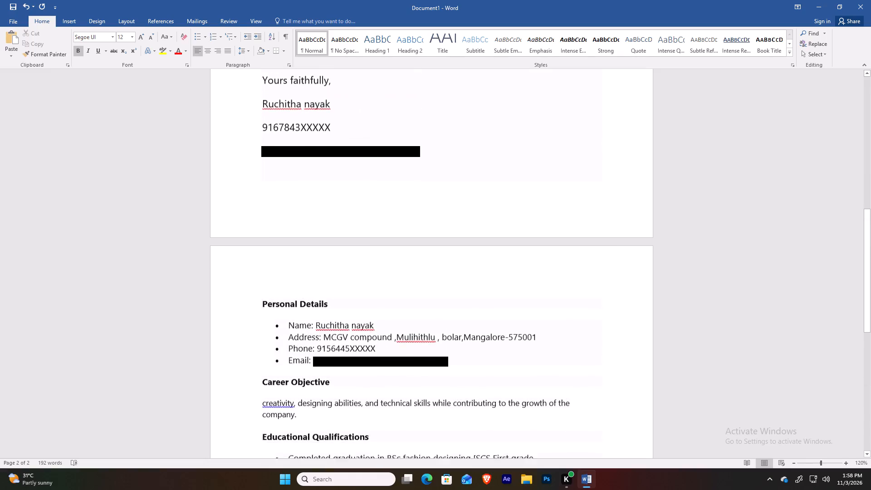
pyautogui.scroll(-6, 269, 92)
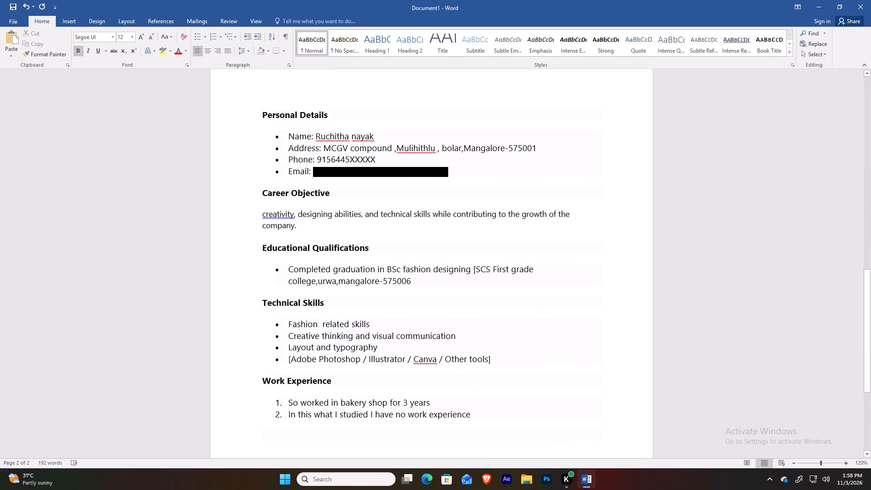
pyautogui.click(339, 92)
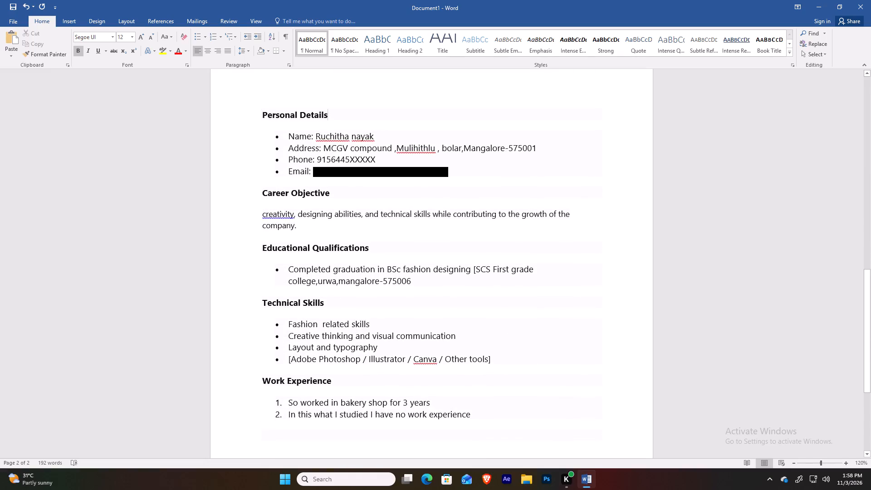
pyautogui.click(259, 116)
pyautogui.press('Return')
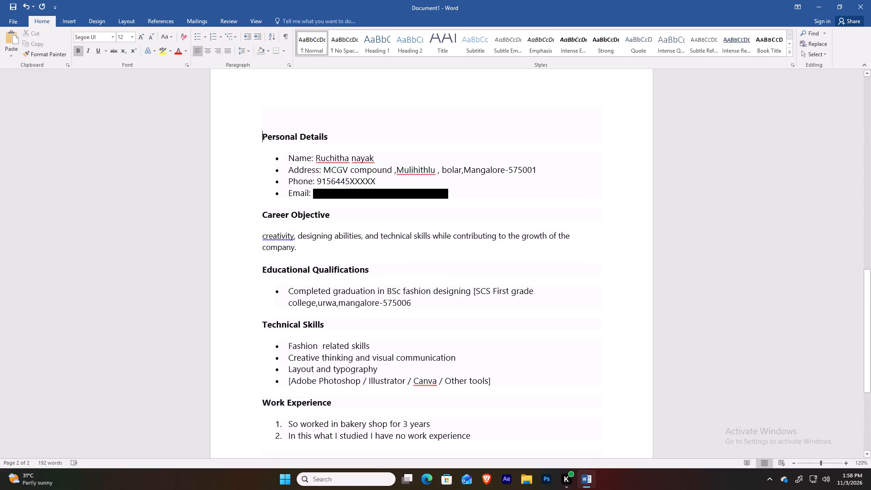
pyautogui.click(283, 101)
pyautogui.write('Cv')
pyautogui.press('BackSpace')
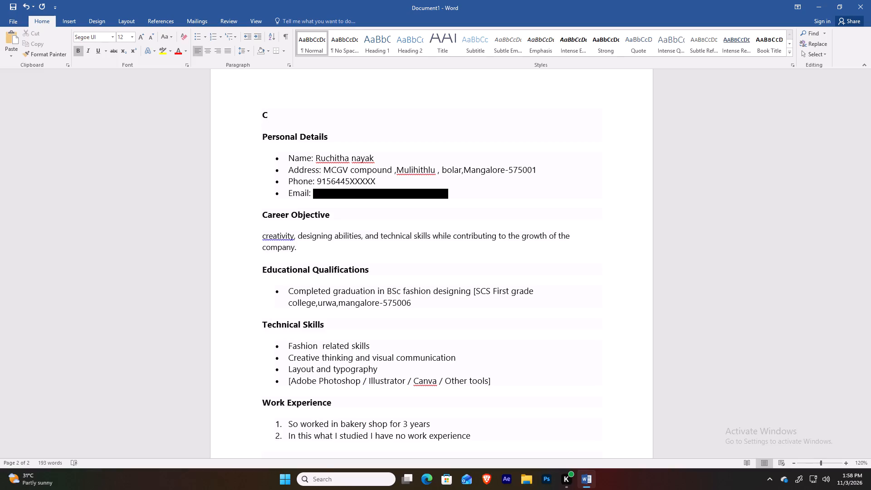
pyautogui.hotkey('shift', 'v')
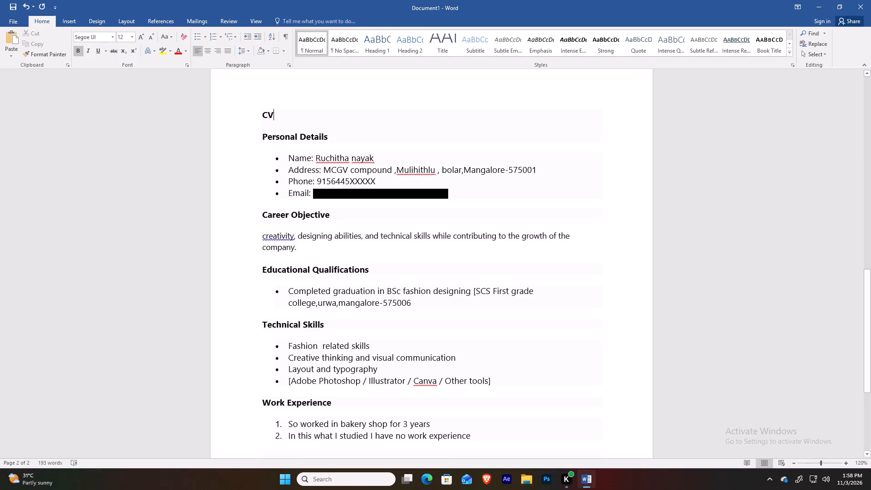
# Apply the Title style to the CV heading and center it on the page.
pyautogui.moveTo(262, 116); pyautogui.dragTo(276, 116)
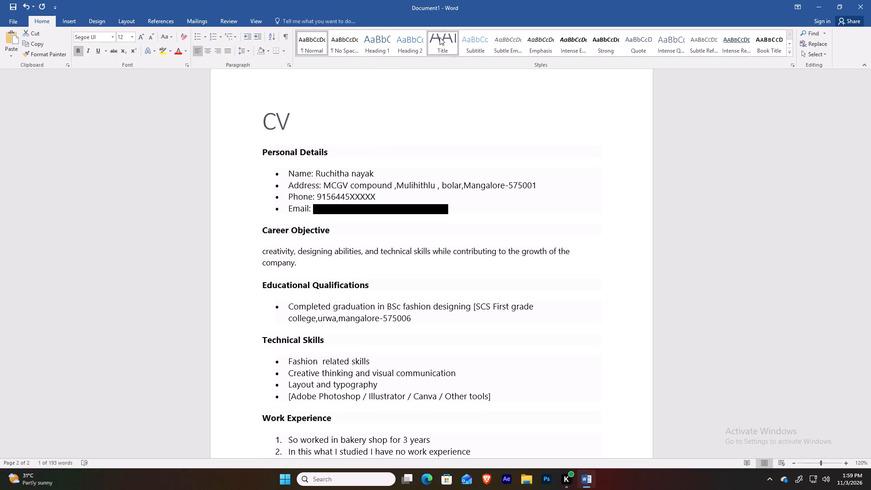
pyautogui.click(440, 37)
pyautogui.click(393, 96)
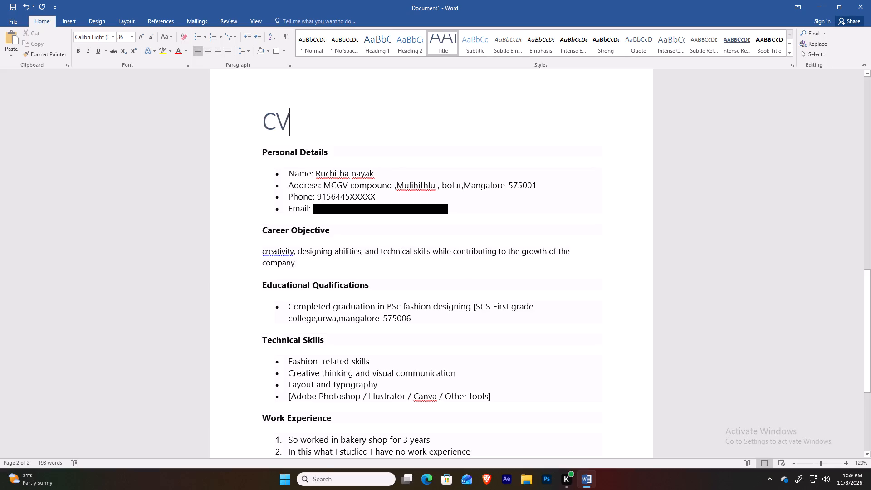
pyautogui.click(263, 122)
pyautogui.click(208, 52)
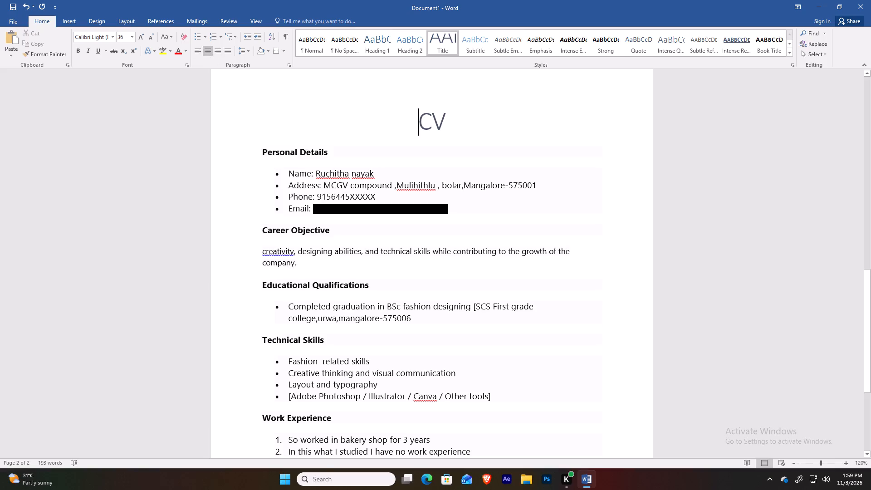
# Add an empty, unnumbered line below the second Work Experience item, keeping it indented.
pyautogui.scroll(-6, 470, 144)
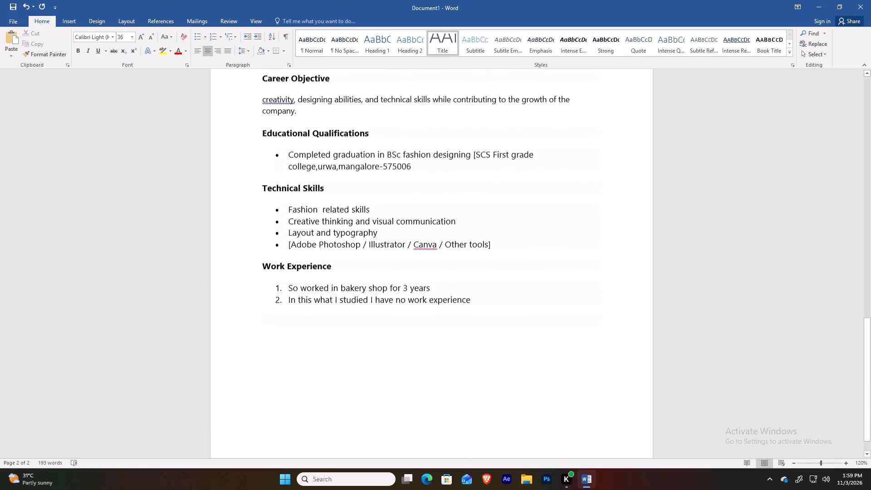
pyautogui.scroll(-6, 471, 154)
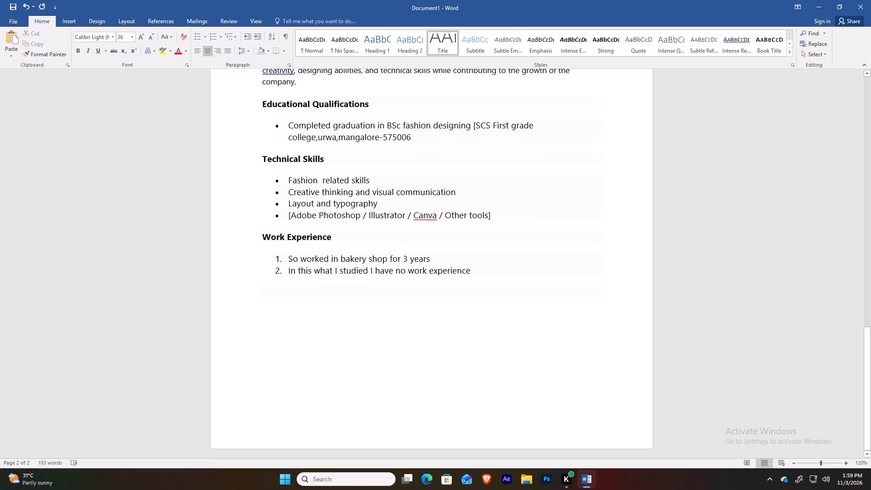
pyautogui.click(484, 273)
pyautogui.scroll(4, 501, 249)
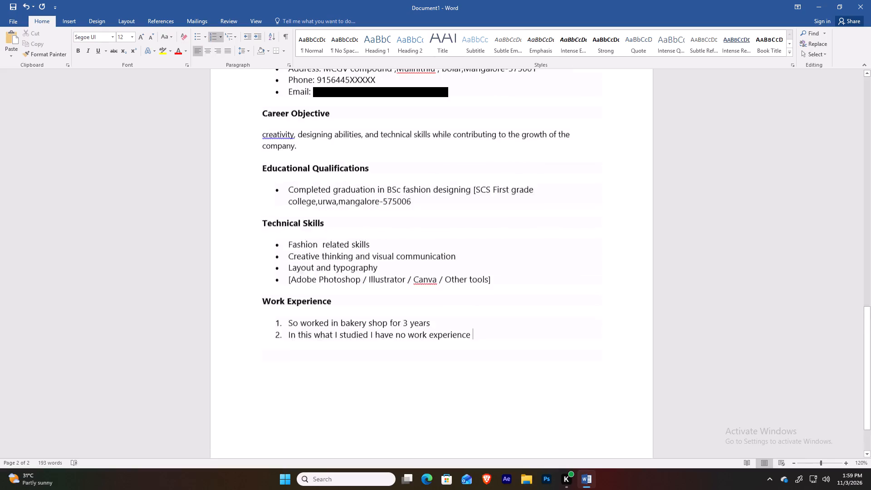
pyautogui.scroll(2, 504, 236)
pyautogui.scroll(-1, 504, 236)
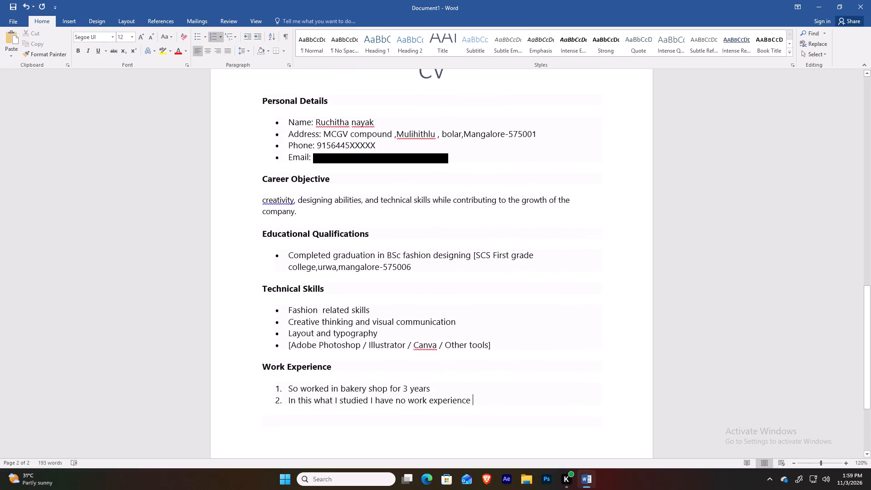
pyautogui.scroll(-4, 504, 236)
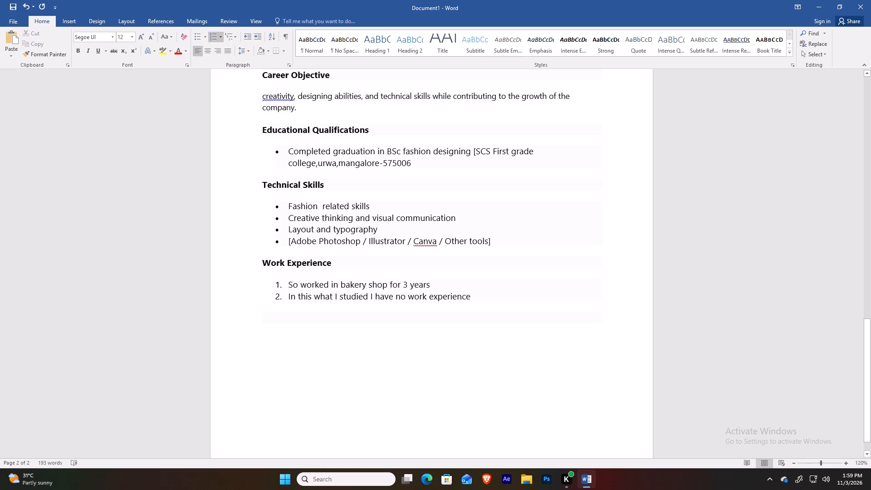
pyautogui.press('Return')
pyautogui.press('BackSpace')
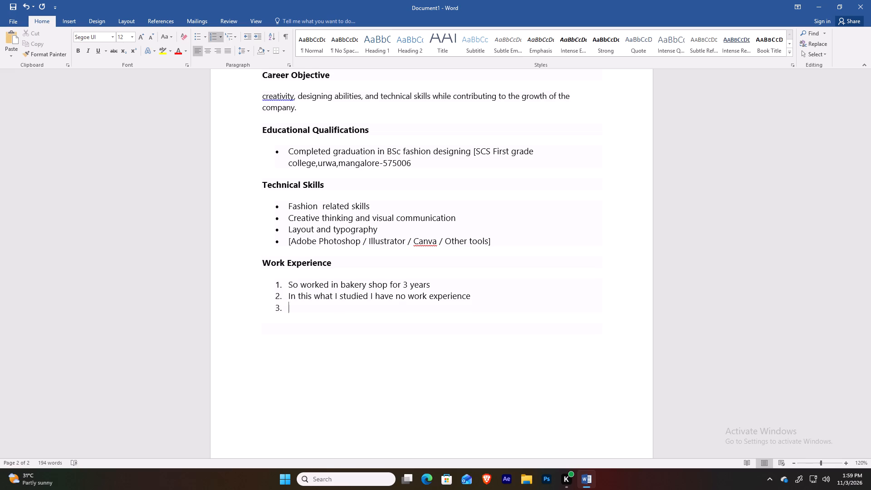
pyautogui.press('BackSpace')
# Turn the Career Objective paragraph beginning "creativity, designing abilities" into a bullet point.
pyautogui.moveTo(318, 124); pyautogui.dragTo(188, 0, button='right')
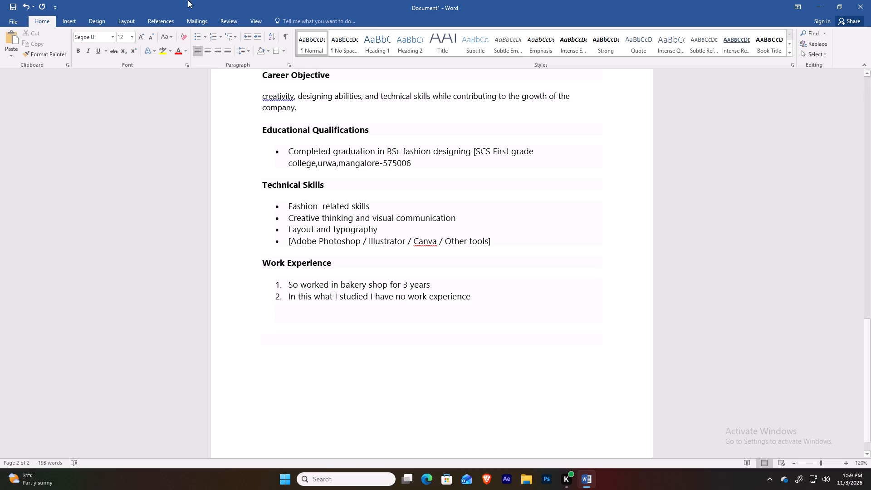
pyautogui.moveTo(188, 0); pyautogui.dragTo(186, 0, button='right')
pyautogui.click(192, 100)
pyautogui.click(196, 36)
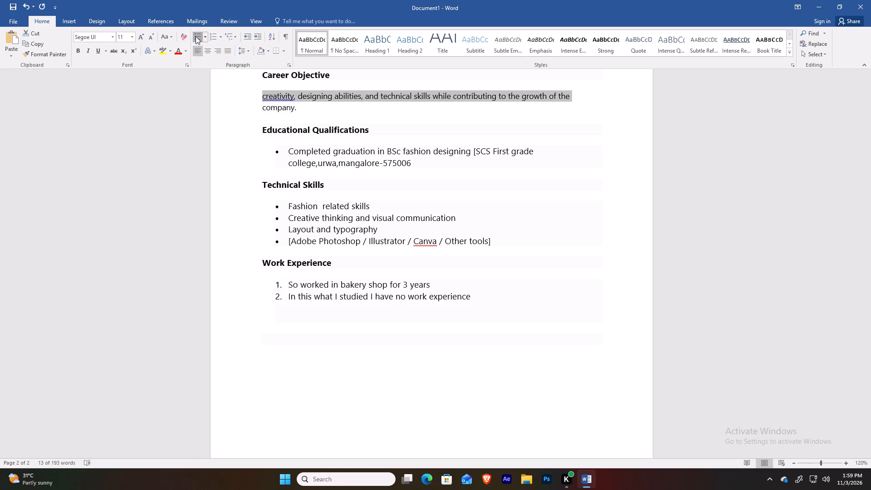
# Convert the numbered Work Experience list to a bulleted list.
pyautogui.click(277, 288)
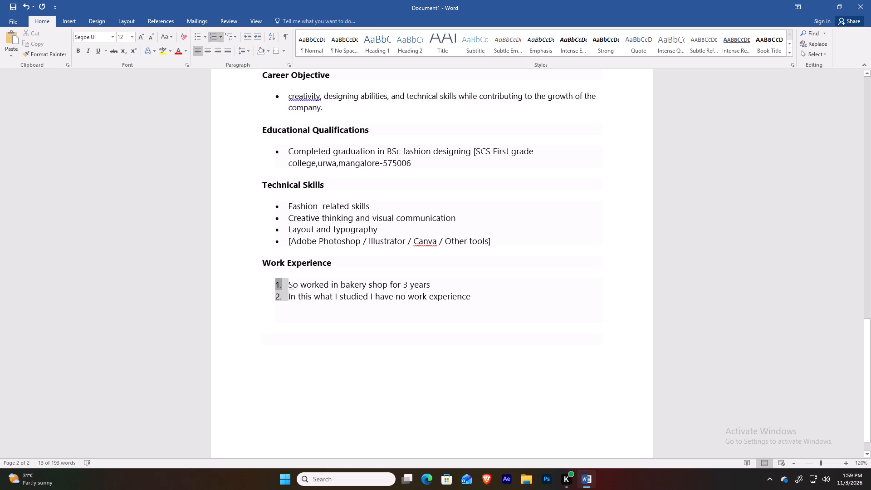
pyautogui.click(196, 36)
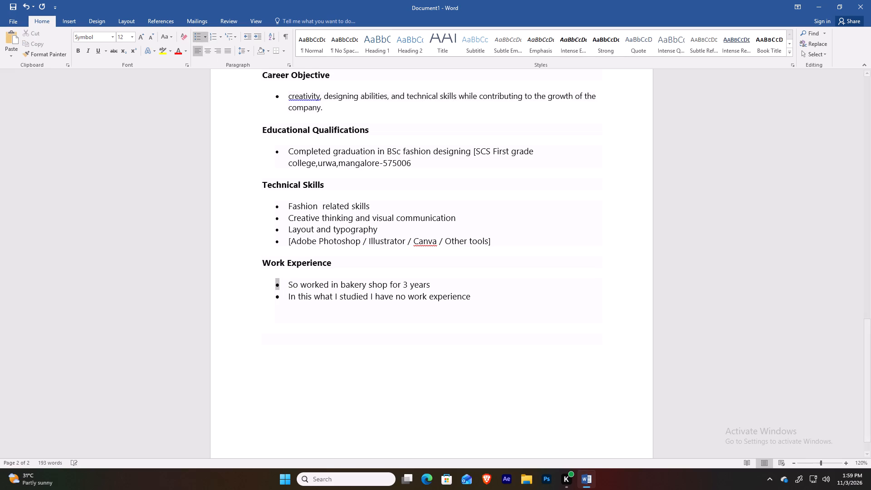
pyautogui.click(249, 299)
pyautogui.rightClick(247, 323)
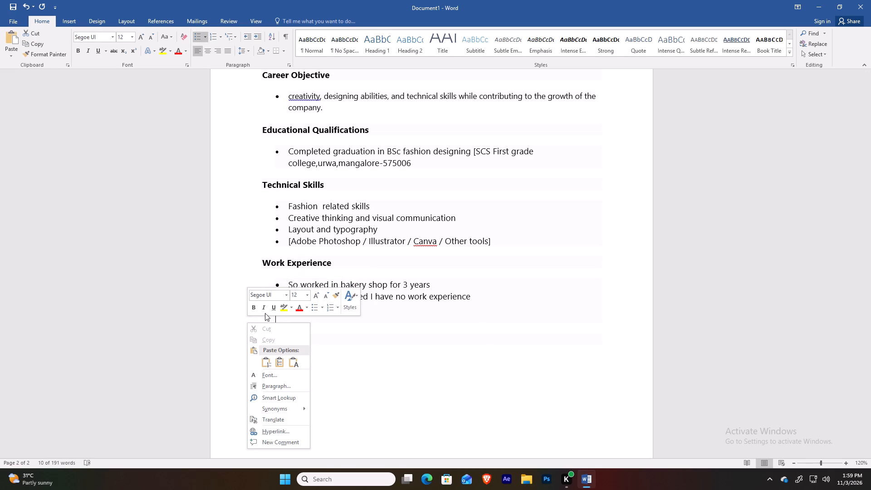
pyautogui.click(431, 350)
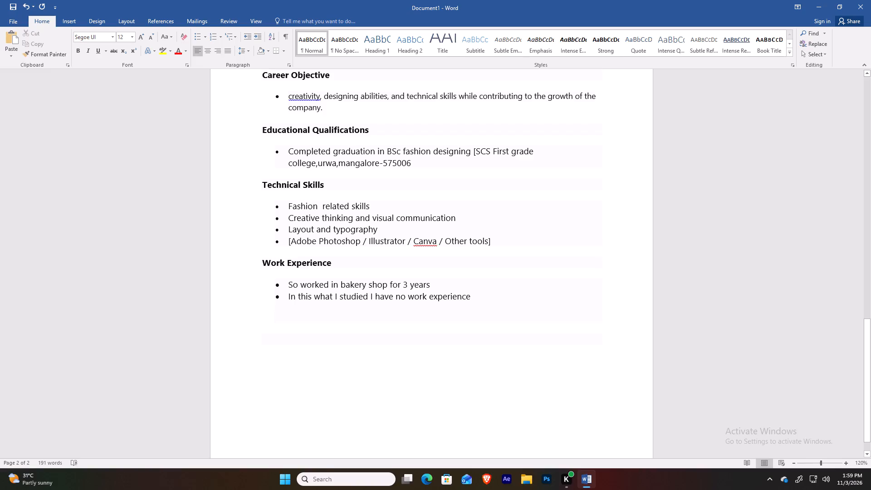
# Enter the heading text "Known Langauages:" on the empty line below the Work Experience bullets.
pyautogui.click(280, 325)
pyautogui.scroll(2, 283, 165)
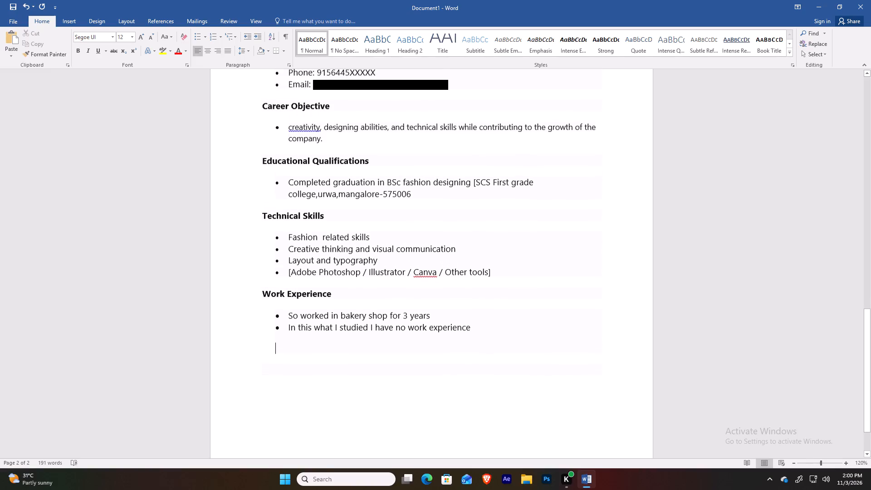
pyautogui.scroll(2, 280, 153)
pyautogui.scroll(-8, 280, 153)
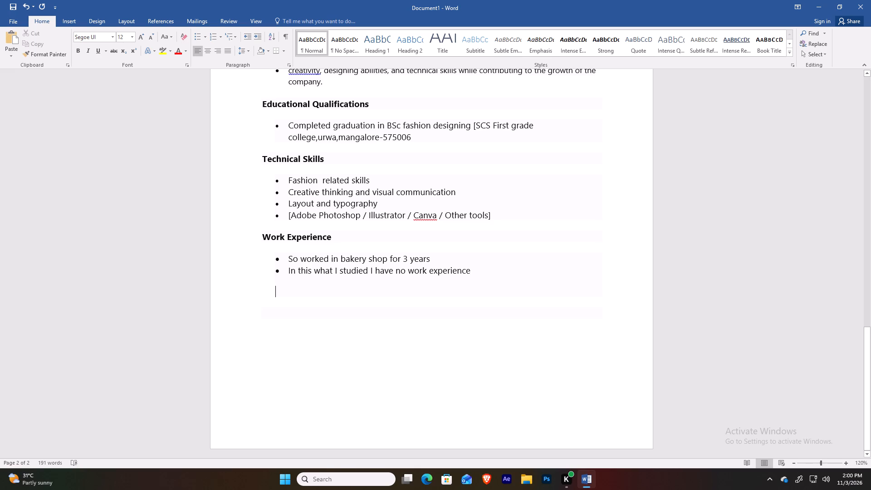
pyautogui.write('Kni')
pyautogui.press('BackSpace')
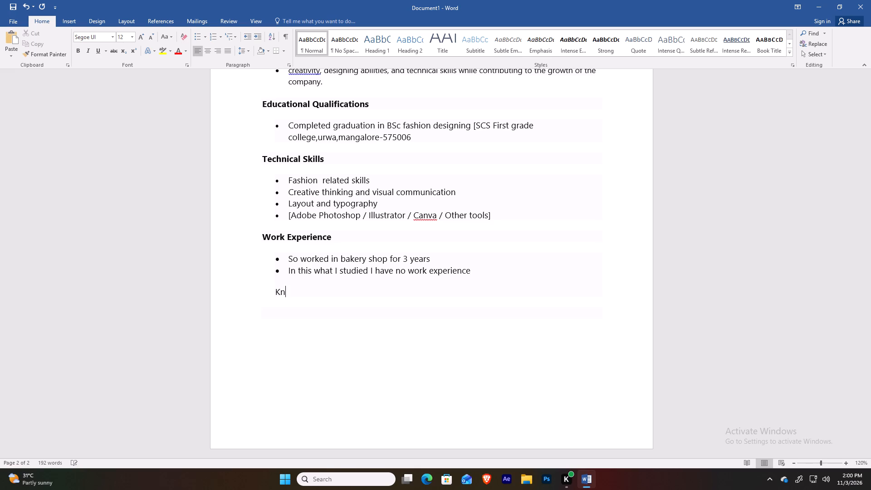
pyautogui.write('own')
pyautogui.press('space')
pyautogui.write('Langa')
pyautogui.write('uages')
pyautogui.press(';')
pyautogui.press('BackSpace')
pyautogui.hotkey('shift', ':')
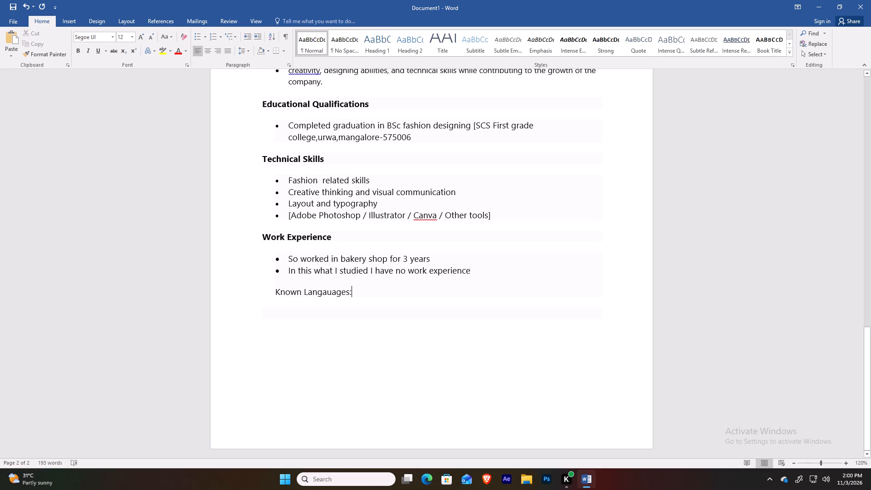
# Make the "Known Langauages" heading bold and remove its trailing colon.
pyautogui.moveTo(274, 295); pyautogui.dragTo(338, 298)
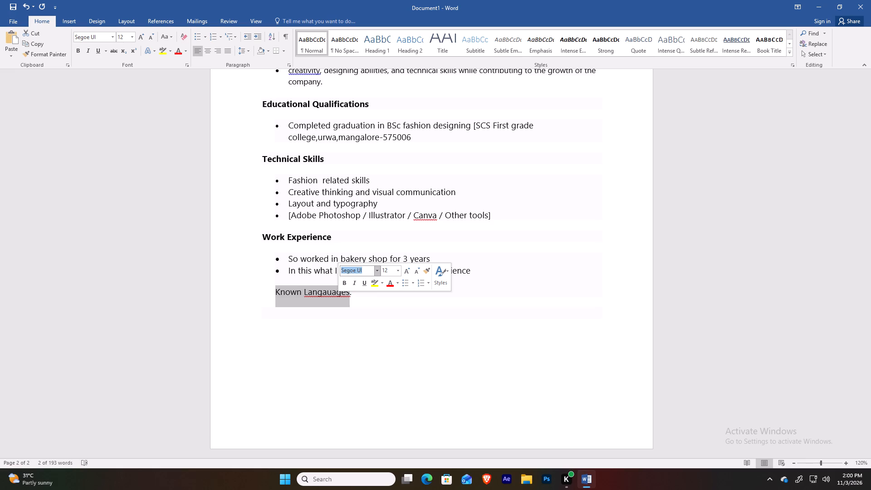
pyautogui.click(363, 272)
pyautogui.click(347, 284)
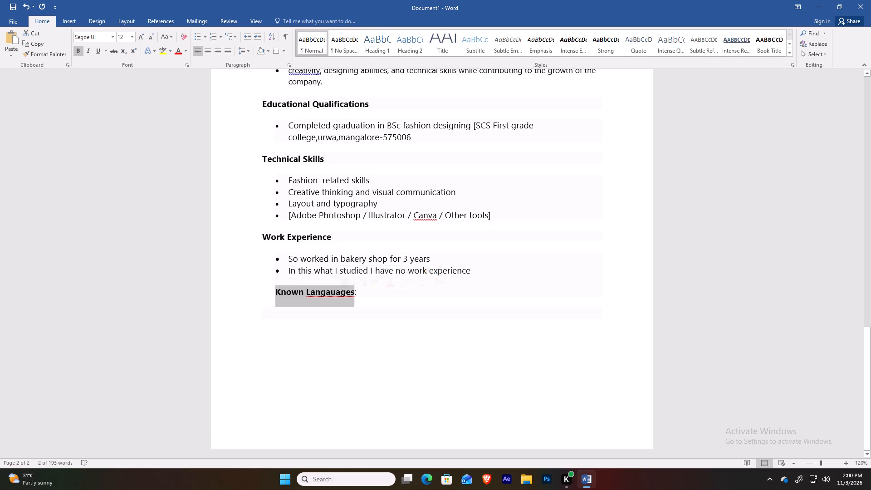
pyautogui.click(362, 326)
pyautogui.click(359, 291)
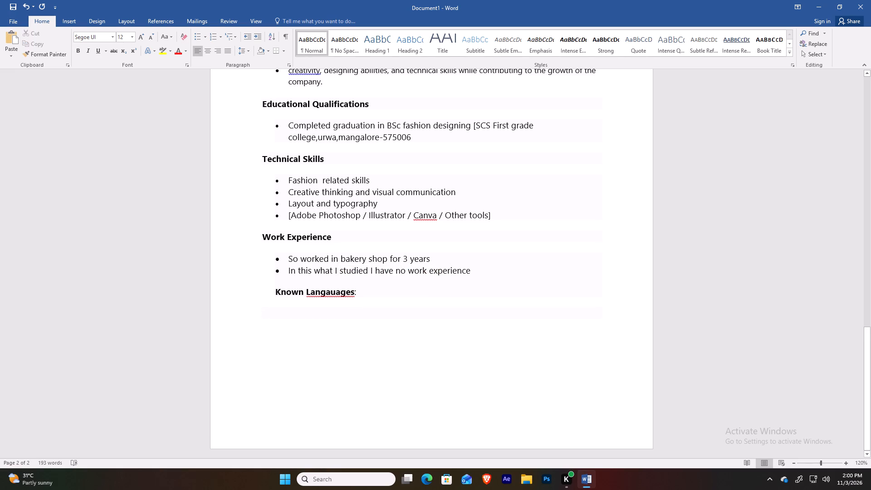
pyautogui.press('BackSpace')
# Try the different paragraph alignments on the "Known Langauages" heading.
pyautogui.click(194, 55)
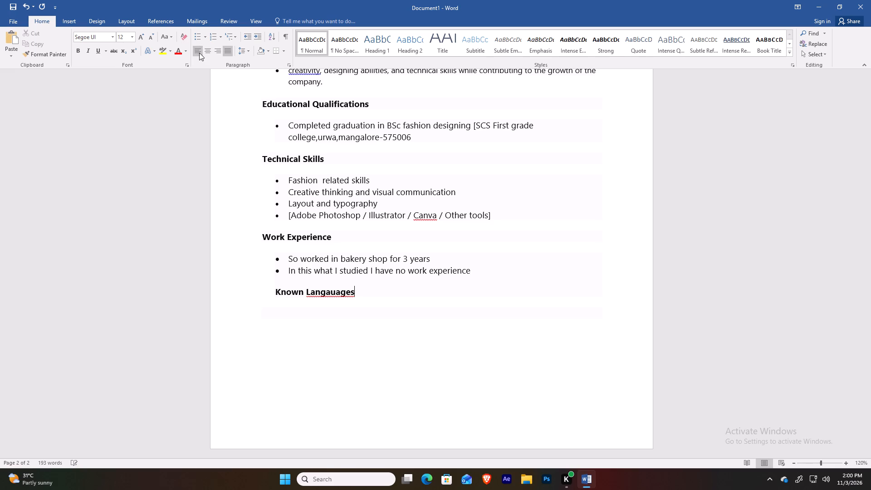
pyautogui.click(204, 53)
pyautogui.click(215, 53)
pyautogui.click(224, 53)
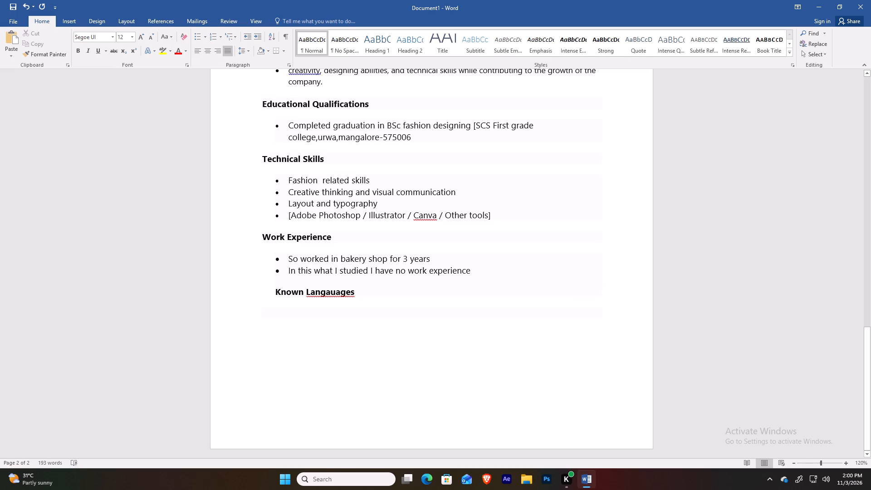
# Remove the indent from the "Known Langauages" heading so it lines up with the other section headings.
pyautogui.click(274, 292)
pyautogui.press('BackSpace')
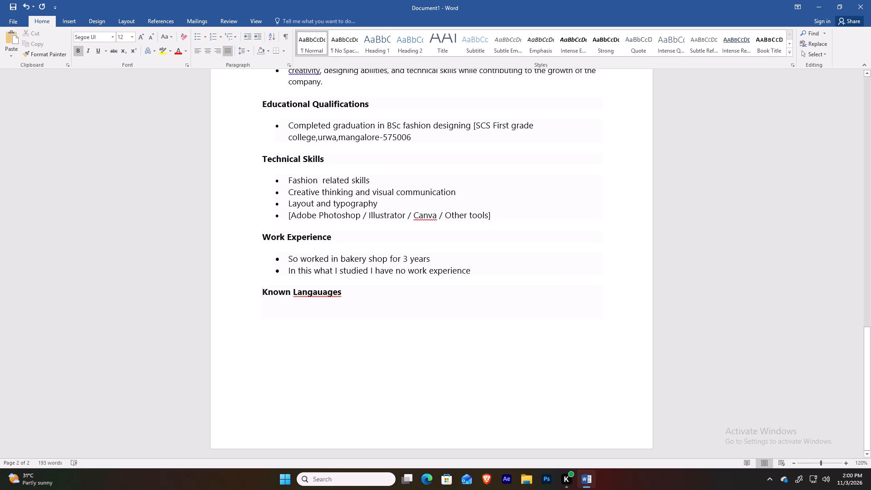
pyautogui.press('BackSpace')
pyautogui.press('Return')
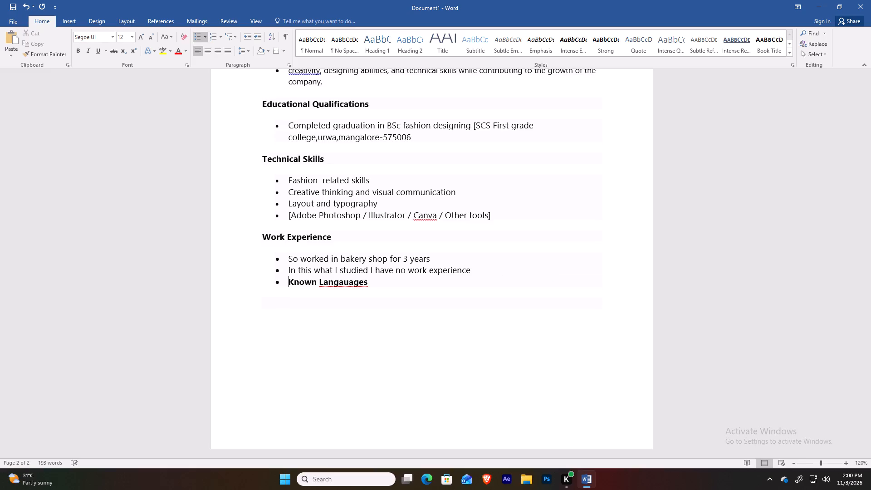
pyautogui.press('BackSpace')
pyautogui.press('BackSpace')
pyautogui.press('BackSpace')
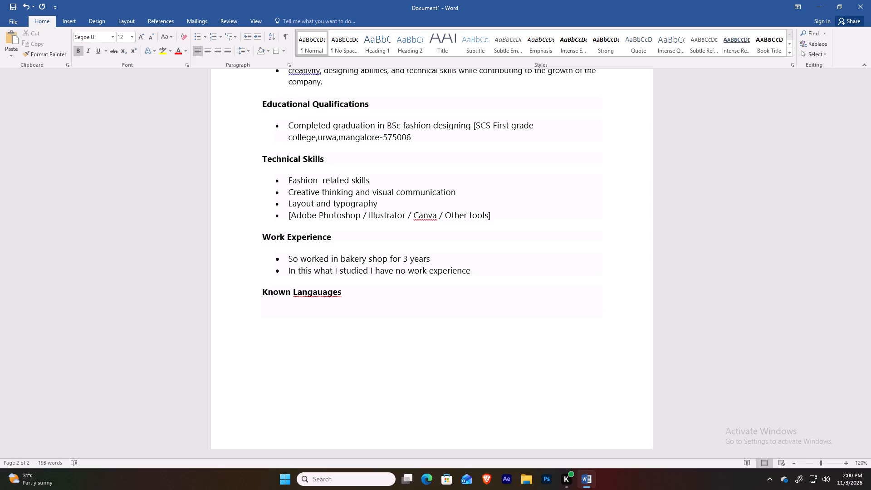
# Review the CV's sections from the personal details down to the Known Langauages heading.
pyautogui.scroll(-2, 316, 250)
pyautogui.scroll(4, 316, 250)
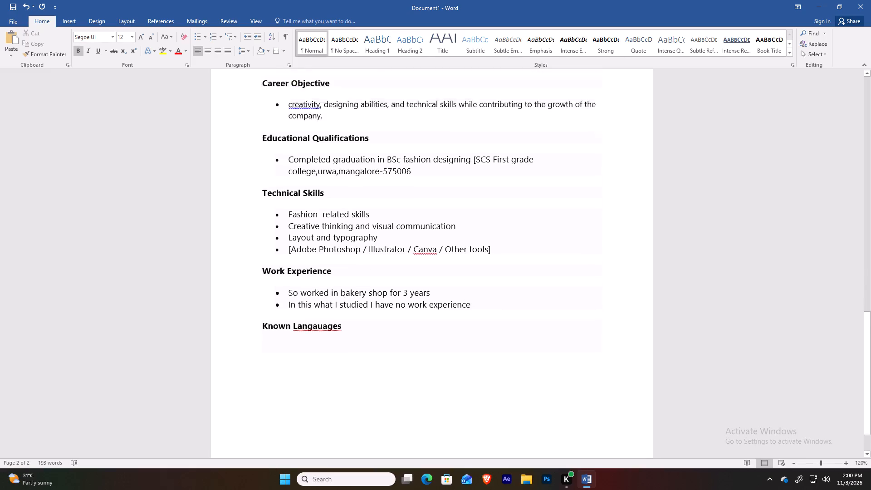
pyautogui.scroll(1, 317, 250)
pyautogui.scroll(-2, 317, 250)
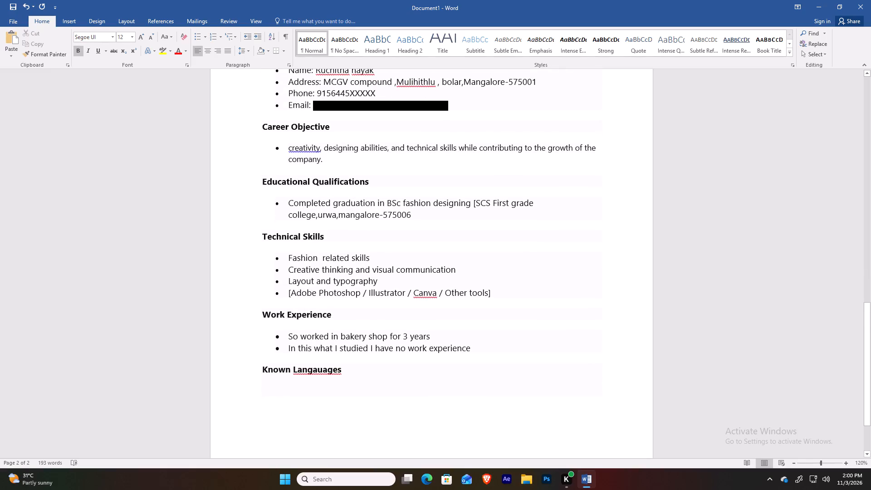
pyautogui.scroll(-2, 317, 250)
pyautogui.scroll(1, 317, 250)
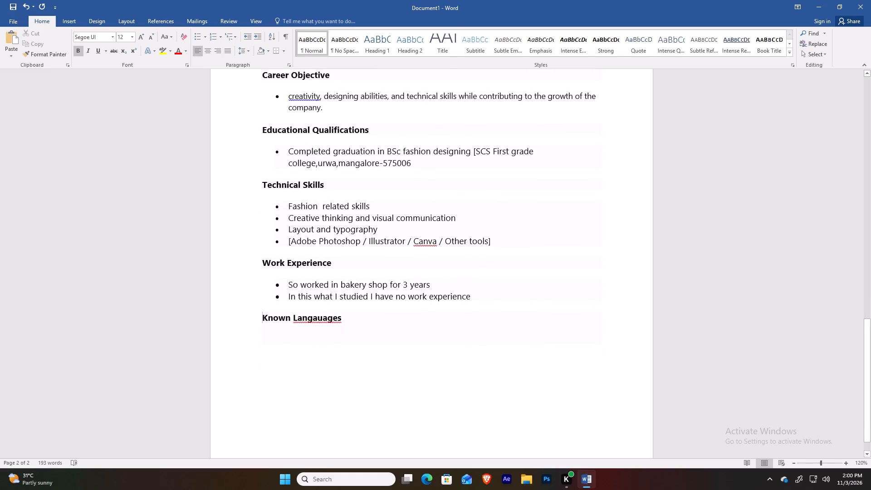
pyautogui.scroll(1, 317, 250)
pyautogui.scroll(-1, 306, 271)
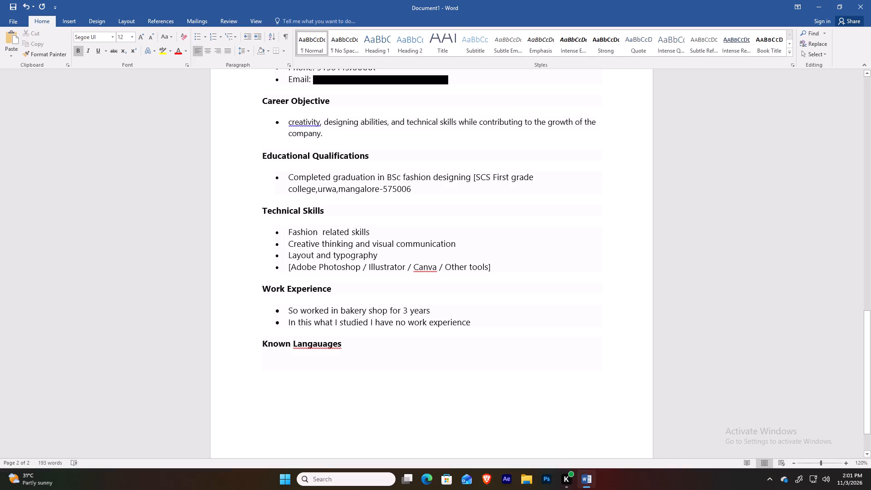
# Replace the "Layout and typography" bullet text under Technical Skills with "Fashion styling,".
pyautogui.click(377, 256)
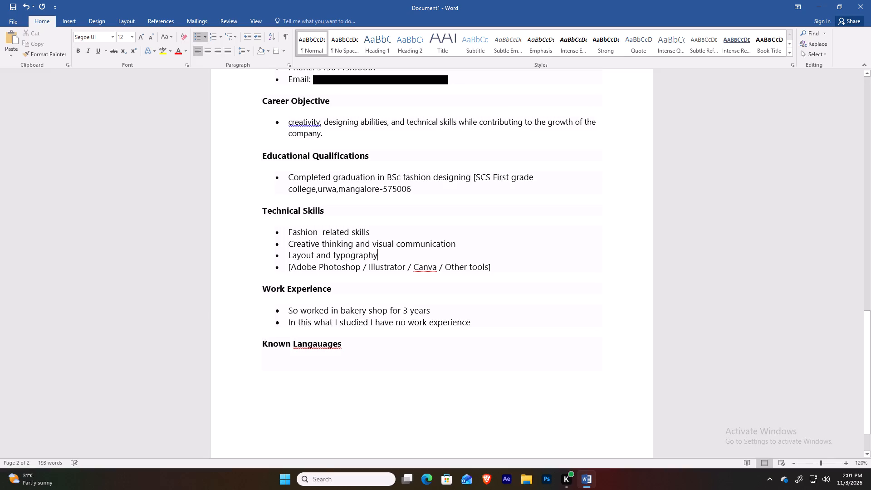
pyautogui.press('BackSpace')
pyautogui.press('BackSpace')
pyautogui.press('BackSpace')
pyautogui.press('BackSpace')
pyautogui.press('BackSpace')
pyautogui.press('BackSpace')
pyautogui.press('BackSpace')
pyautogui.press('BackSpace')
pyautogui.press('BackSpace')
pyautogui.press('BackSpace')
pyautogui.press('BackSpace')
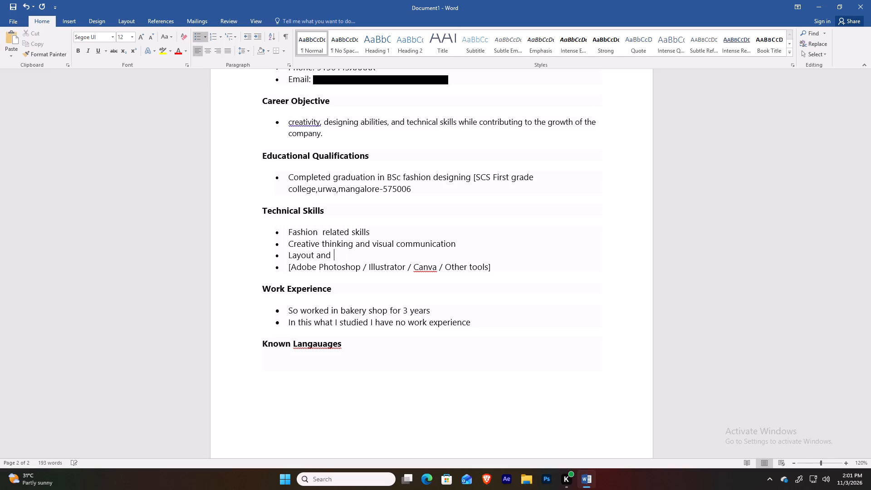
pyautogui.press('BackSpace')
pyautogui.press('BackSpace')
pyautogui.press('BackSpace')
pyautogui.press('BackSpace')
pyautogui.press('BackSpace')
pyautogui.press('BackSpace')
pyautogui.press('BackSpace')
pyautogui.press('BackSpace')
pyautogui.press('BackSpace')
pyautogui.press('BackSpace')
pyautogui.write('Fas')
pyautogui.write('hion')
pyautogui.press('space')
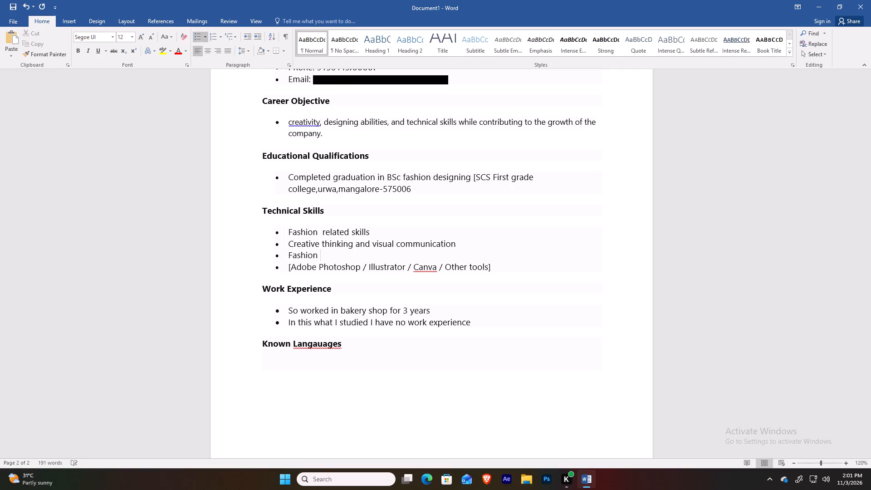
pyautogui.write('styling.')
pyautogui.press('BackSpace')
pyautogui.write(',')
pyautogui.press('space')
# Add "Fashion accessories" after "Fashion styling," in the third Technical Skills bullet.
pyautogui.write('Fashion')
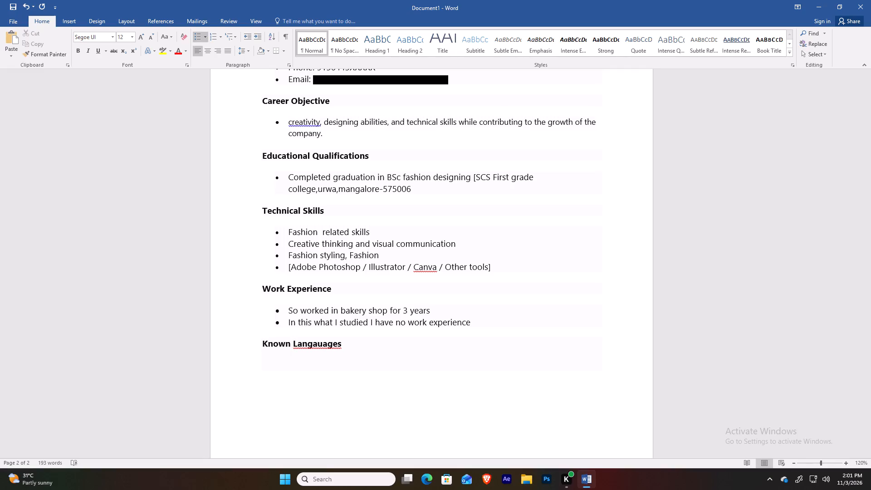
pyautogui.press('space')
pyautogui.write('acc')
pyautogui.write('rssories')
pyautogui.press('space')
pyautogui.press(',')
pyautogui.press('BackSpace')
pyautogui.press('BackSpace')
pyautogui.press('BackSpace')
pyautogui.press('BackSpace')
pyautogui.press('BackSpace')
pyautogui.press('BackSpace')
pyautogui.press('BackSpace')
pyautogui.press('BackSpace')
pyautogui.press('BackSpace')
pyautogui.press('BackSpace')
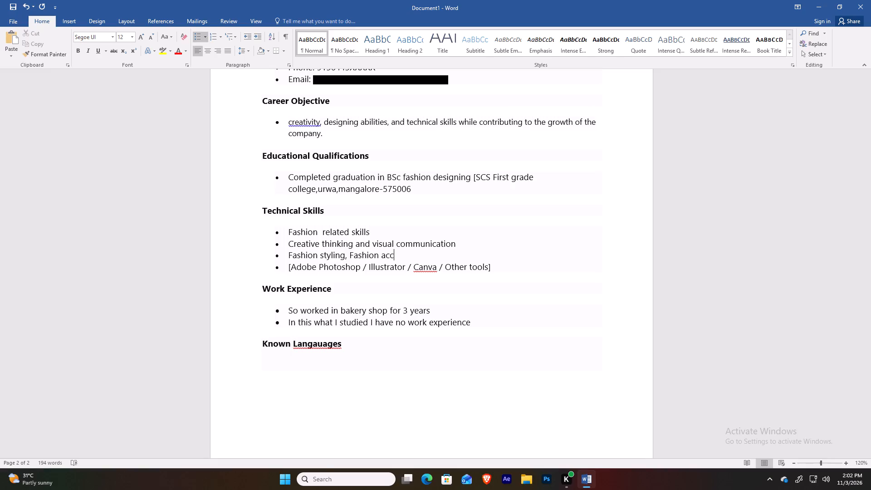
pyautogui.write('essories')
pyautogui.press('space')
# Put a comma directly after "Fashion accessories" in the third Technical Skills bullet, with no space before it.
pyautogui.press(',')
pyautogui.click(426, 257)
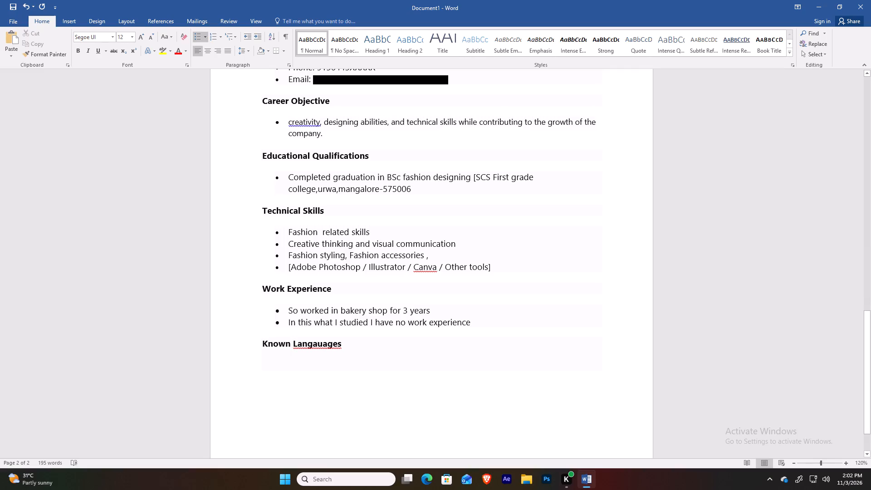
pyautogui.press('BackSpace')
pyautogui.click(435, 257)
# Finish the third Technical Skills bullet with "and other wordrobe style", leaving no empty bullet below it.
pyautogui.press('space')
pyautogui.write('and')
pyautogui.press('space')
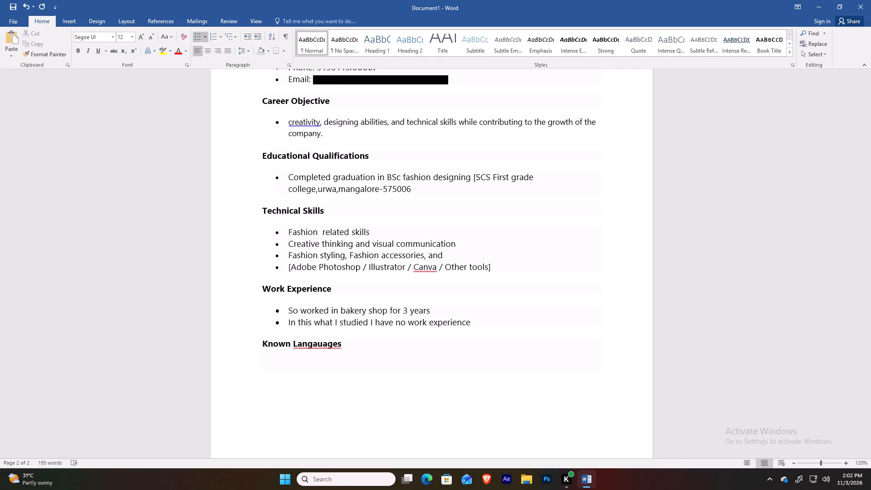
pyautogui.write('other')
pyautogui.press('space')
pyautogui.write('word')
pyautogui.write('robe')
pyautogui.press('space')
pyautogui.write('sy')
pyautogui.press('BackSpace')
pyautogui.write('tyle')
pyautogui.press('space')
pyautogui.press('Return')
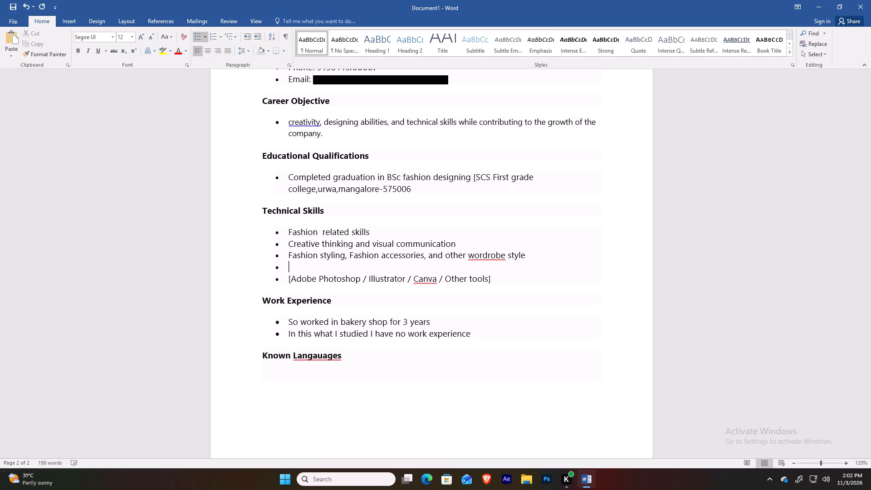
pyautogui.press('BackSpace')
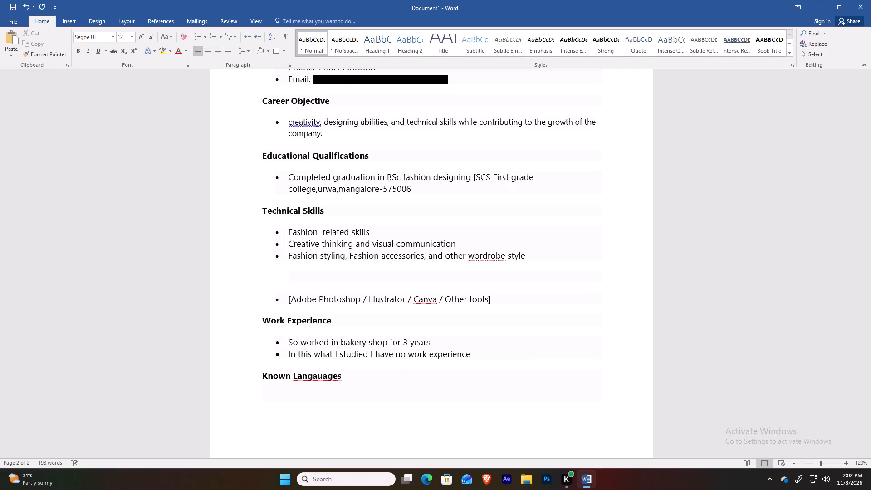
pyautogui.press('BackSpace')
pyautogui.press('BackSpace')
pyautogui.press('BackSpace')
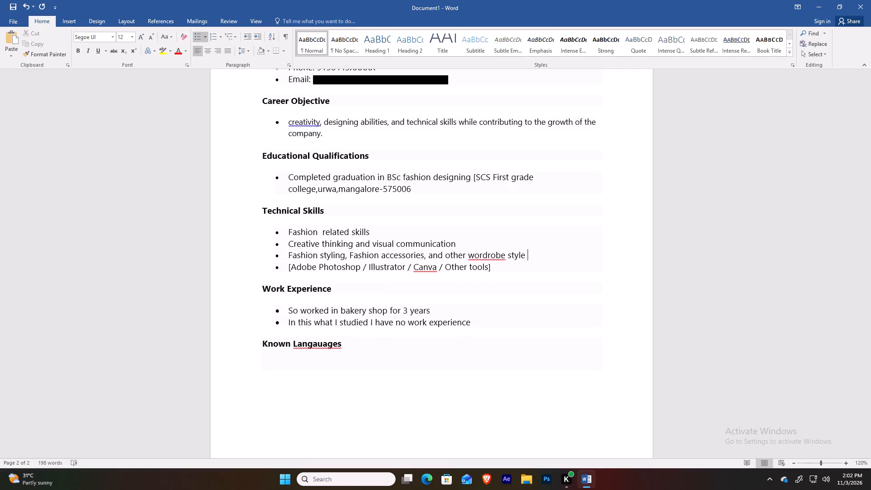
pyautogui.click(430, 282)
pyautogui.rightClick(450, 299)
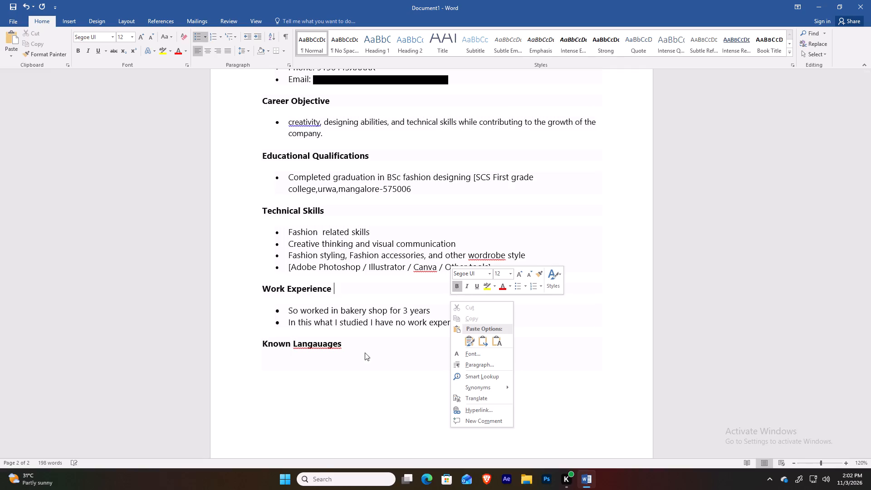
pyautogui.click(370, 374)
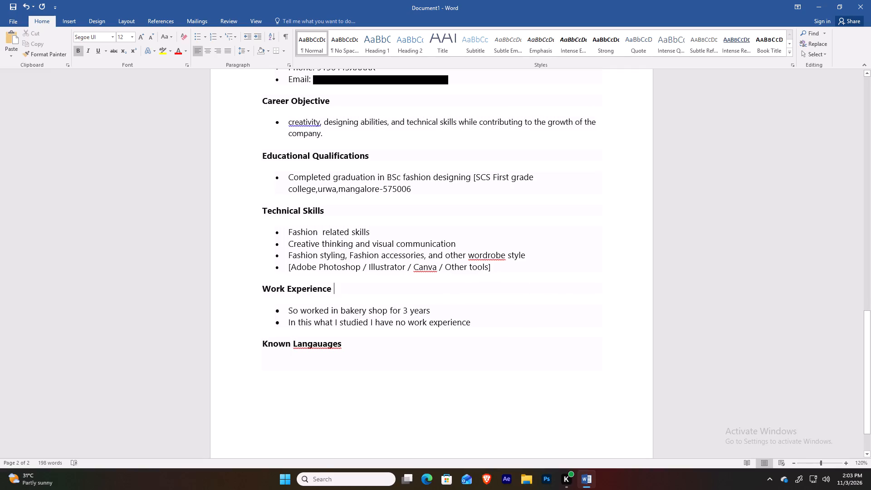
# Remove the extra space between "Fashion" and "related skills" in the first Technical Skills bullet.
pyautogui.click(319, 232)
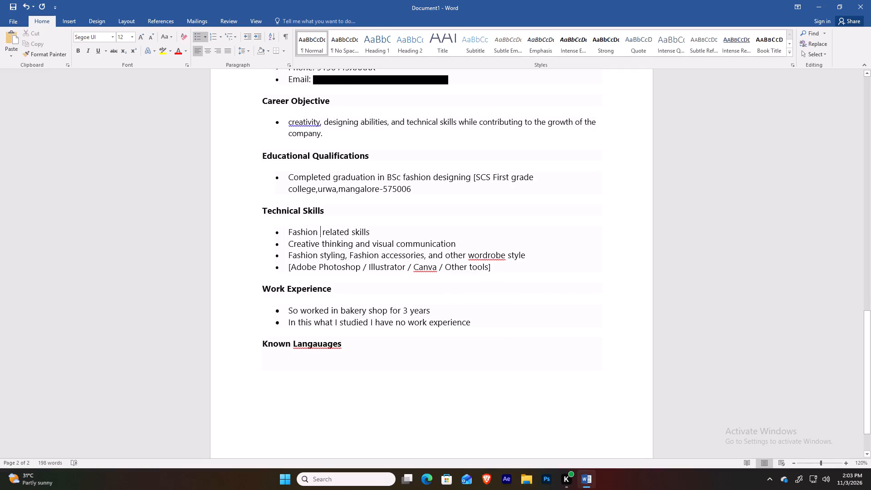
pyautogui.press('BackSpace')
# Start a bulleted list under the Known Langauages heading with "Hindi" as its first entry.
pyautogui.click(357, 346)
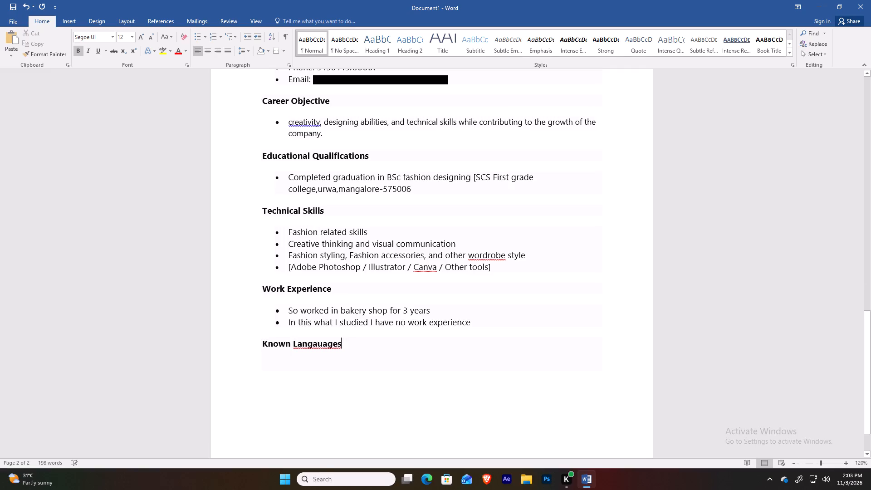
pyautogui.press('Return')
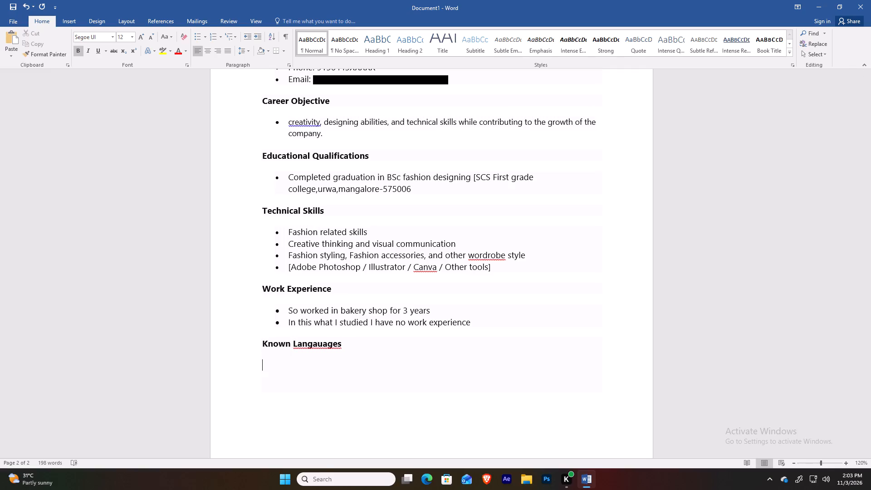
pyautogui.click(195, 37)
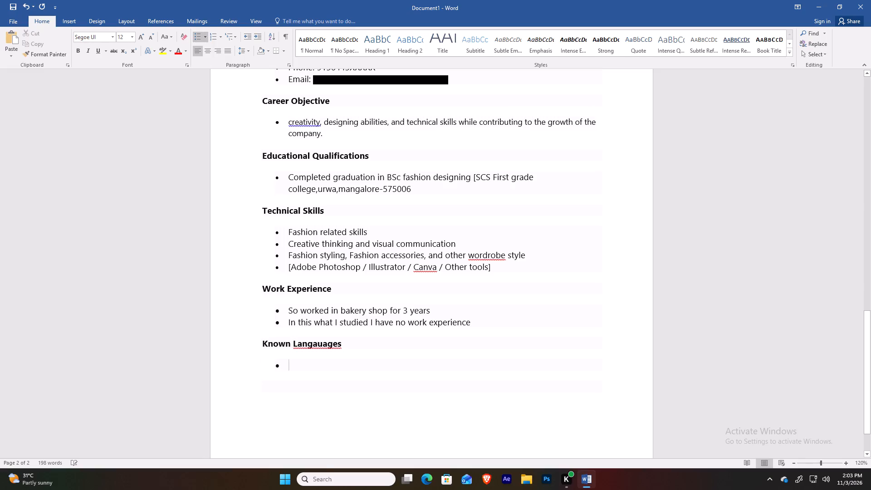
pyautogui.write('Hi')
pyautogui.write('ndi')
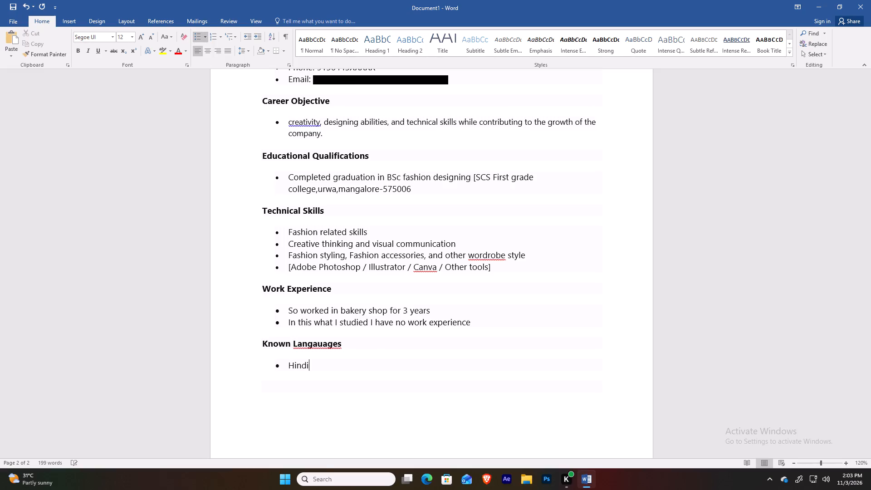
# Add "Kannada" and "Konkani" as separate bullets below Hindi in the languages list.
pyautogui.press('Return')
pyautogui.write('kannada')
pyautogui.press('Return')
pyautogui.write('konja]]')
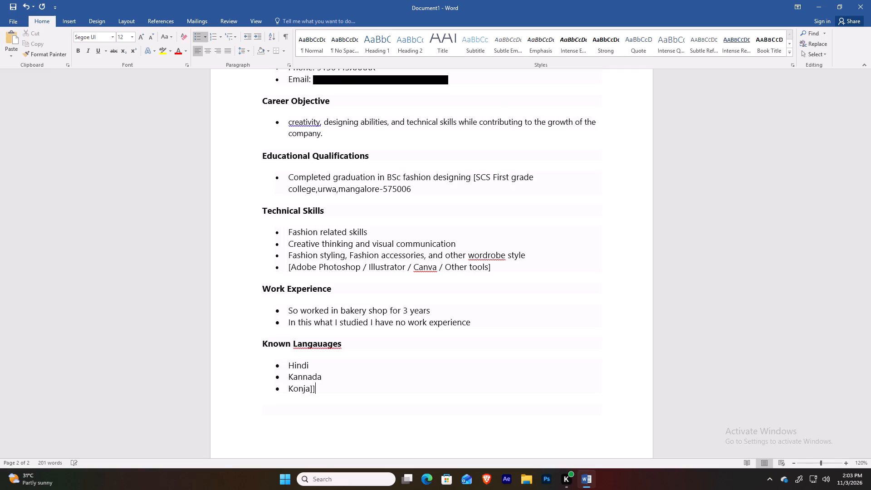
pyautogui.press('BackSpace')
pyautogui.press('BackSpace')
pyautogui.press('BackSpace')
pyautogui.press('BackSpace')
pyautogui.write('kanoi')
pyautogui.press('BackSpace')
pyautogui.press('BackSpace')
pyautogui.press('i')
# Add "English" and "Tulu" as separate bullets below Konkani in the languages list.
pyautogui.press('Return')
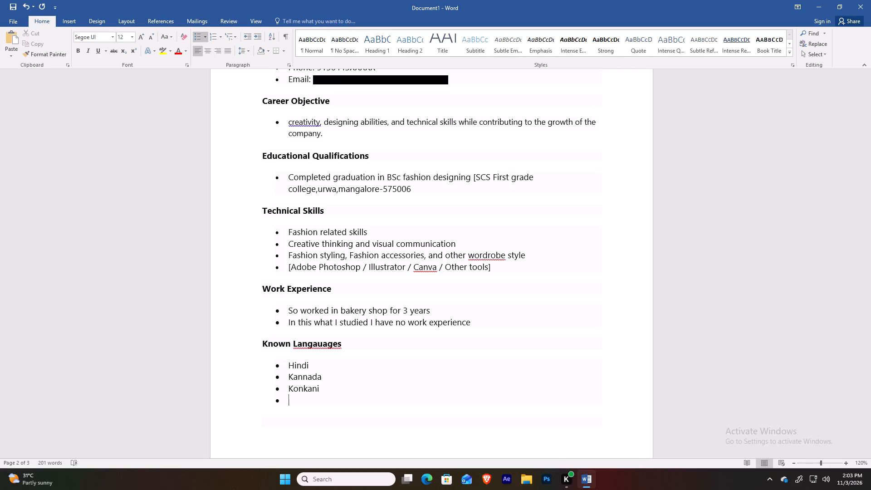
pyautogui.write('english')
pyautogui.press('space')
pyautogui.press('Return')
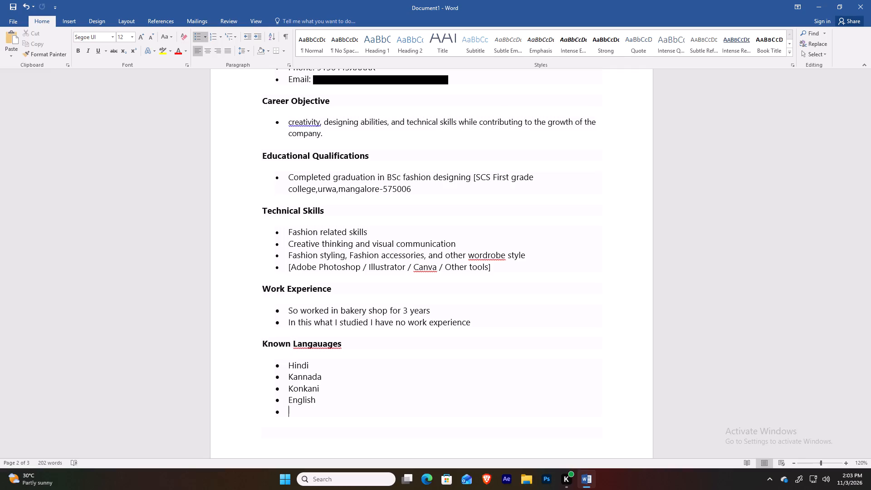
pyautogui.write('tu')
pyautogui.write('lu')
pyautogui.press('BackSpace')
pyautogui.press('BackSpace')
pyautogui.press('BackSpace')
pyautogui.press('BackSpace')
pyautogui.hotkey('shift', 't')
pyautogui.write('ulu')
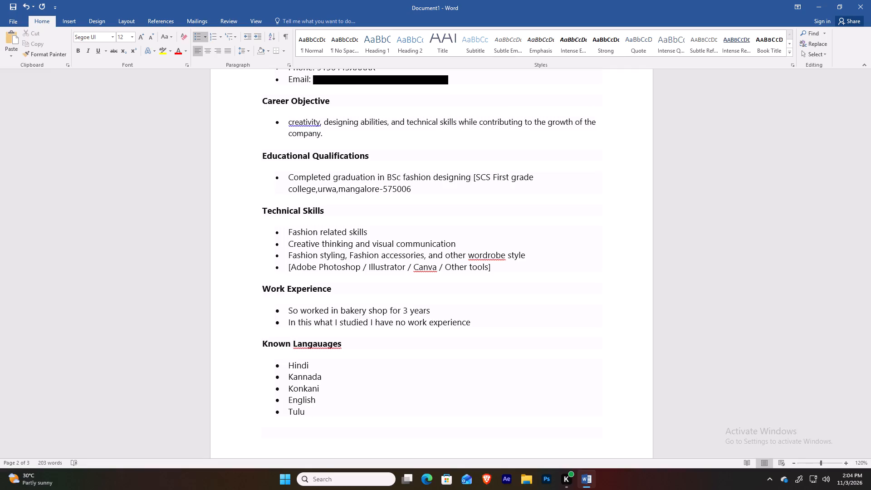
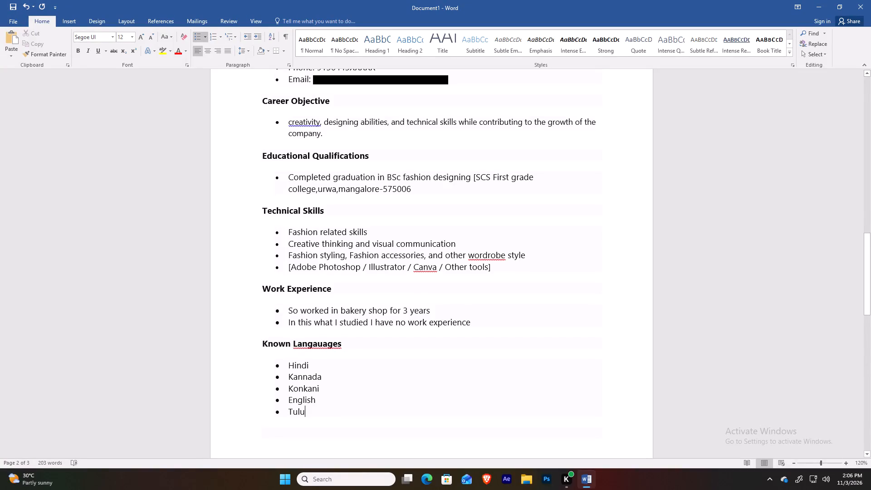
# Replace the "Known Langauages" heading above the bulleted language list with "Personal details".
pyautogui.click(338, 347)
pyautogui.click(350, 347)
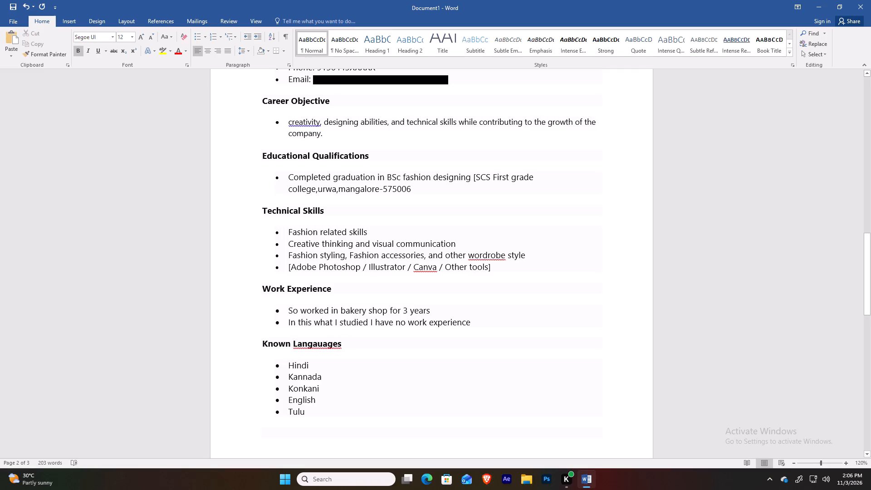
pyautogui.press('BackSpace')
pyautogui.press('BackSpace')
pyautogui.press('BackSpace')
pyautogui.press('BackSpace')
pyautogui.press('BackSpace')
pyautogui.press('BackSpace')
pyautogui.press('BackSpace')
pyautogui.press('BackSpace')
pyautogui.press('BackSpace')
pyautogui.press('BackSpace')
pyautogui.press('BackSpace')
pyautogui.press('BackSpace')
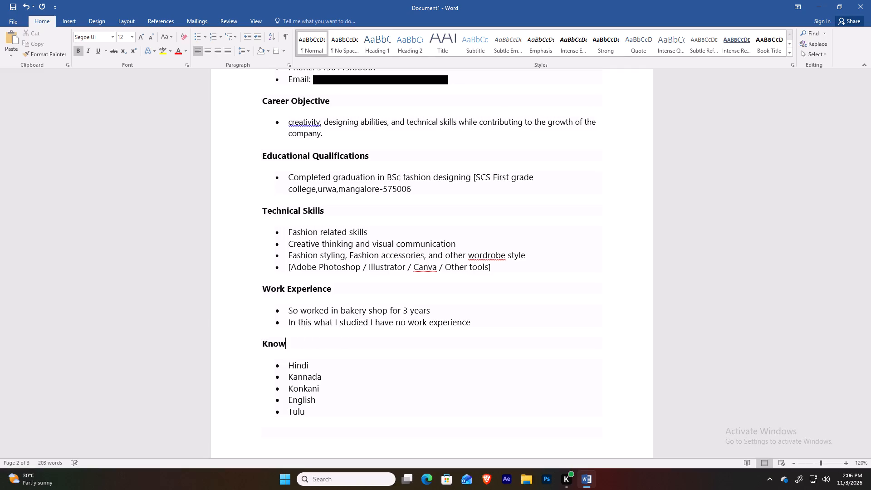
pyautogui.press('BackSpace')
pyautogui.press('BackSpace')
pyautogui.press('BackSpace')
pyautogui.press('BackSpace')
pyautogui.hotkey('shift', 'p')
pyautogui.write('ersonal')
pyautogui.press('space')
pyautogui.write('de')
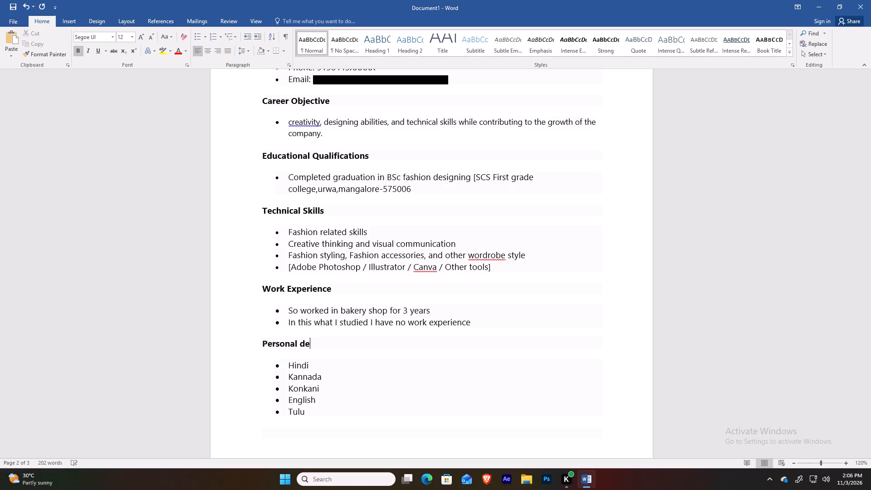
pyautogui.write('rta')
pyautogui.write('ioiks')
pyautogui.press('space')
pyautogui.press('BackSpace')
pyautogui.press('BackSpace')
pyautogui.press('BackSpace')
pyautogui.press('BackSpace')
pyautogui.press('BackSpace')
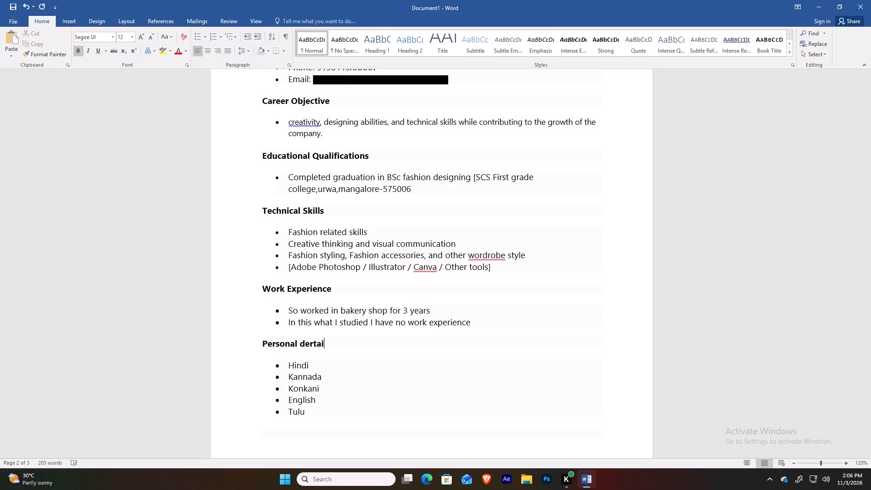
pyautogui.press('BackSpace')
pyautogui.press('BackSpace')
pyautogui.press('BackSpace')
pyautogui.press('BackSpace')
pyautogui.write('tailos')
pyautogui.press('space')
pyautogui.press('BackSpace')
pyautogui.press('BackSpace')
pyautogui.press('BackSpace')
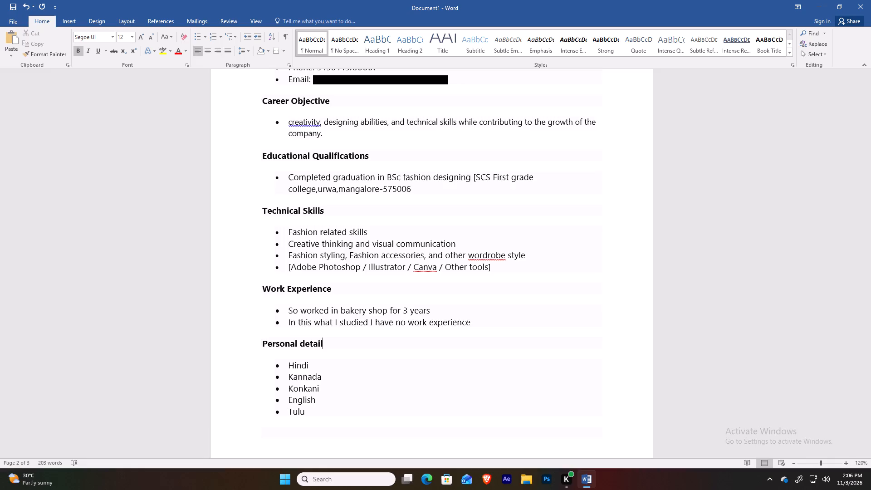
pyautogui.write('s')
pyautogui.press('space')
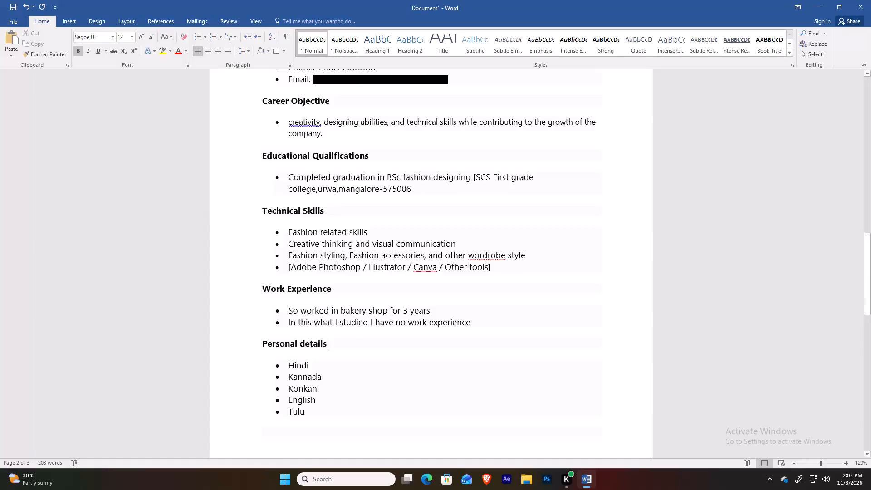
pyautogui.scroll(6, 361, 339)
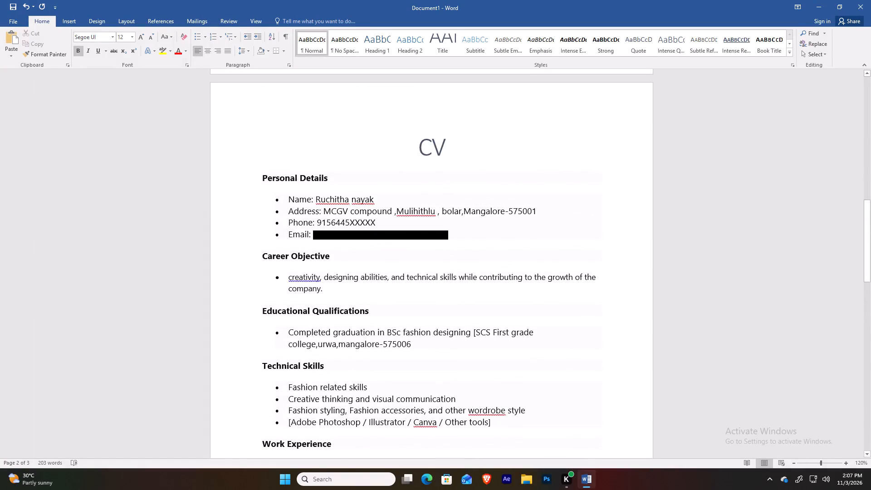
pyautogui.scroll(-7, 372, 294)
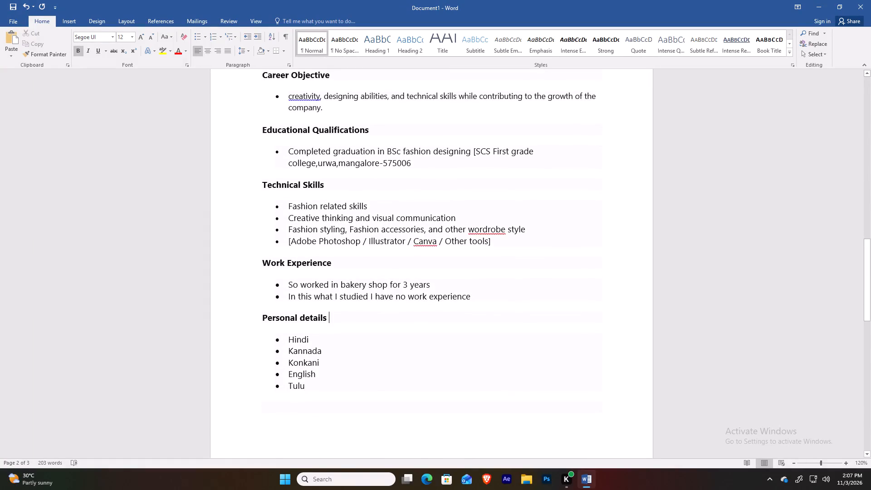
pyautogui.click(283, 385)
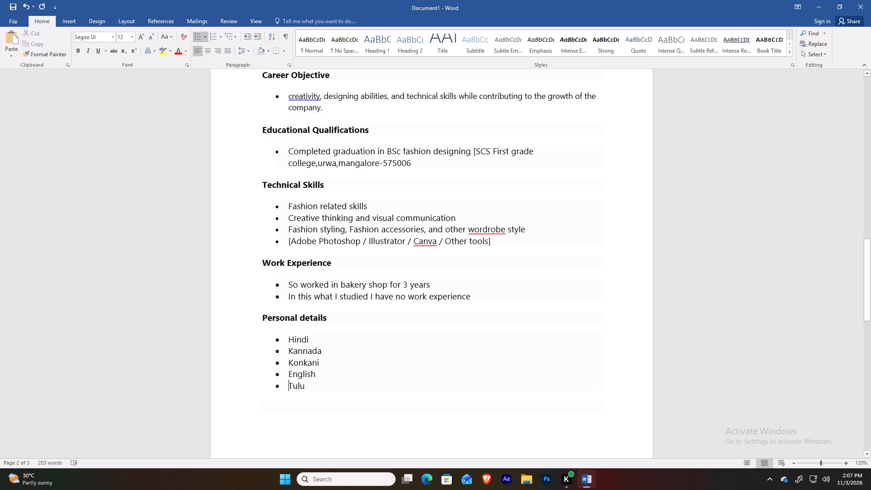
pyautogui.click(347, 480)
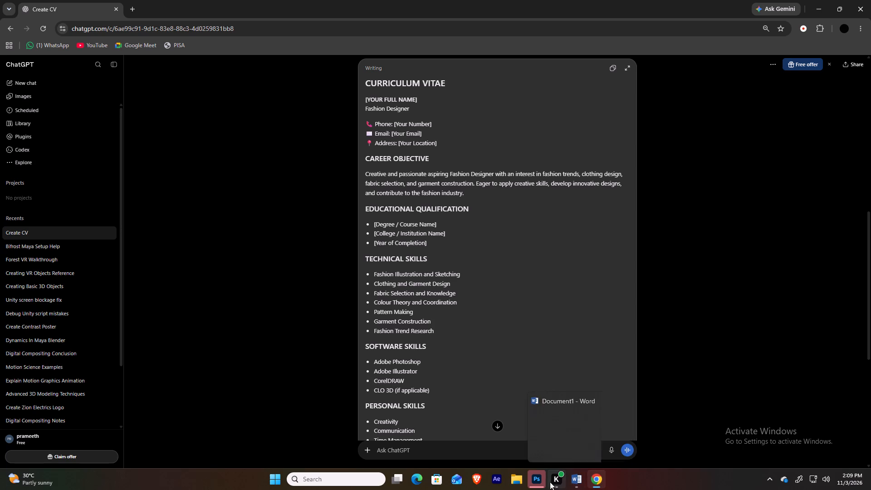
# Switch to Word and delete all the text of the bullet under Educational Qualifications, keeping the empty bullet.
pyautogui.click(573, 479)
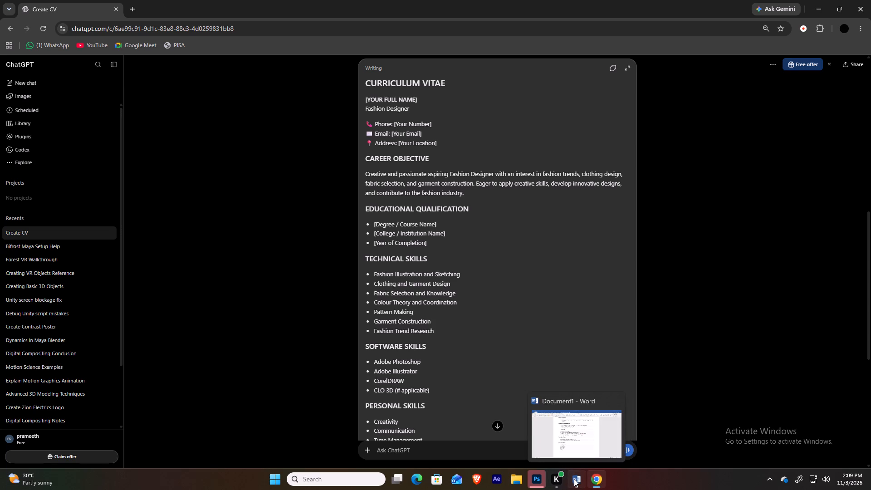
pyautogui.scroll(1, 284, 156)
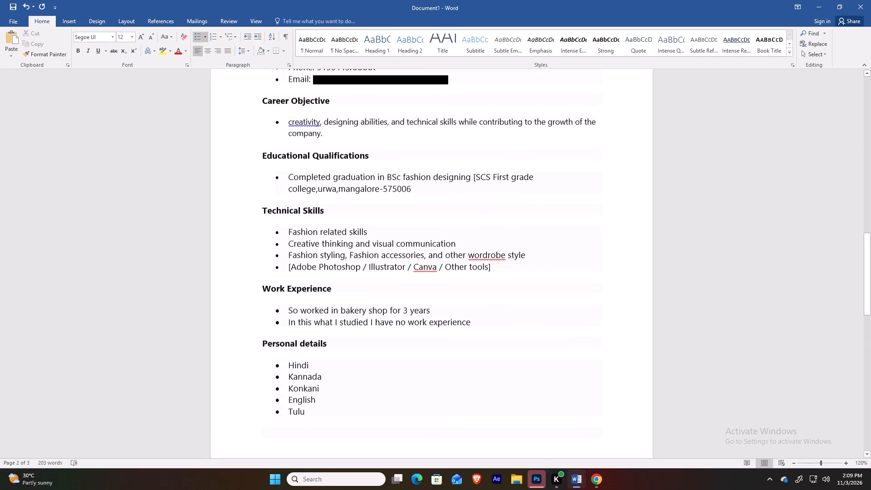
pyautogui.click(426, 186)
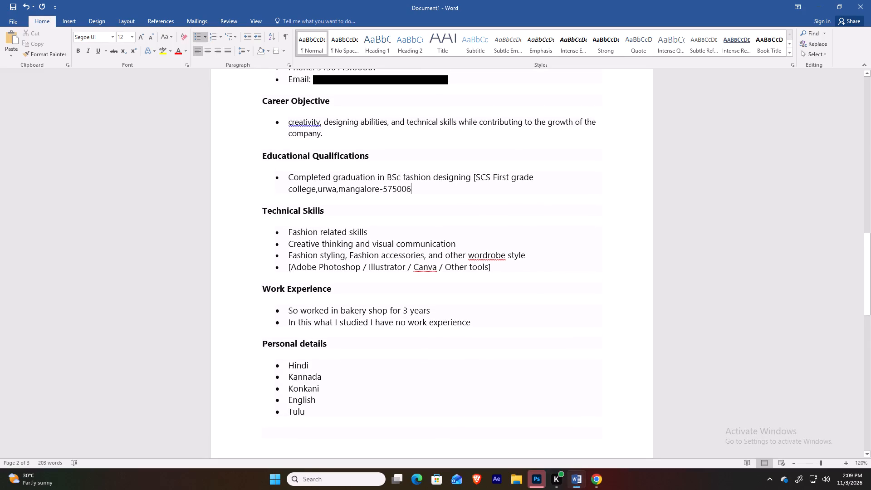
pyautogui.press('BackSpace')
pyautogui.press('BackSpace')
pyautogui.press('BackSpace')
pyautogui.press('BackSpace')
pyautogui.press('BackSpace')
pyautogui.press('BackSpace')
pyautogui.press('BackSpace')
pyautogui.press('BackSpace')
pyautogui.press('BackSpace')
pyautogui.press('BackSpace')
pyautogui.press('BackSpace')
pyautogui.press('BackSpace')
pyautogui.press('BackSpace')
pyautogui.press('BackSpace')
pyautogui.press('BackSpace')
pyautogui.press('BackSpace')
pyautogui.press('BackSpace')
pyautogui.press('BackSpace')
pyautogui.press('BackSpace')
pyautogui.press('BackSpace')
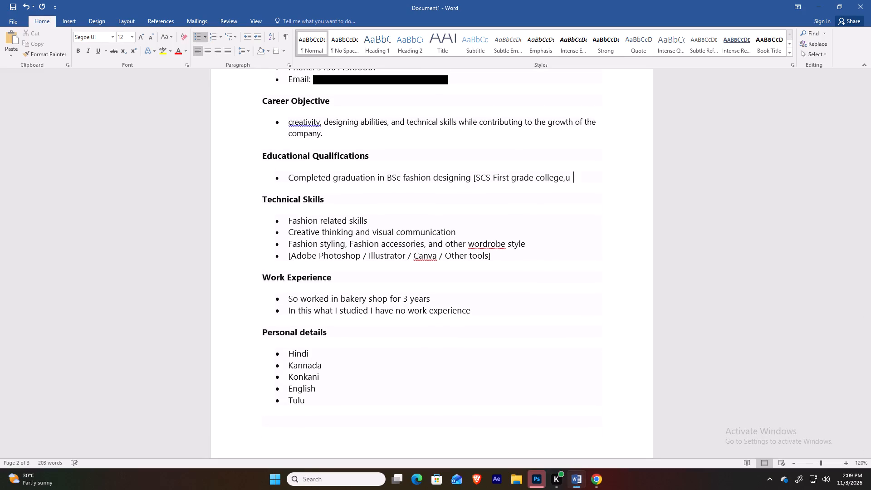
pyautogui.press('BackSpace')
pyautogui.press('BackSpace')
pyautogui.press('BackSpace')
pyautogui.press('BackSpace')
pyautogui.press('BackSpace')
pyautogui.press('BackSpace')
pyautogui.press('BackSpace')
pyautogui.press('BackSpace')
pyautogui.press('BackSpace')
pyautogui.press('BackSpace')
pyautogui.press('BackSpace')
pyautogui.press('BackSpace')
pyautogui.press('BackSpace')
pyautogui.press('BackSpace')
pyautogui.press('BackSpace')
pyautogui.press('BackSpace')
pyautogui.press('BackSpace')
pyautogui.press('BackSpace')
pyautogui.press('BackSpace')
pyautogui.press('BackSpace')
pyautogui.press('BackSpace')
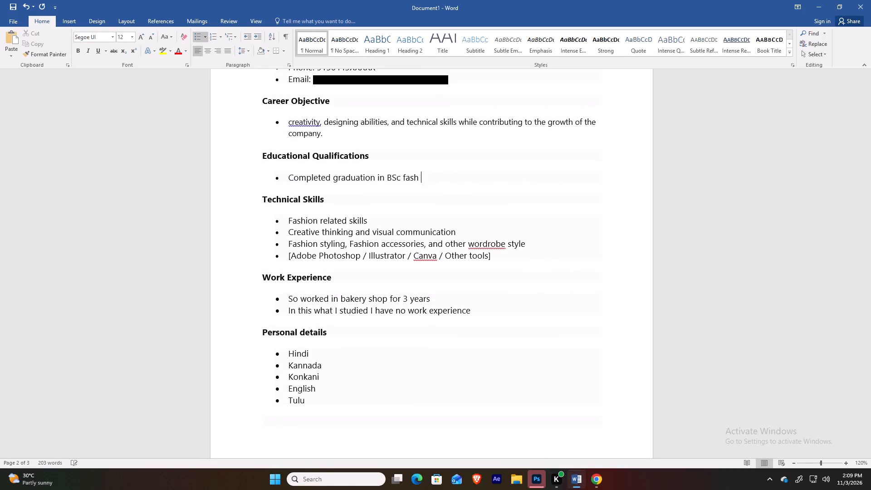
pyautogui.press('BackSpace')
pyautogui.press('BackSpace')
pyautogui.press('BackSpace')
pyautogui.press('BackSpace')
pyautogui.press('BackSpace')
pyautogui.press('BackSpace')
pyautogui.press('BackSpace')
pyautogui.press('BackSpace')
pyautogui.press('BackSpace')
pyautogui.press('BackSpace')
pyautogui.press('BackSpace')
pyautogui.press('BackSpace')
pyautogui.press('BackSpace')
pyautogui.press('BackSpace')
pyautogui.press('BackSpace')
pyautogui.press('BackSpace')
pyautogui.press('BackSpace')
pyautogui.press('BackSpace')
pyautogui.press('BackSpace')
pyautogui.press('BackSpace')
pyautogui.press('BackSpace')
pyautogui.press('BackSpace')
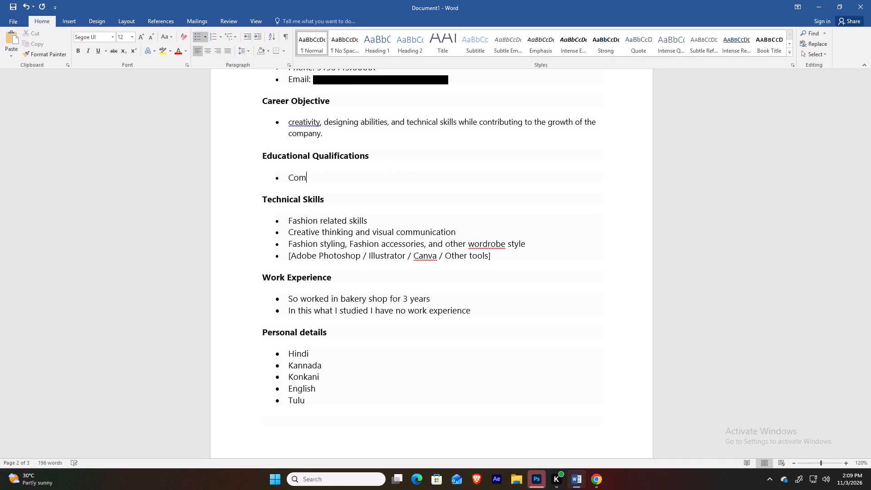
pyautogui.press('BackSpace')
pyautogui.press('BackSpace')
pyautogui.press('BackSpace')
# Check ChatGPT's sample qualification section, and enter "B.Sc fashion designing" in Word as the bullet under Educational Qualifications.
pyautogui.click(579, 479)
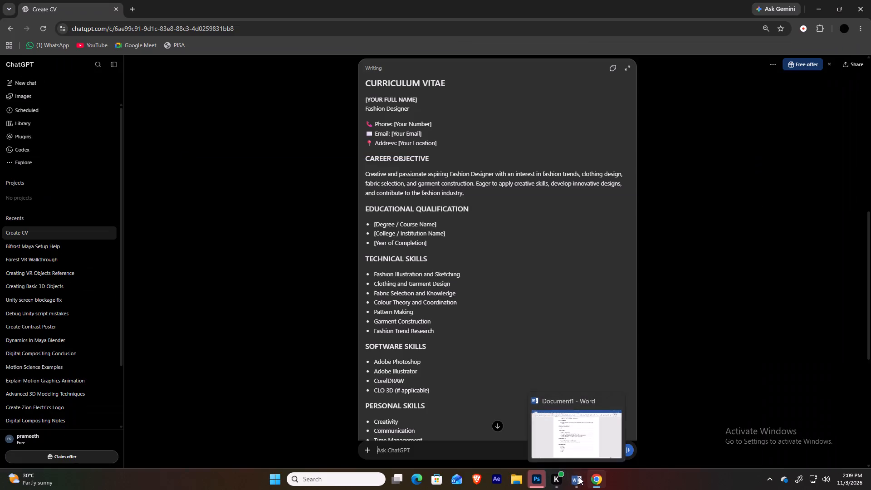
pyautogui.click(579, 477)
pyautogui.click(578, 472)
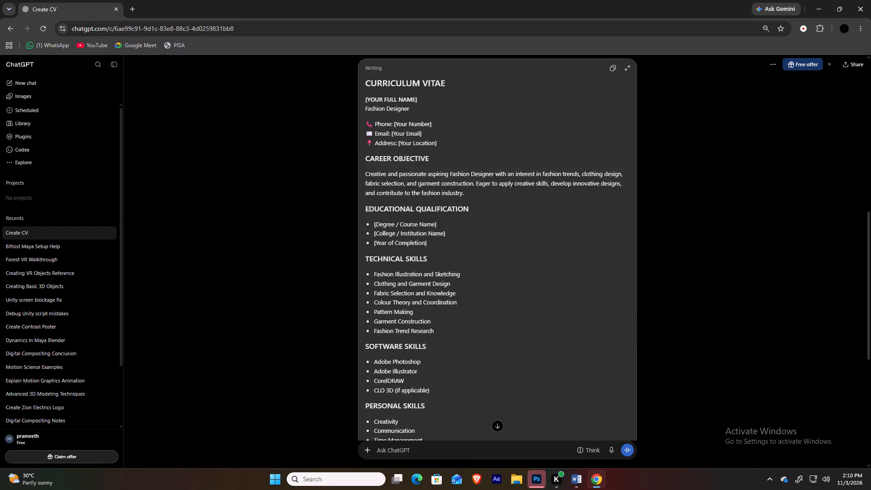
pyautogui.click(577, 484)
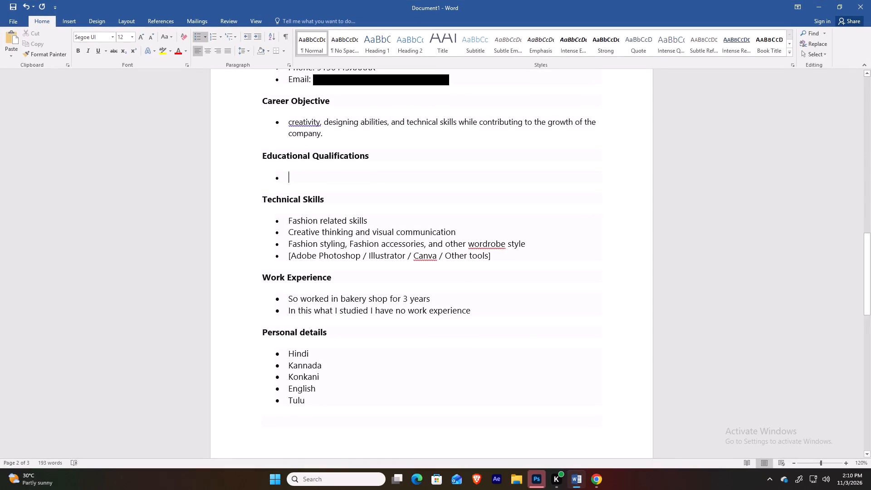
pyautogui.hotkey('shift', 'b')
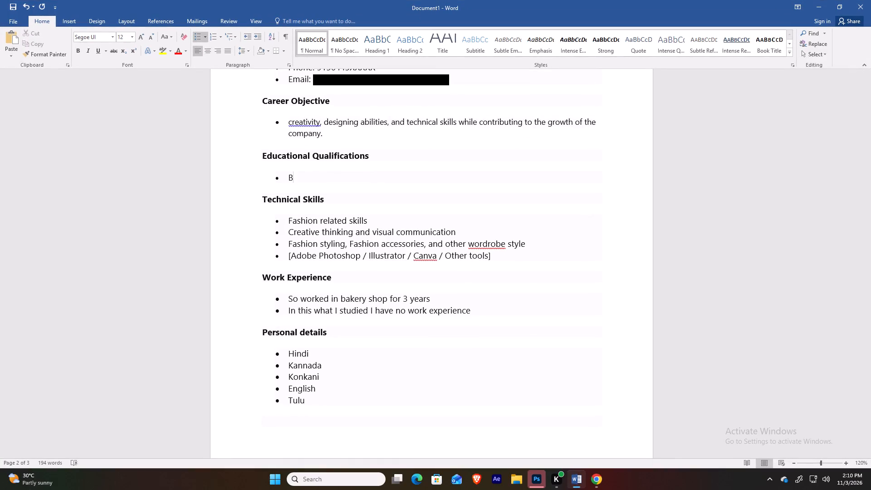
pyautogui.press('BackSpace')
pyautogui.press('BackSpace')
pyautogui.click(195, 34)
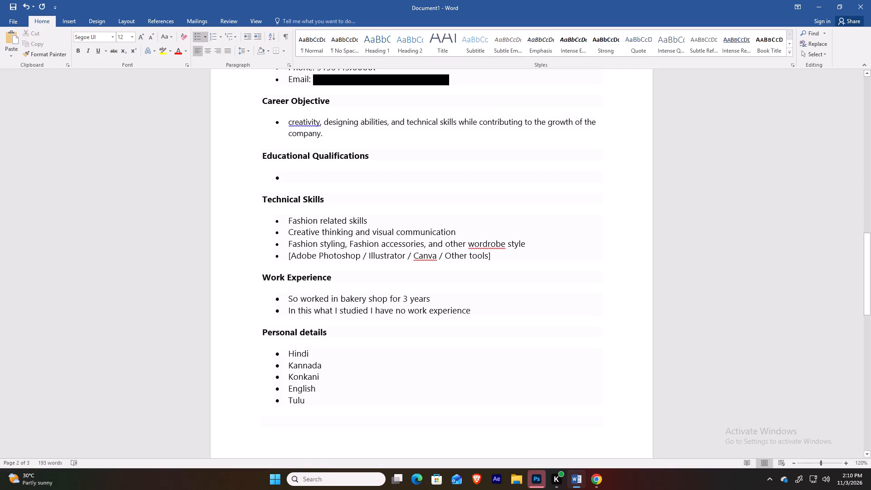
pyautogui.write('Bs')
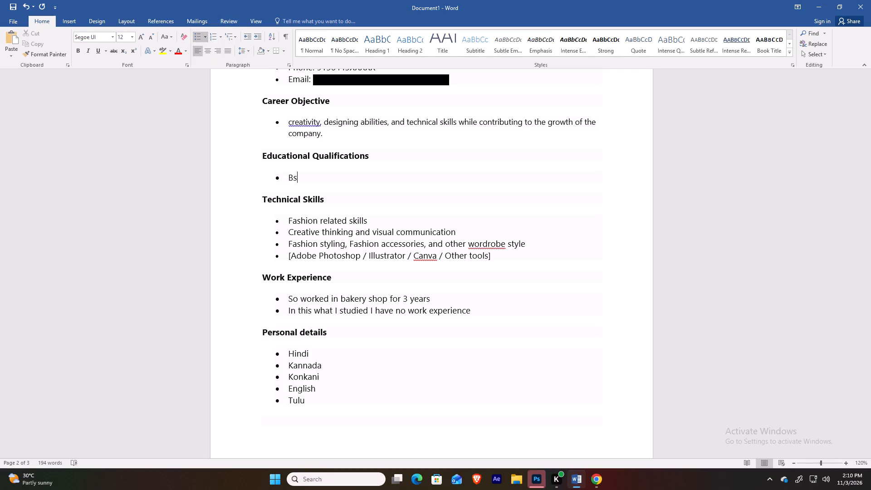
pyautogui.press('BackSpace')
pyautogui.press('.')
pyautogui.write('Sc')
pyautogui.press('space')
pyautogui.write('fa')
pyautogui.press('BackSpace')
pyautogui.press('BackSpace')
pyautogui.write('fashion DE')
pyautogui.press('BackSpace')
pyautogui.press('BackSpace')
pyautogui.write('designing')
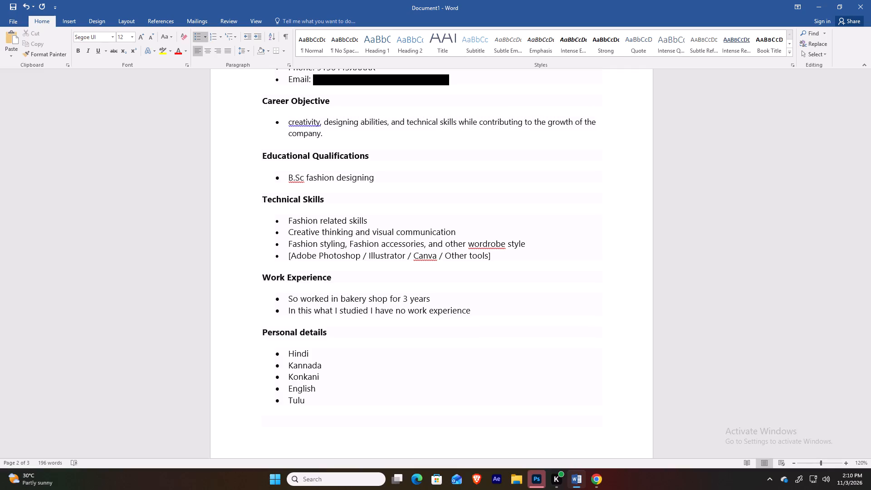
pyautogui.press('space')
pyautogui.click(577, 480)
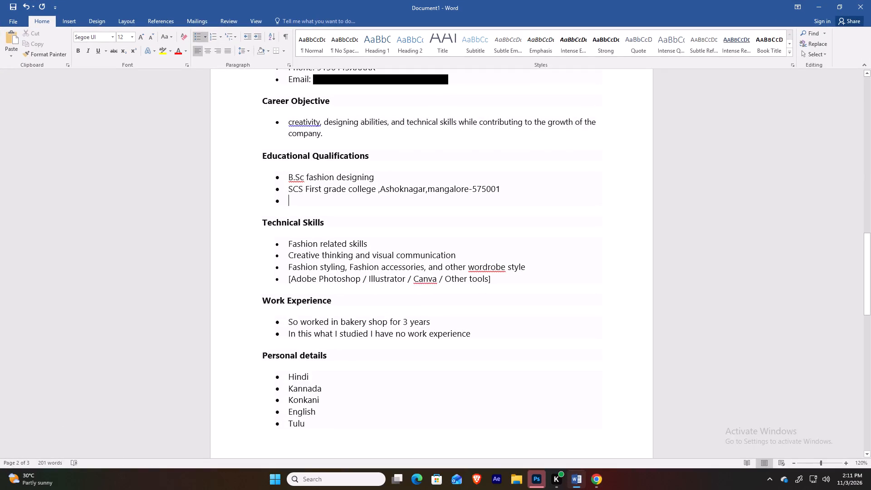
# Correct the spacing around the comma between "college" and "Ashoknagar" so the entry reads "college, Ashoknagar".
pyautogui.click(377, 190)
pyautogui.click(379, 190)
pyautogui.press('BackSpace')
pyautogui.press('BackSpace')
pyautogui.write(',')
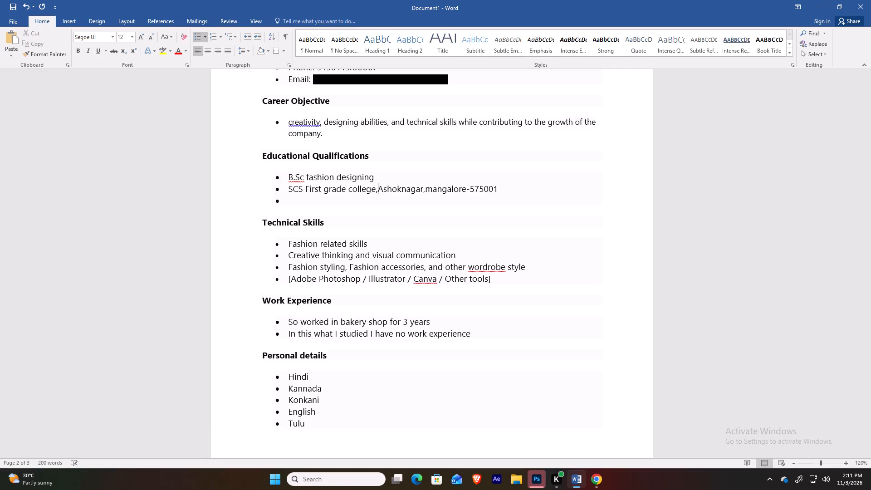
pyautogui.press('space')
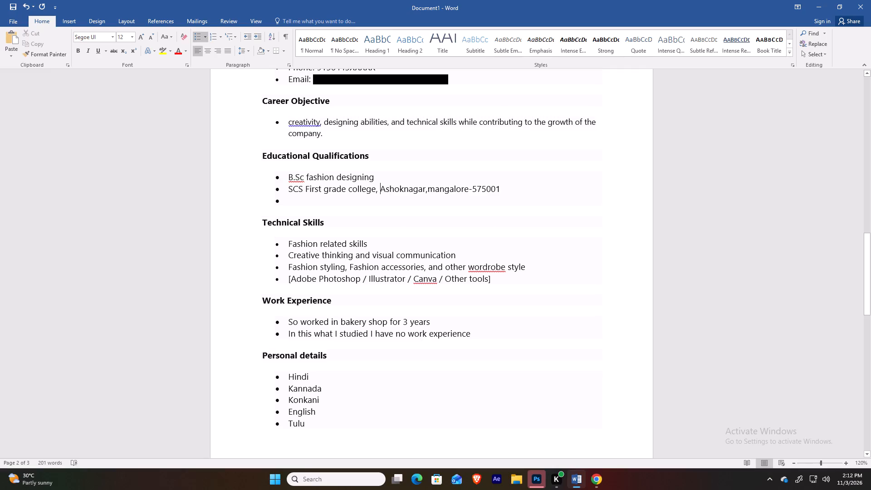
# Enter the study period "2024-2027" in the empty bullet under Educational Qualifications.
pyautogui.click(286, 205)
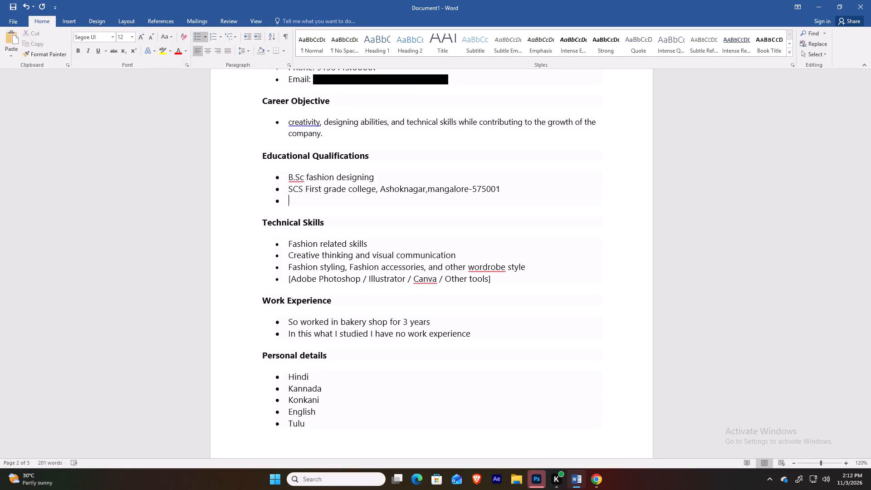
pyautogui.write('2024')
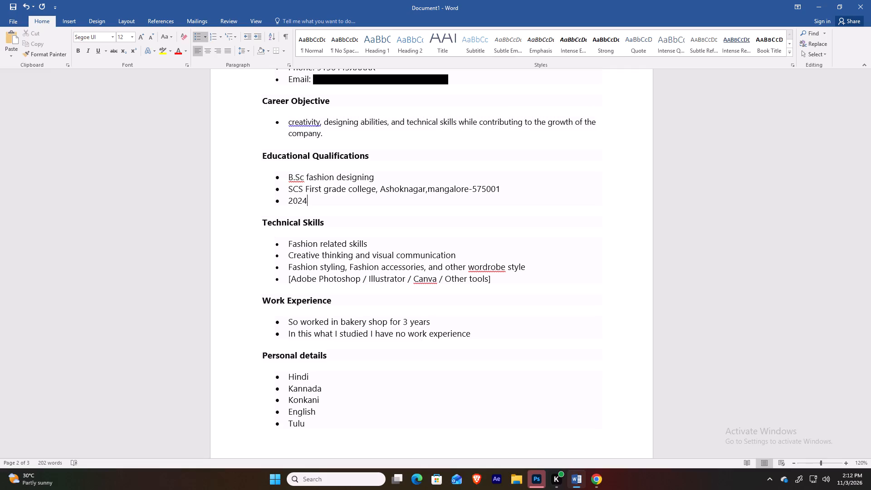
pyautogui.press('-')
pyautogui.write('2027')
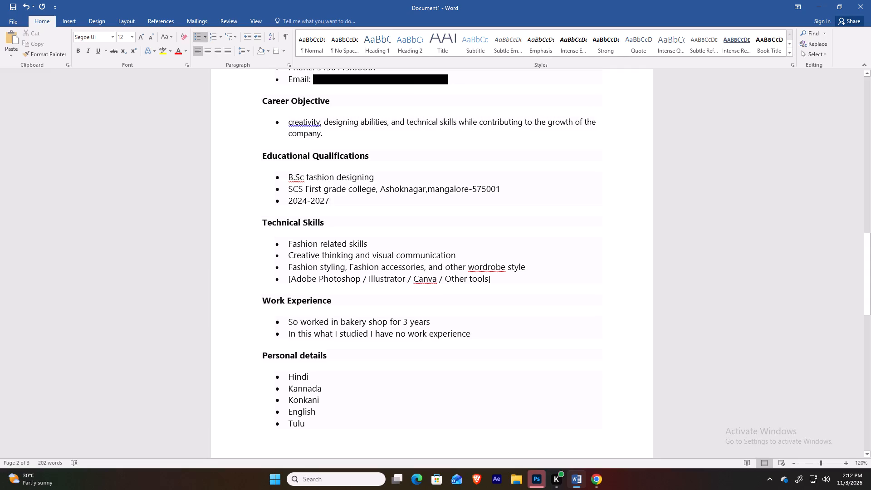
# Append "3years of degree with course" after "2024-2027" in the last bullet under Educational Qualifications.
pyautogui.press('space')
pyautogui.press('3')
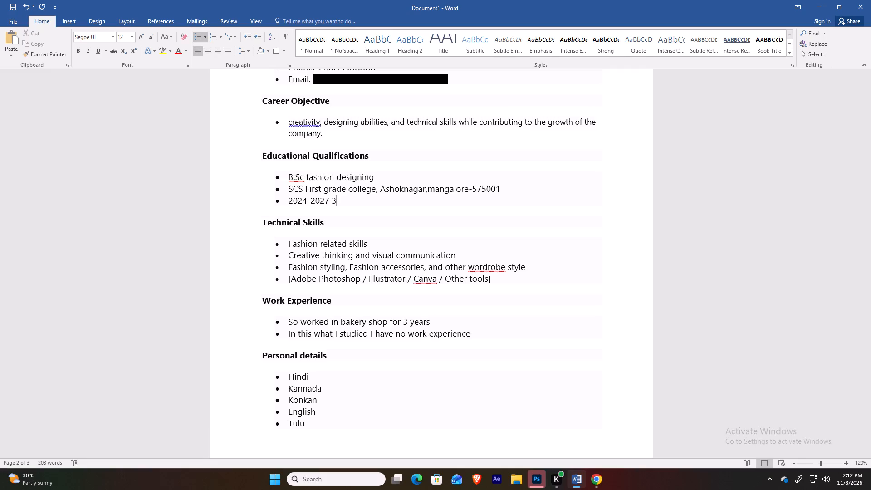
pyautogui.write('years')
pyautogui.press('space')
pyautogui.write('of')
pyautogui.press('space')
pyautogui.press('c')
pyautogui.press('BackSpace')
pyautogui.write('de')
pyautogui.write('gree')
pyautogui.press('space')
pyautogui.write('withb')
pyautogui.press('space')
pyautogui.press('BackSpace')
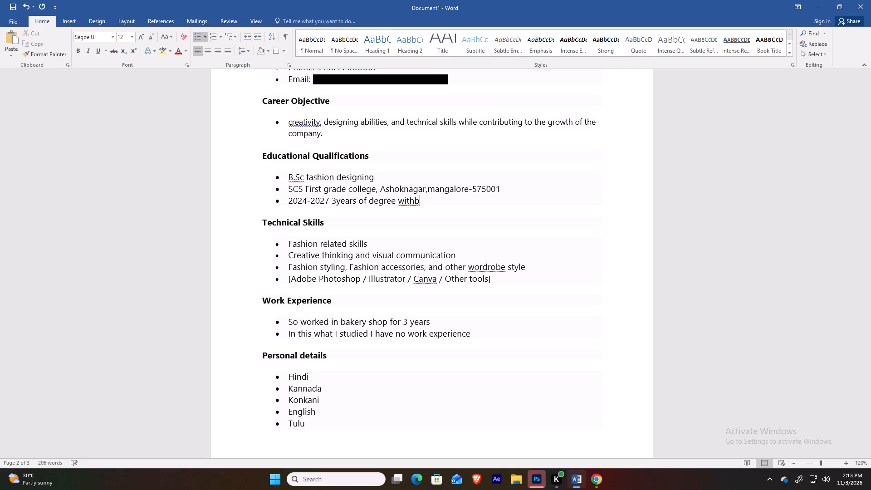
pyautogui.write('course')
pyautogui.press('BackSpace')
pyautogui.press('BackSpace')
pyautogui.press('BackSpace')
pyautogui.press('BackSpace')
pyautogui.press('BackSpace')
pyautogui.press('BackSpace')
pyautogui.press('BackSpace')
pyautogui.press('space')
pyautogui.write('cou')
pyautogui.write('re')
pyautogui.press('BackSpace')
pyautogui.write('se')
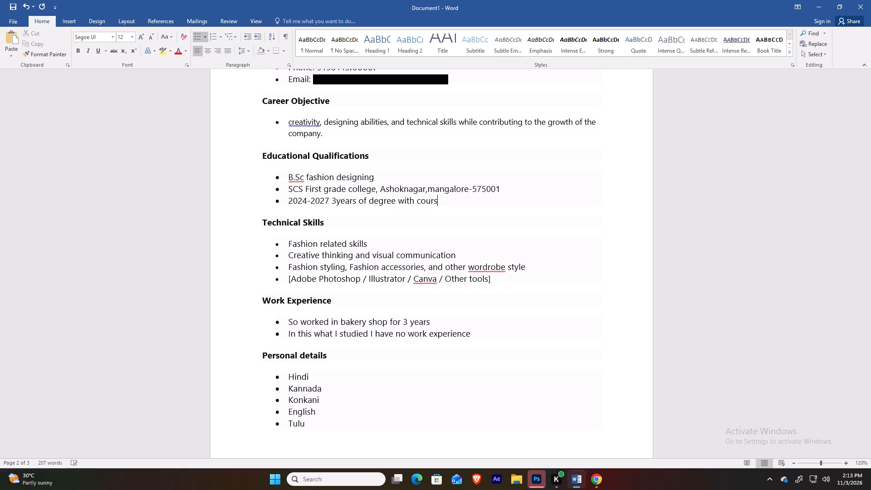
pyautogui.press('space')
# Enclose "3years of degree with course" in square brackets in the study period bullet.
pyautogui.click(416, 202)
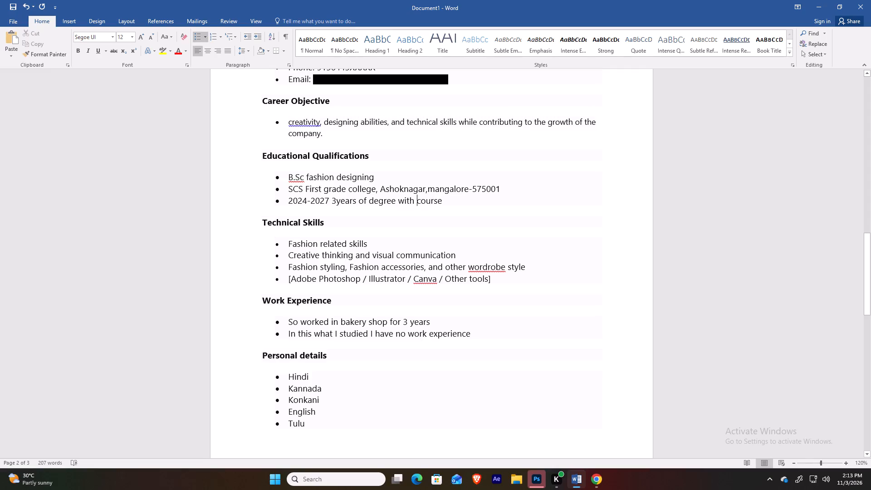
pyautogui.click(330, 202)
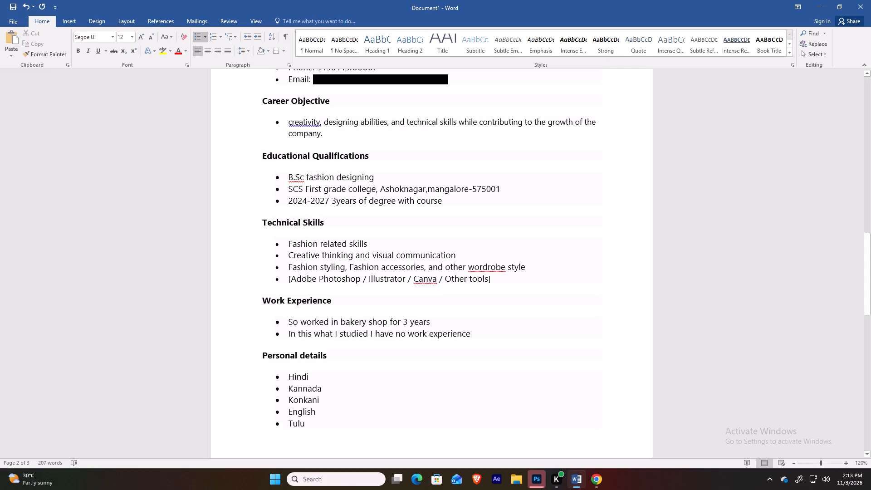
pyautogui.click(332, 202)
pyautogui.press('[')
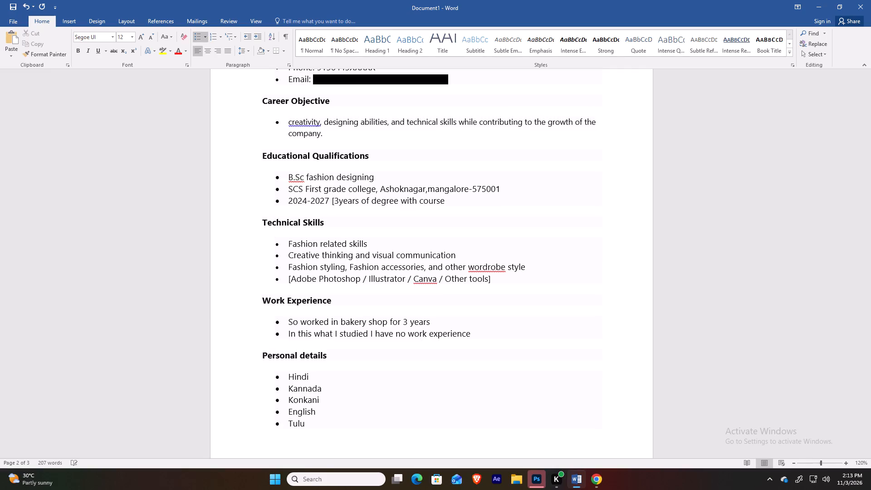
pyautogui.click(445, 201)
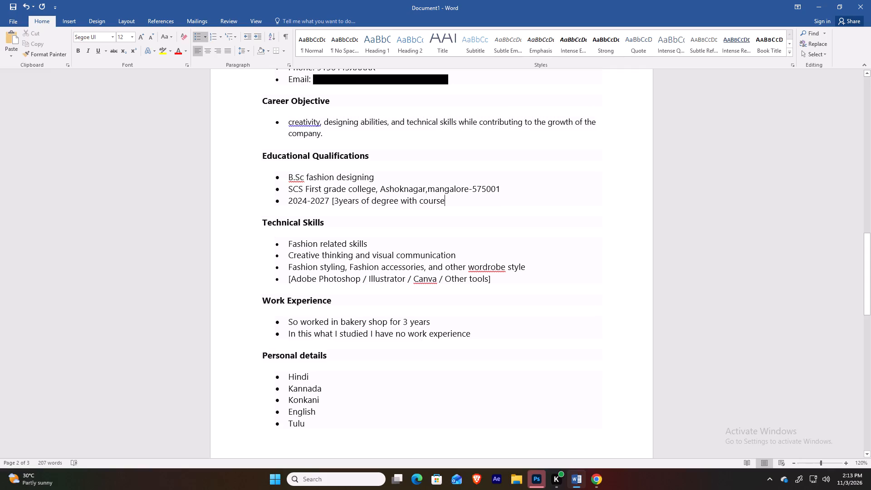
pyautogui.press(']')
# Review the CV from Personal Details through the language list for remaining corrections.
pyautogui.scroll(-5, 345, 237)
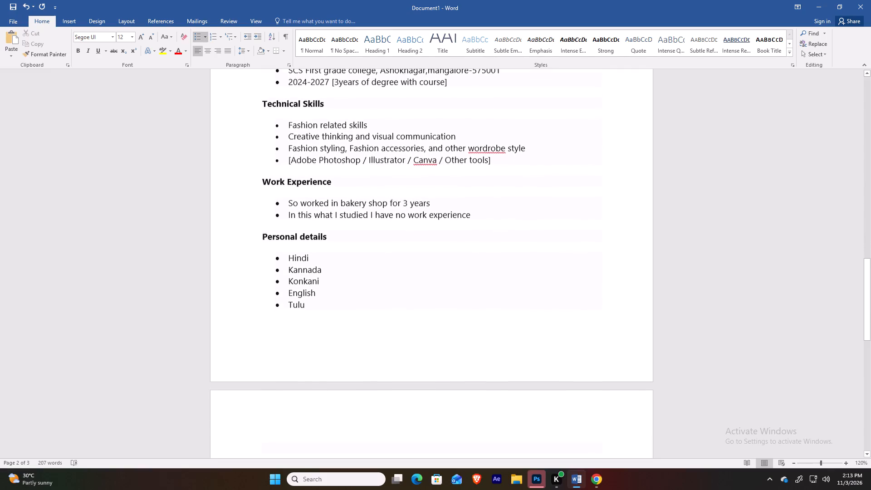
pyautogui.scroll(-2, 341, 244)
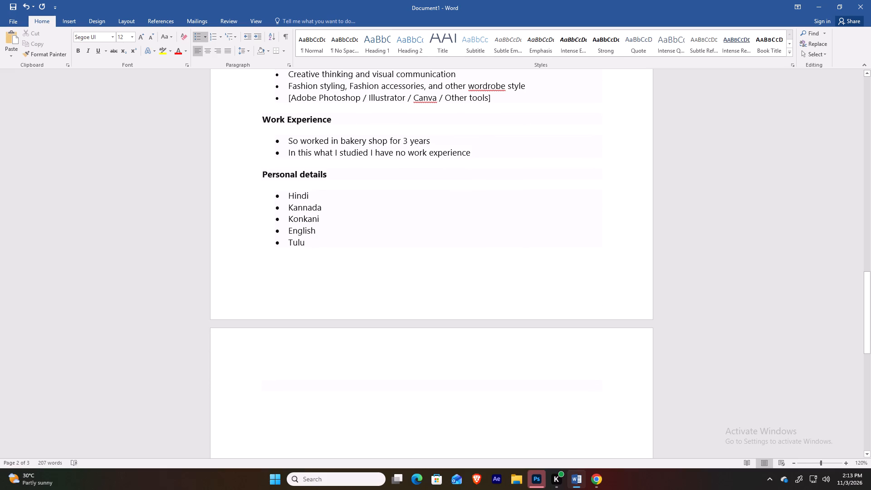
pyautogui.scroll(1, 307, 203)
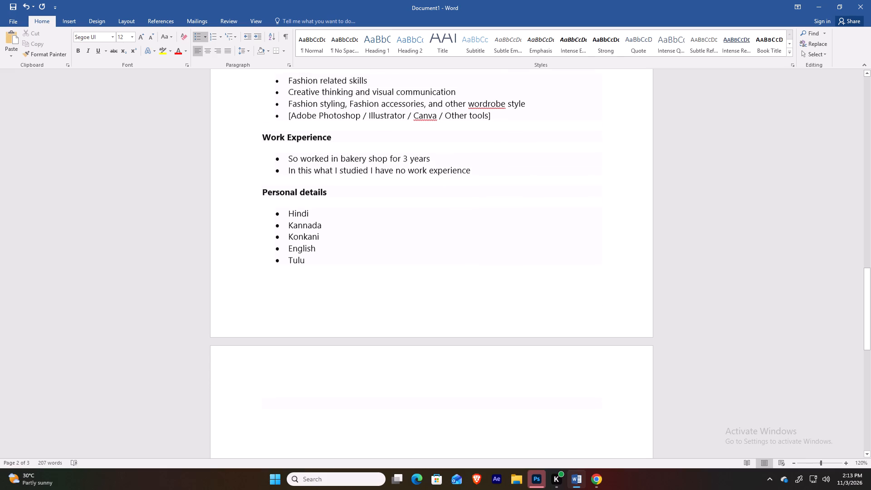
pyautogui.scroll(2, 307, 203)
pyautogui.scroll(-3, 329, 221)
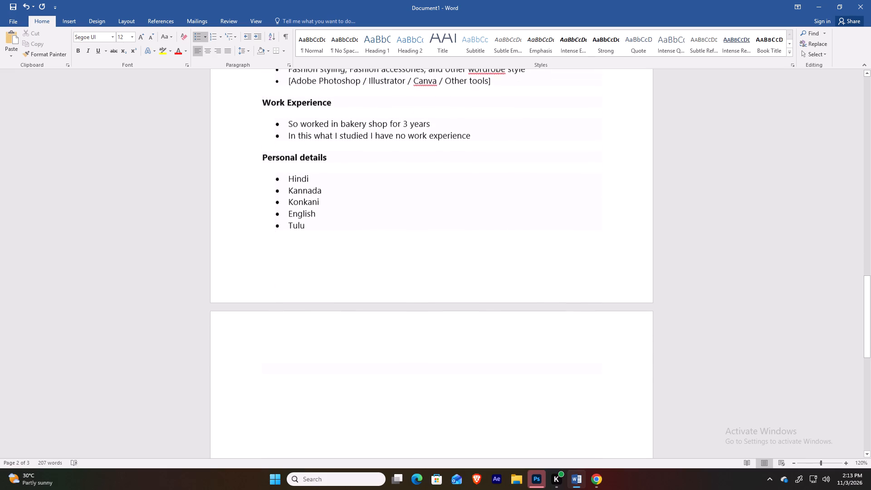
pyautogui.scroll(-4, 328, 225)
pyautogui.scroll(5, 325, 226)
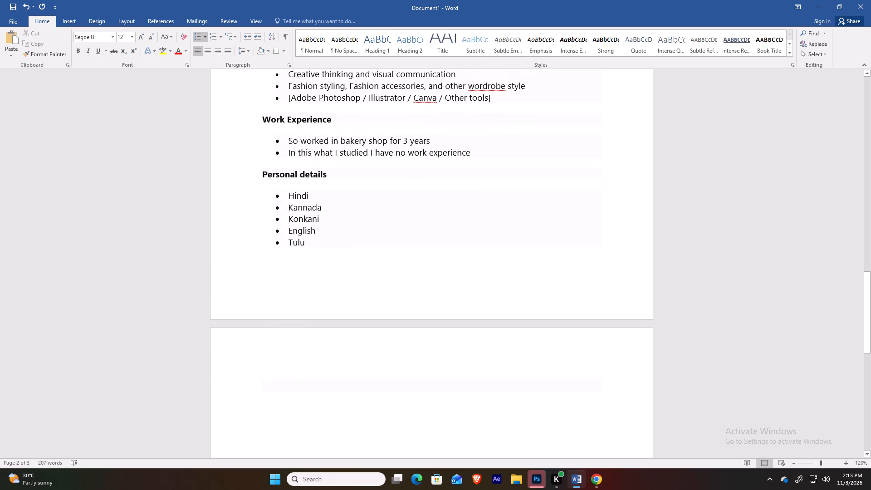
pyautogui.scroll(2, 324, 221)
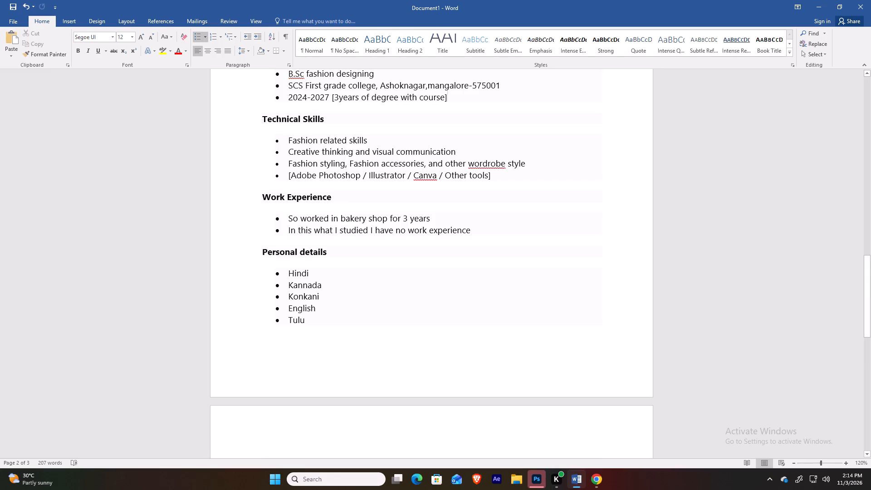
pyautogui.scroll(-5, 303, 200)
pyautogui.scroll(18, 303, 200)
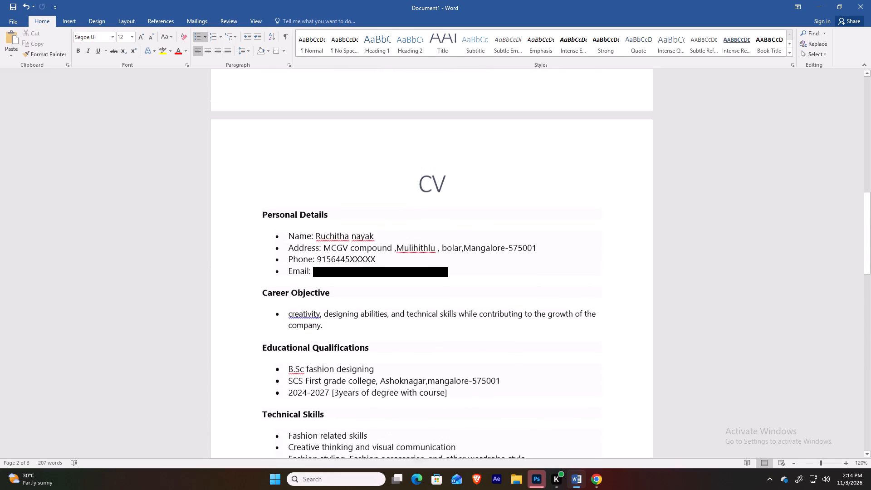
pyautogui.scroll(2, 293, 191)
pyautogui.scroll(-8, 293, 191)
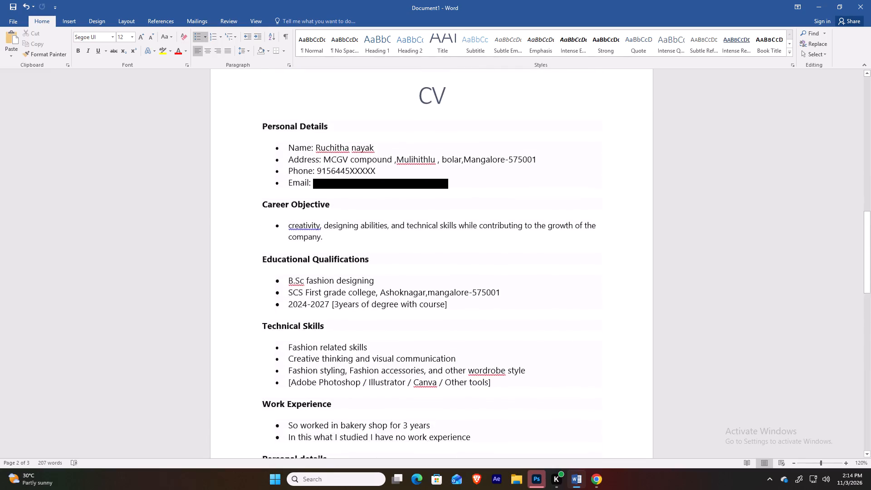
pyautogui.scroll(-1, 290, 191)
pyautogui.click(296, 229)
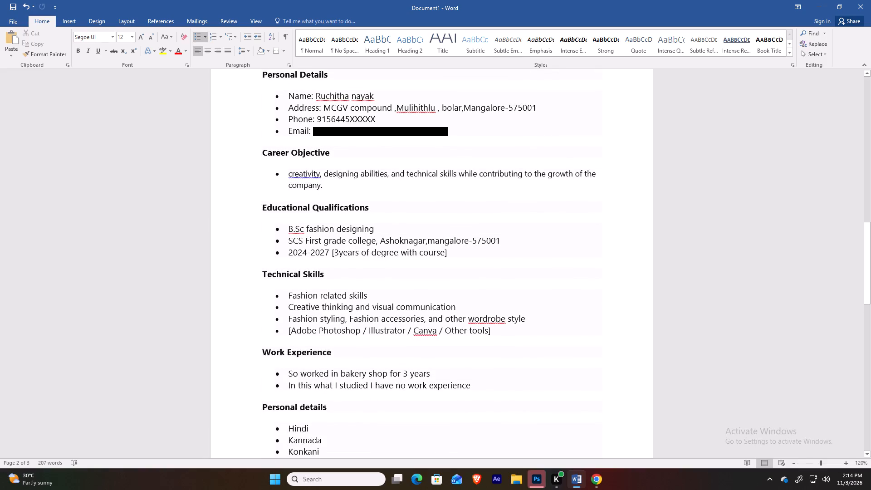
pyautogui.click(303, 230)
pyautogui.scroll(-4, 367, 269)
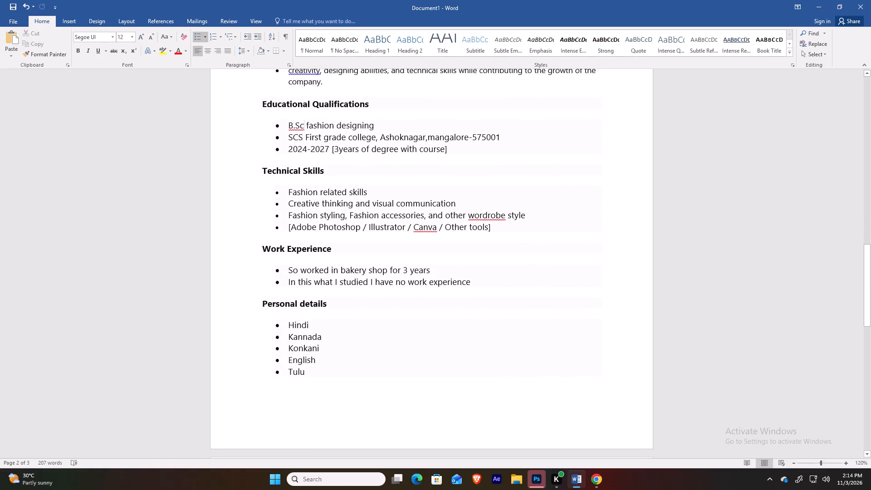
# Capitalize the first letter of "wordrobe" in the fashion styling bullet under Technical Skills, making it "Wordrobe".
pyautogui.scroll(2, 489, 229)
pyautogui.click(472, 268)
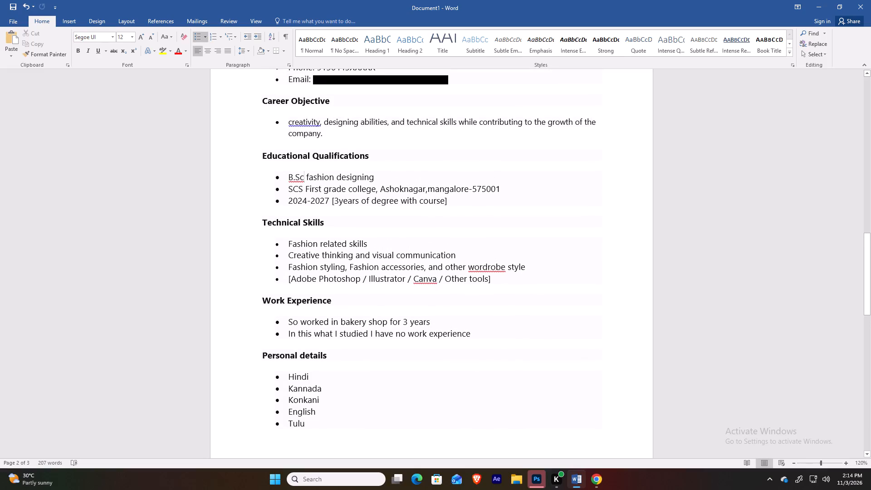
pyautogui.press('BackSpace')
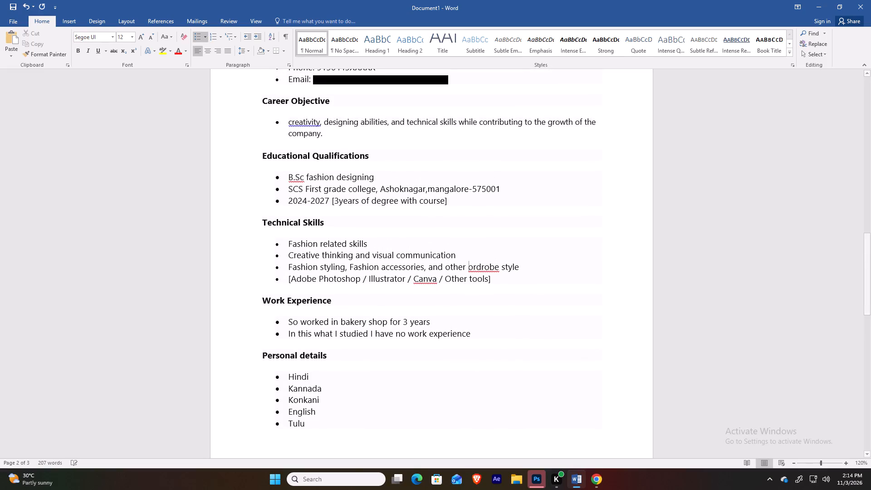
pyautogui.hotkey('shift', 'w')
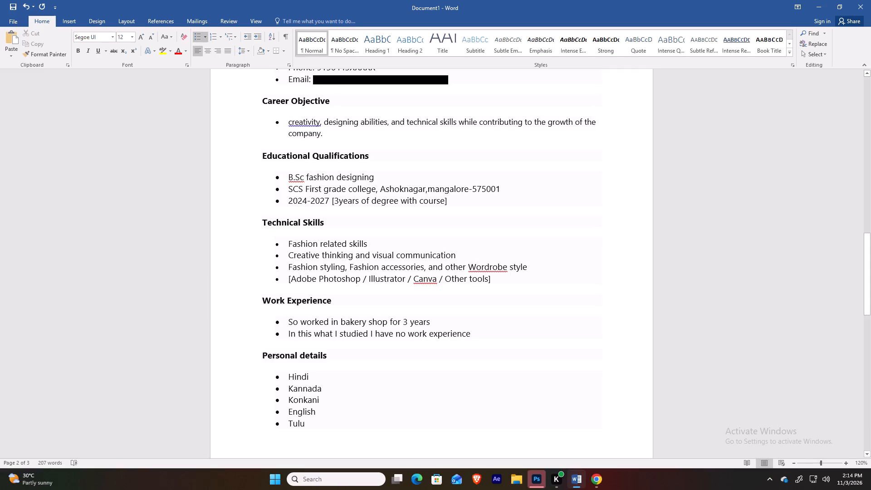
pyautogui.click(505, 269)
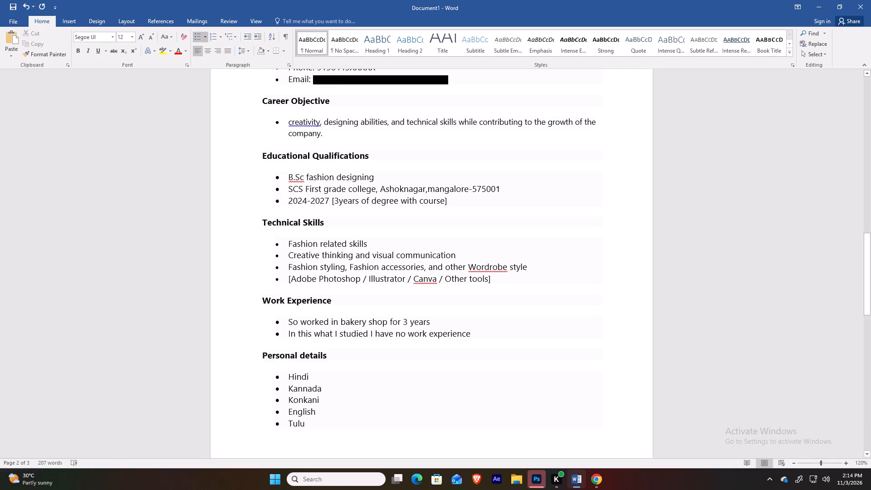
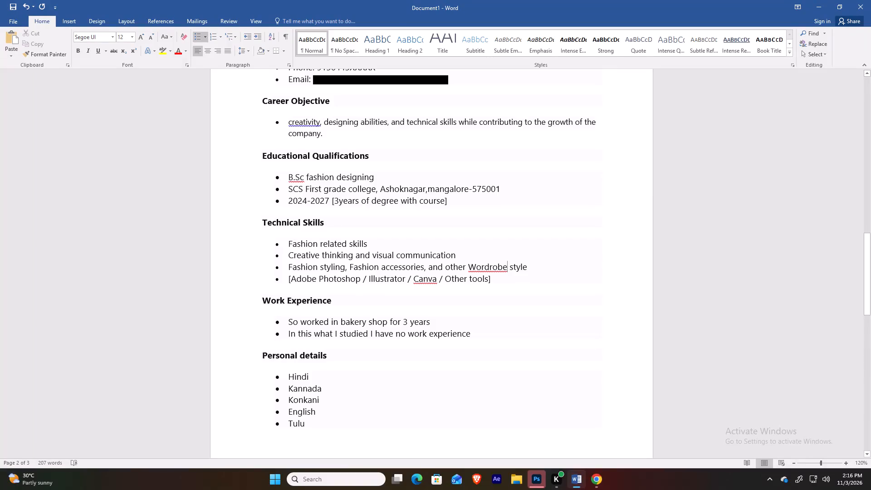
# Insert a space after the first comma in the address line of the CV's Personal Details.
pyautogui.scroll(-6, 424, 285)
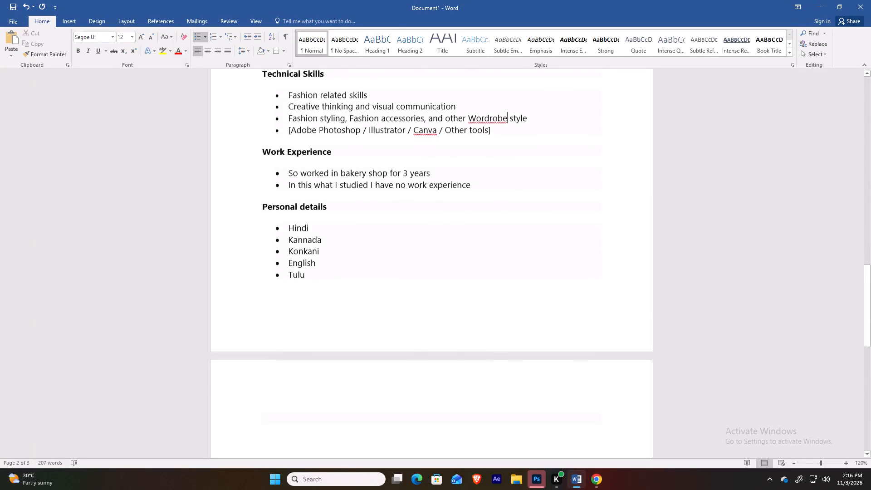
pyautogui.scroll(-2, 414, 289)
pyautogui.scroll(9, 384, 218)
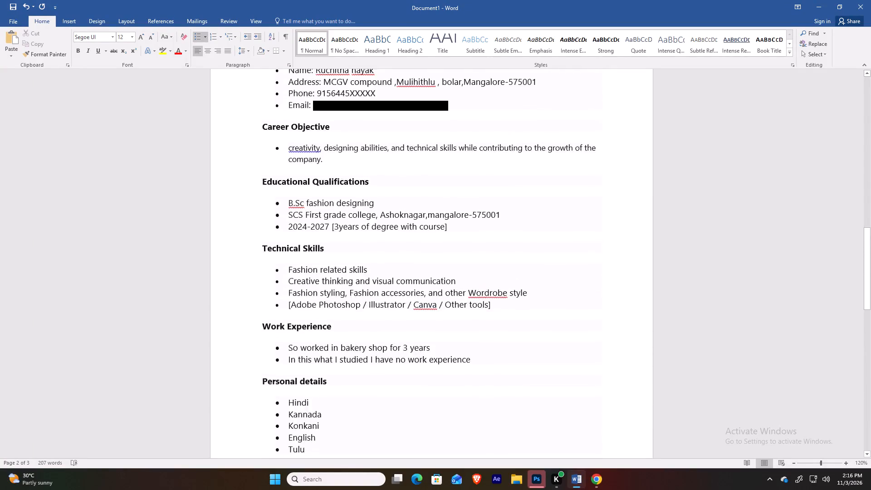
pyautogui.scroll(8, 384, 218)
pyautogui.scroll(-4, 382, 218)
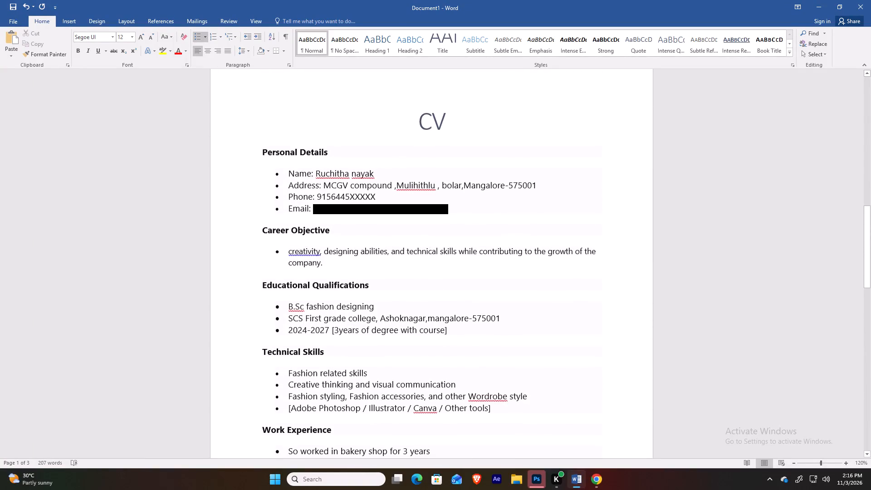
pyautogui.click(393, 186)
pyautogui.click(397, 189)
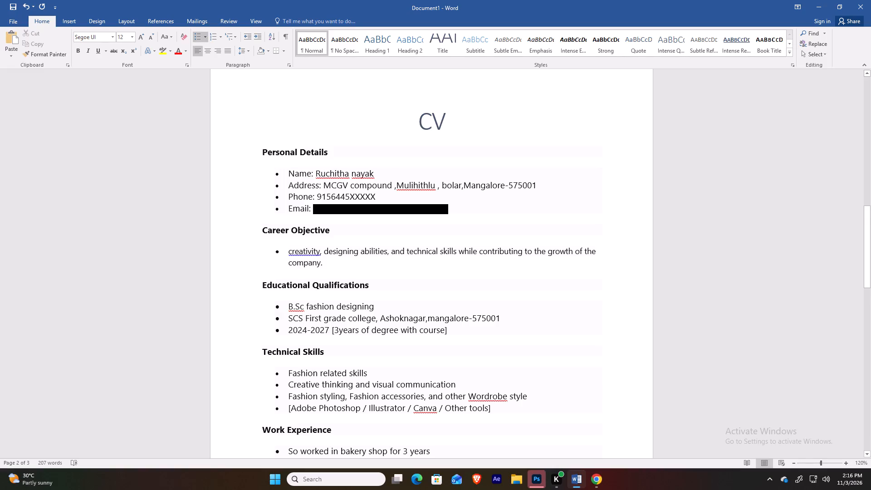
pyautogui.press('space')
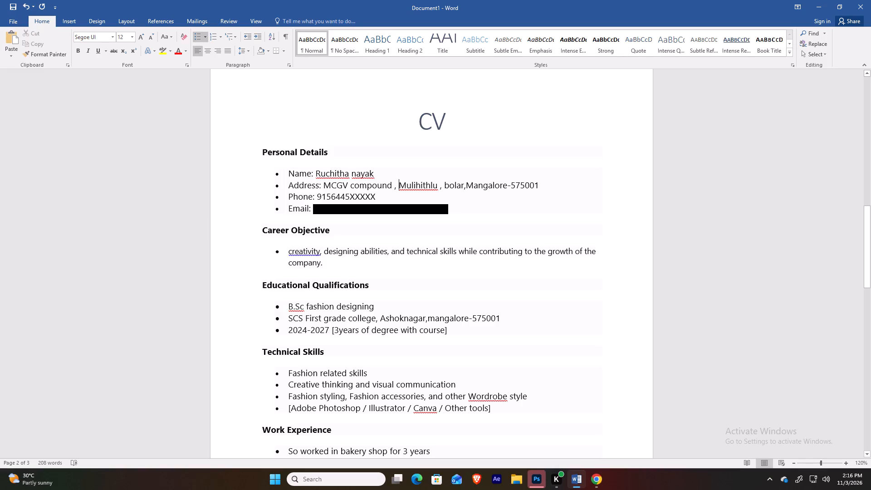
# Review the CV sections and the application letter on the preceding page.
pyautogui.scroll(-3, 322, 220)
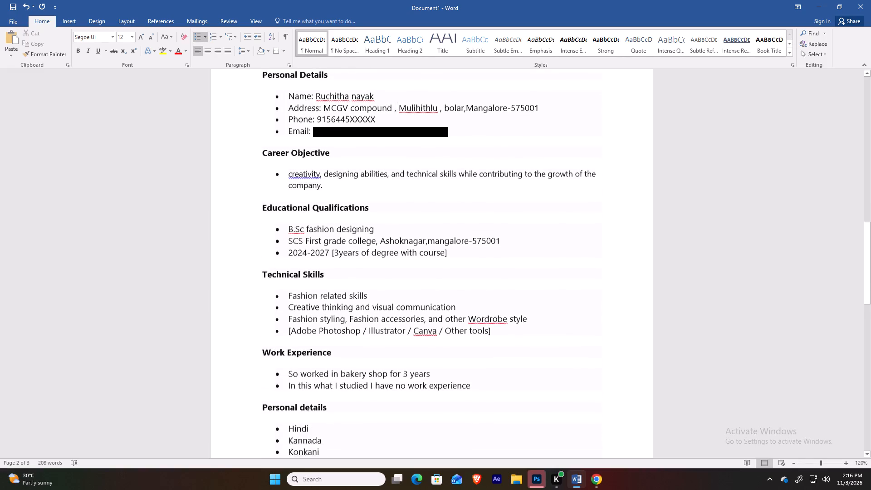
pyautogui.scroll(-3, 320, 219)
pyautogui.scroll(7, 320, 215)
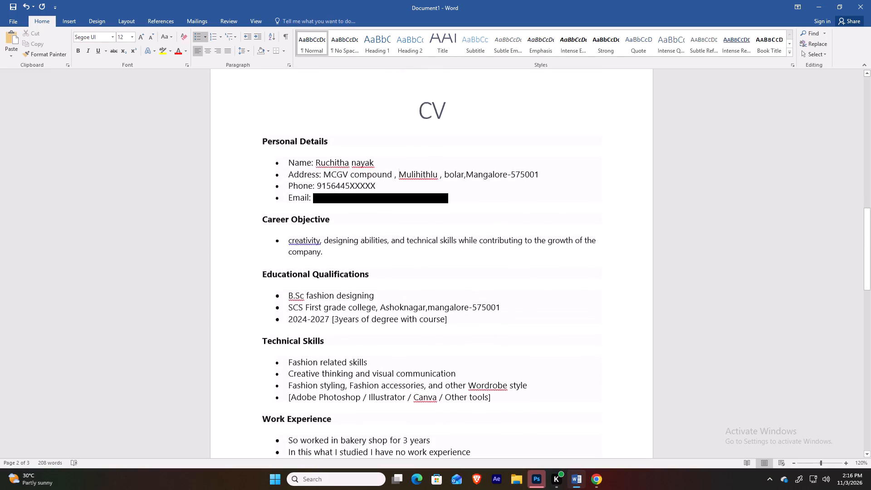
pyautogui.scroll(16, 315, 204)
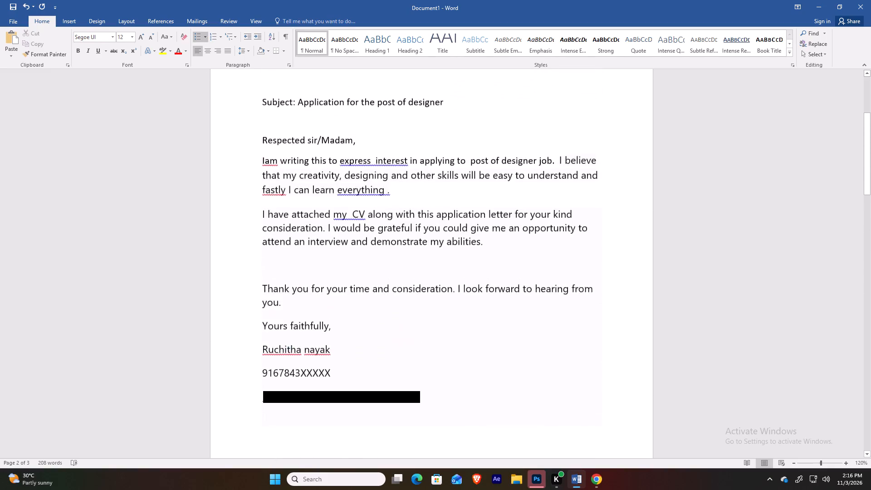
pyautogui.scroll(-12, 313, 201)
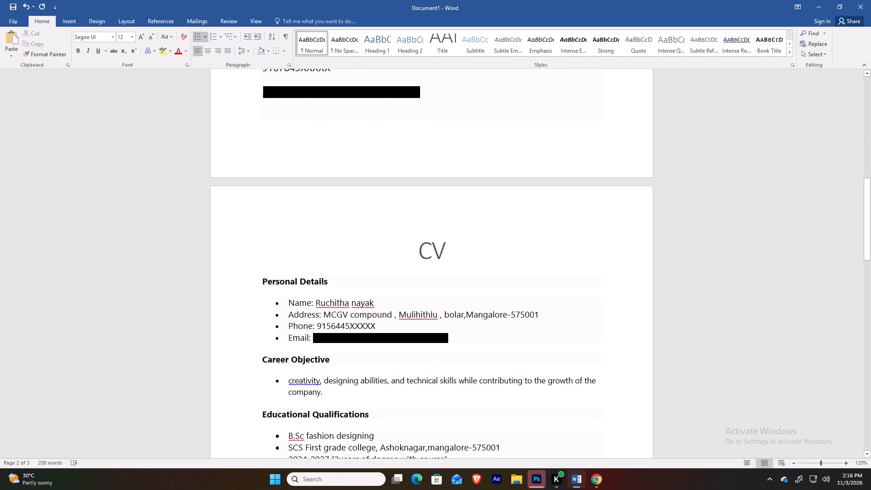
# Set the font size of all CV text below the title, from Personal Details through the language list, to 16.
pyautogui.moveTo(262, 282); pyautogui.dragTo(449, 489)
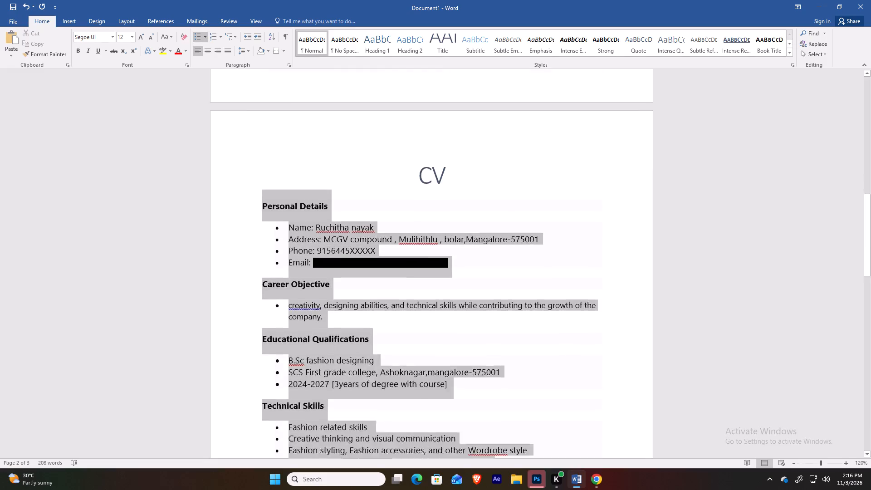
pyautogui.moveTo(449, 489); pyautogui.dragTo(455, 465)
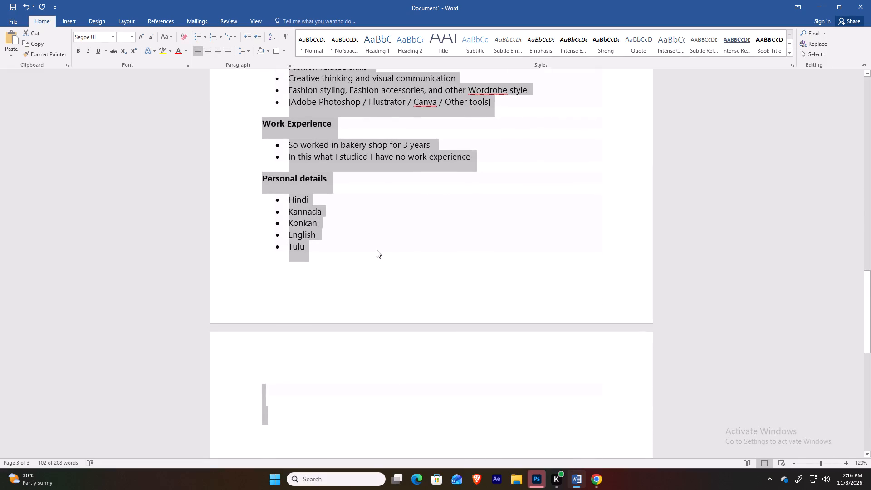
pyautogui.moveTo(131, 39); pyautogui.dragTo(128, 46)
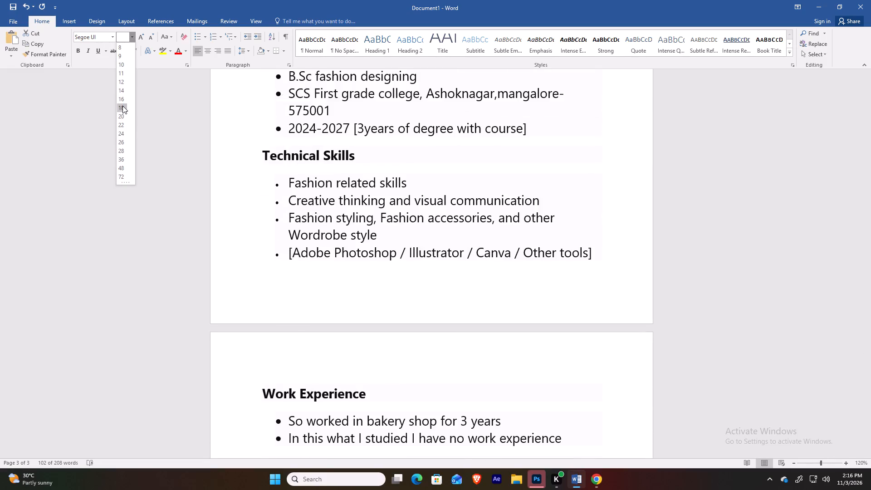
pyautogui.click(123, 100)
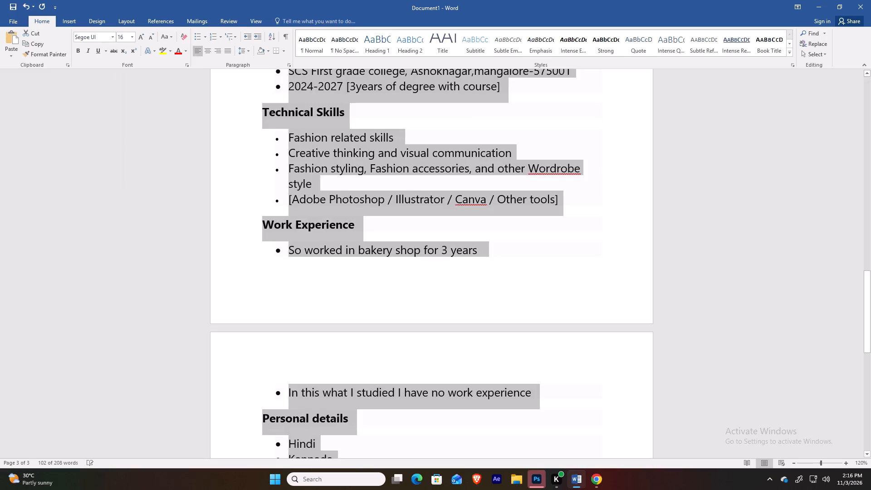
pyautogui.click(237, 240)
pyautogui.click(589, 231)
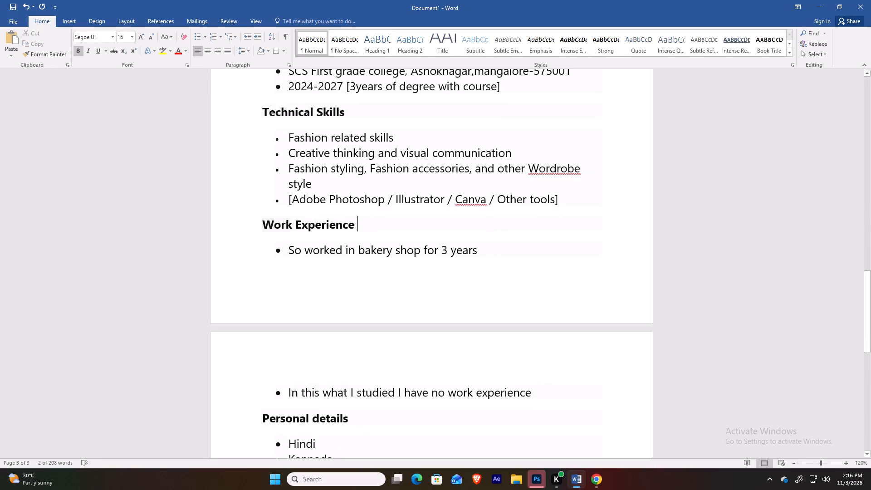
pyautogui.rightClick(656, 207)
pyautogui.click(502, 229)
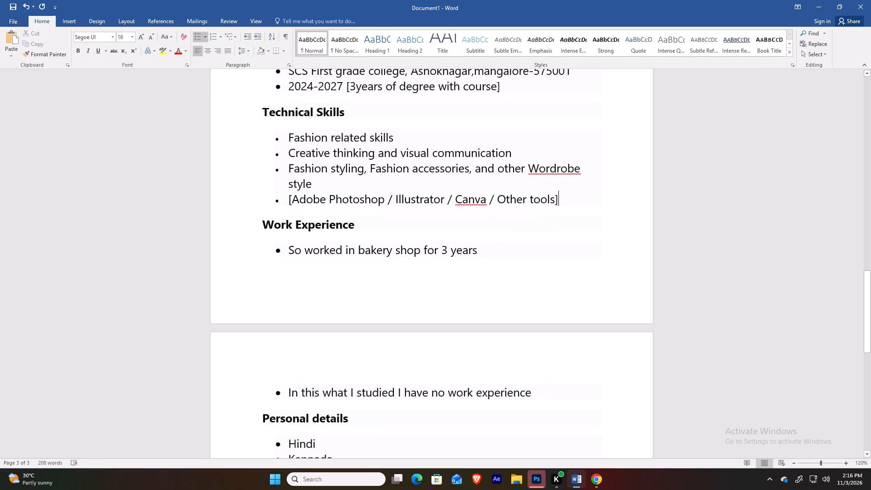
# Compare the CV's text size with the application letter and examine how the CV sections break across pages.
pyautogui.scroll(-3, 502, 229)
pyautogui.scroll(18, 502, 229)
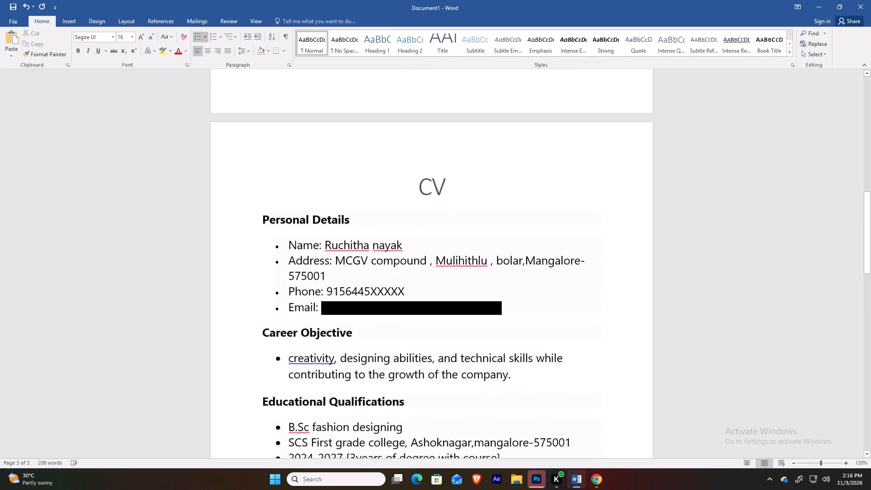
pyautogui.scroll(19, 503, 221)
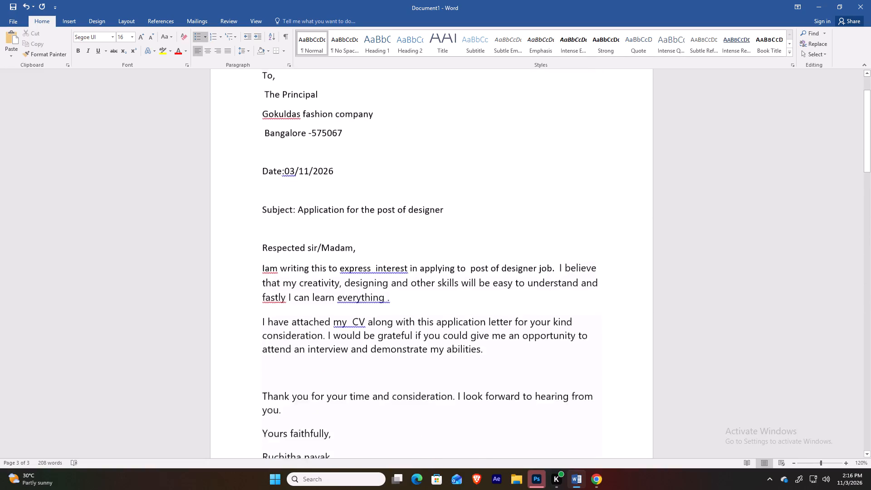
pyautogui.scroll(-10, 372, 156)
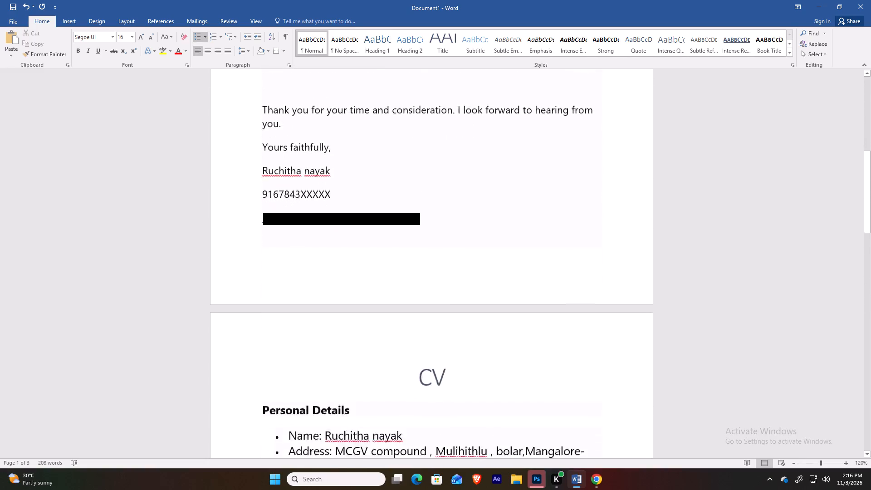
pyautogui.scroll(-20, 369, 151)
pyautogui.scroll(-1, 369, 151)
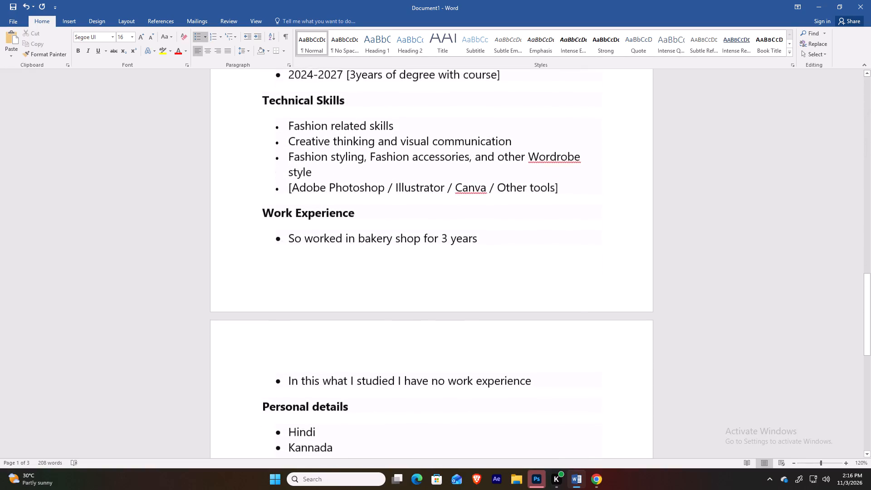
pyautogui.scroll(-15, 363, 151)
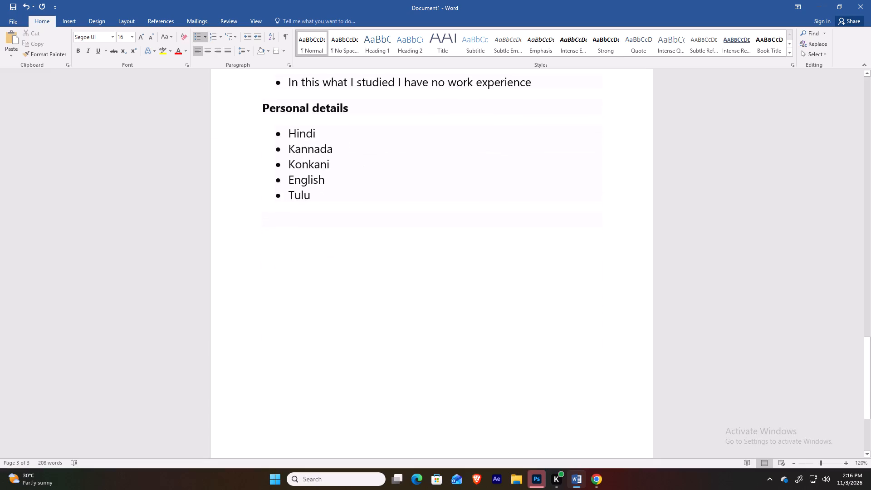
pyautogui.scroll(17, 363, 150)
pyautogui.scroll(-6, 363, 150)
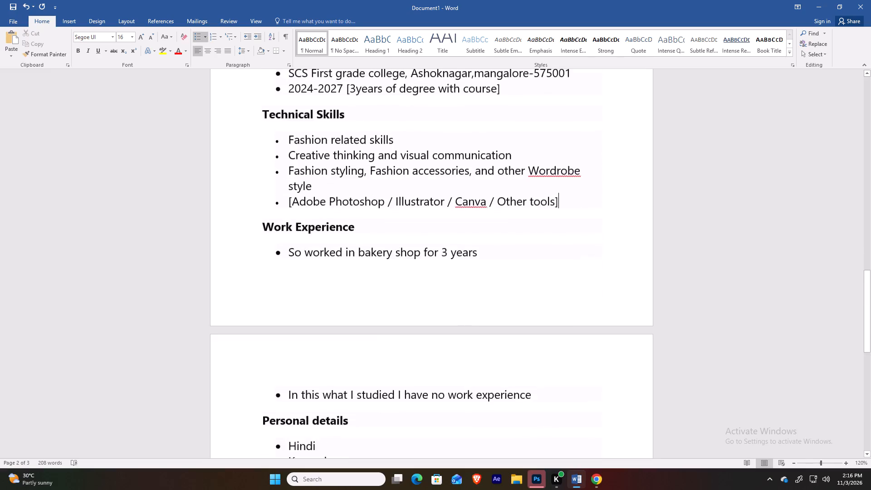
pyautogui.scroll(3, 362, 150)
pyautogui.scroll(6, 299, 209)
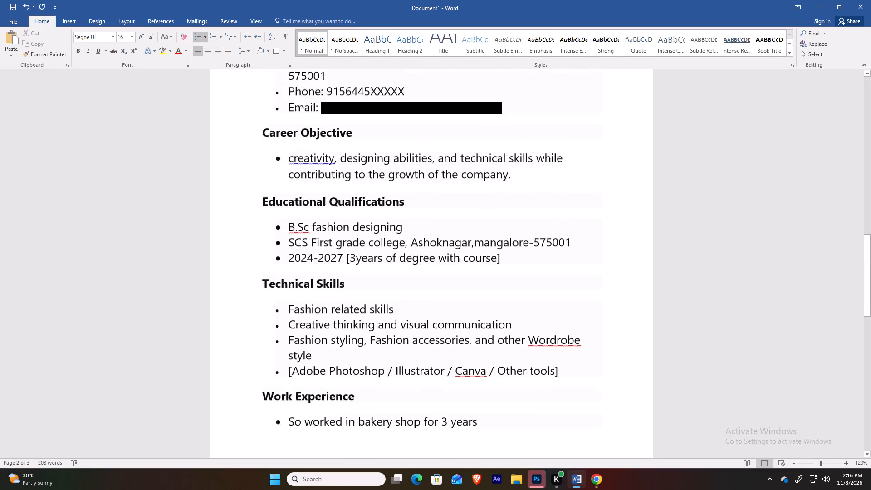
pyautogui.scroll(5, 300, 203)
pyautogui.scroll(-13, 300, 203)
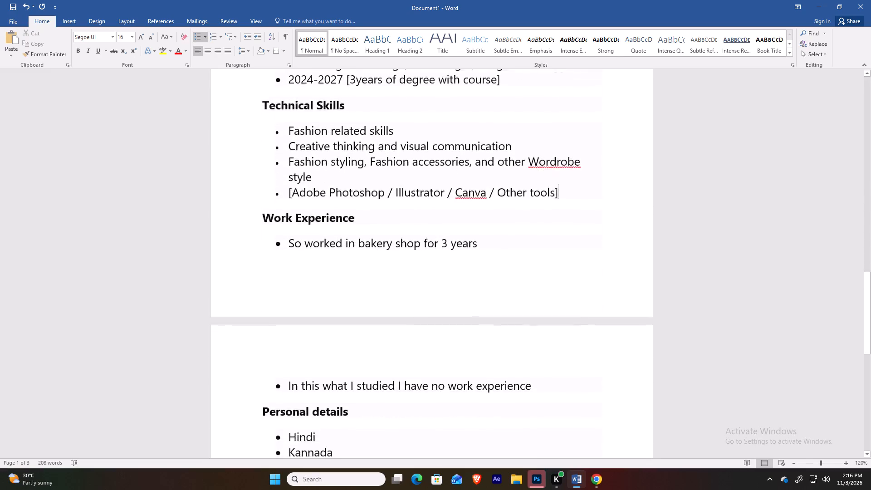
pyautogui.scroll(-5, 303, 232)
pyautogui.scroll(20, 303, 232)
# Set the font size of all CV text below the title, from Personal Details through the language list, to 14.
pyautogui.moveTo(262, 233); pyautogui.dragTo(331, 295)
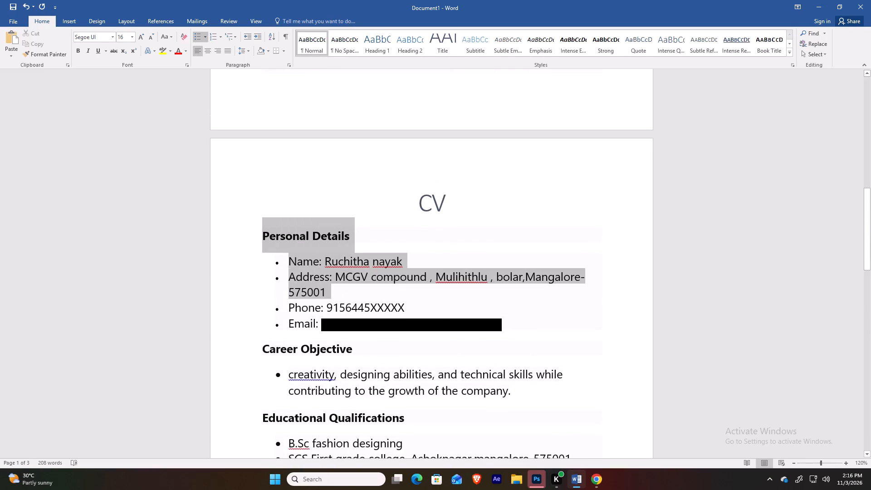
pyautogui.moveTo(331, 295); pyautogui.dragTo(425, 385)
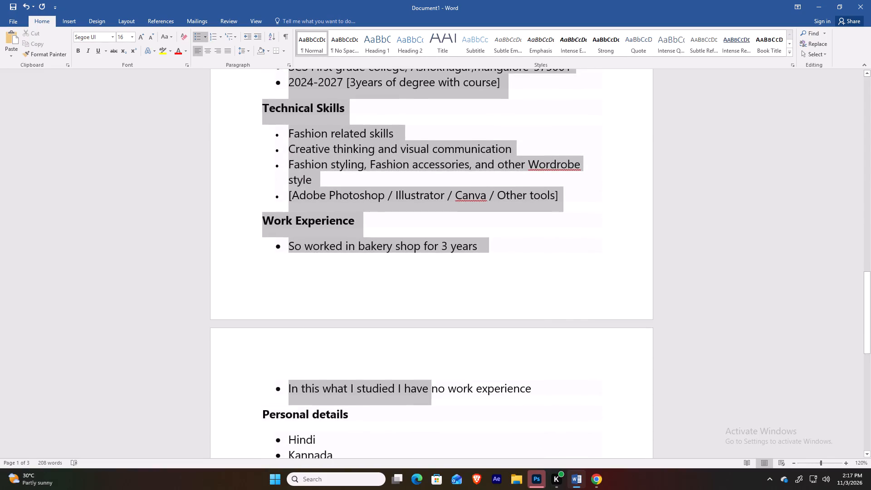
pyautogui.moveTo(425, 385); pyautogui.dragTo(405, 419)
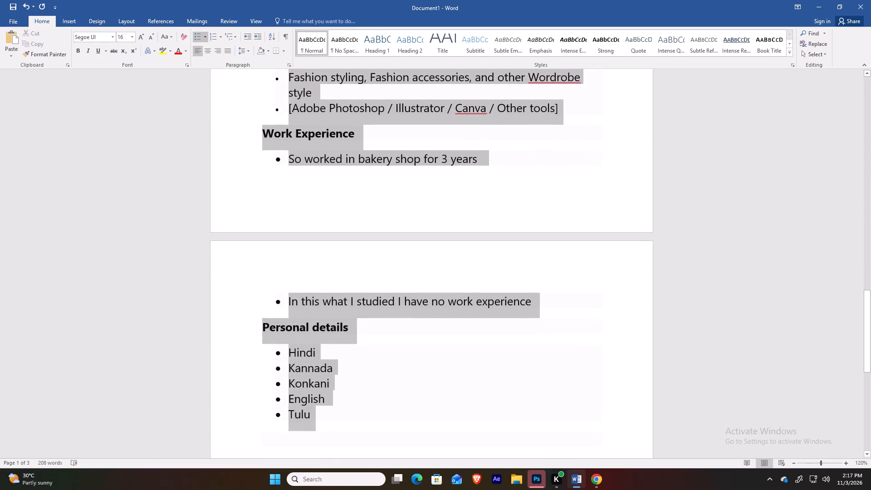
pyautogui.moveTo(405, 419); pyautogui.dragTo(399, 415)
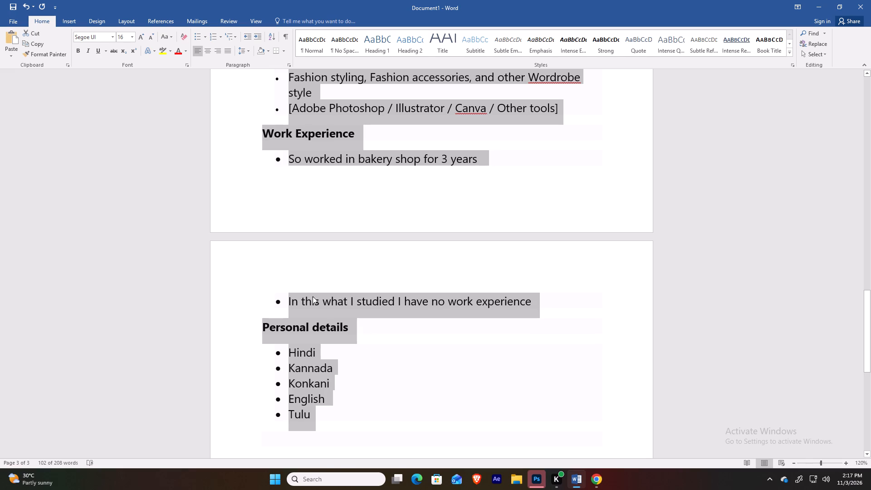
pyautogui.click(133, 37)
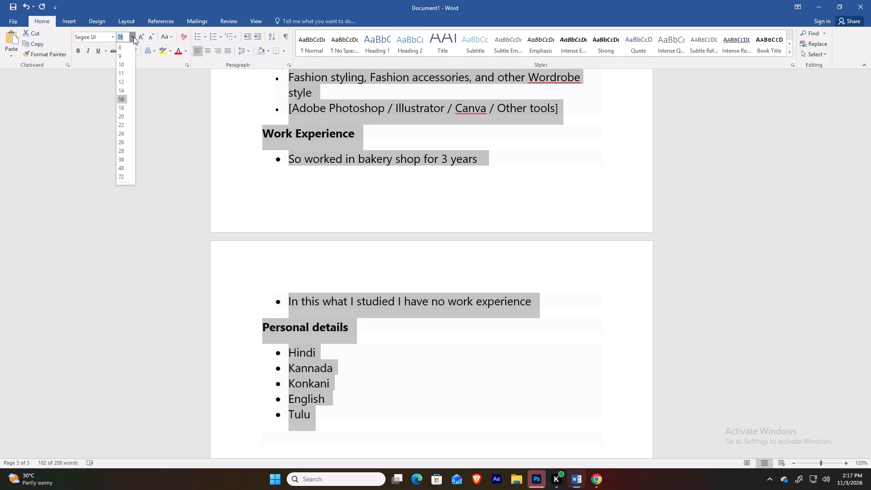
pyautogui.click(126, 91)
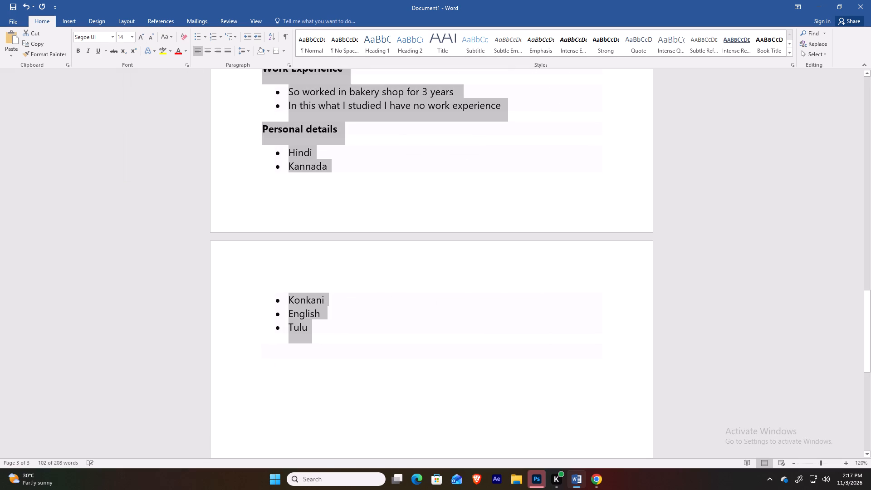
pyautogui.click(357, 208)
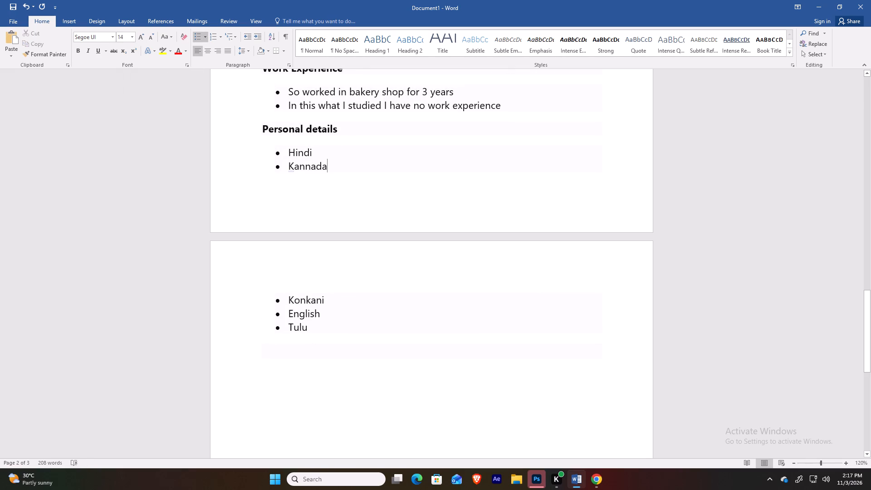
# Check the resized CV's layout, including where the language list breaks across pages.
pyautogui.scroll(14, 396, 184)
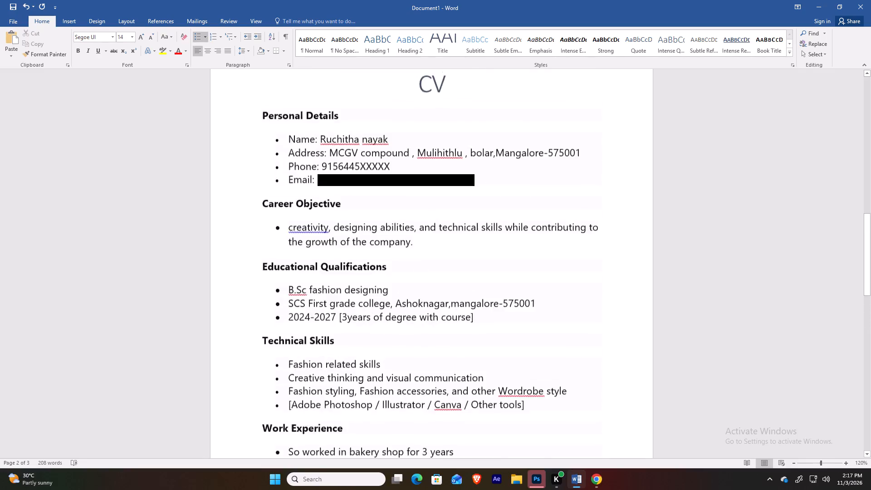
pyautogui.scroll(3, 396, 184)
pyautogui.scroll(-18, 396, 184)
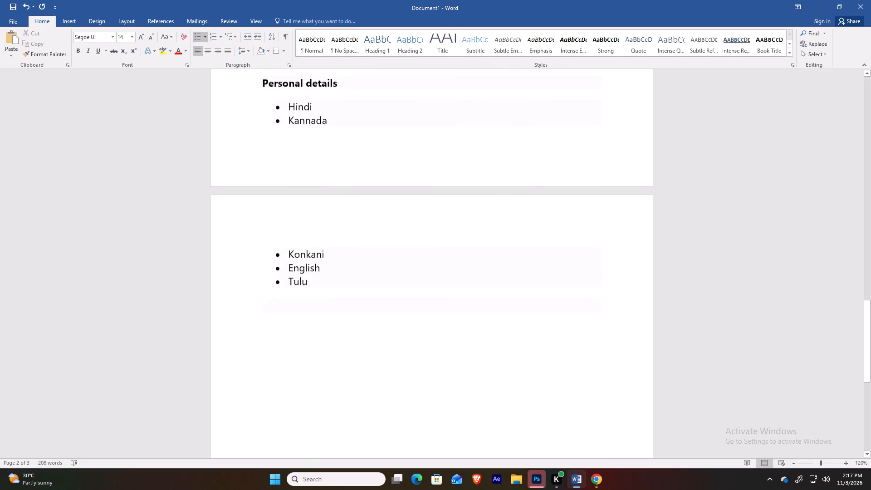
pyautogui.scroll(-3, 399, 240)
pyautogui.scroll(7, 375, 124)
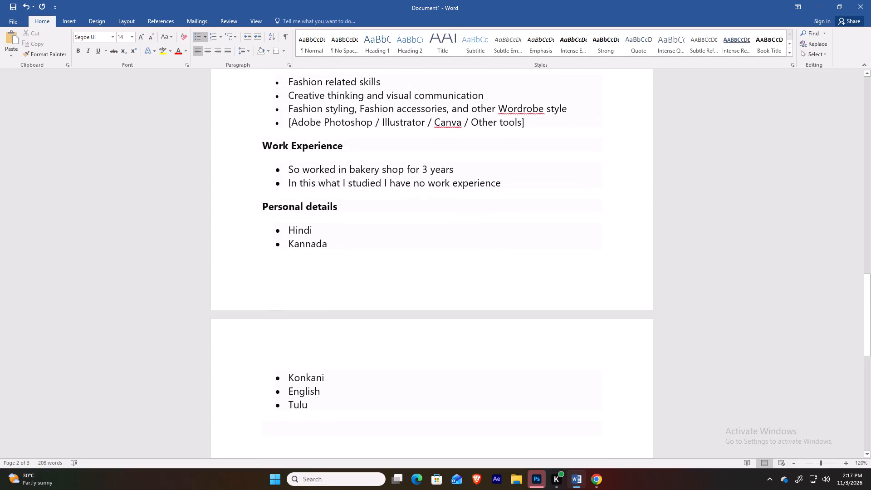
pyautogui.click(271, 231)
pyautogui.scroll(13, 315, 228)
pyautogui.scroll(-6, 318, 230)
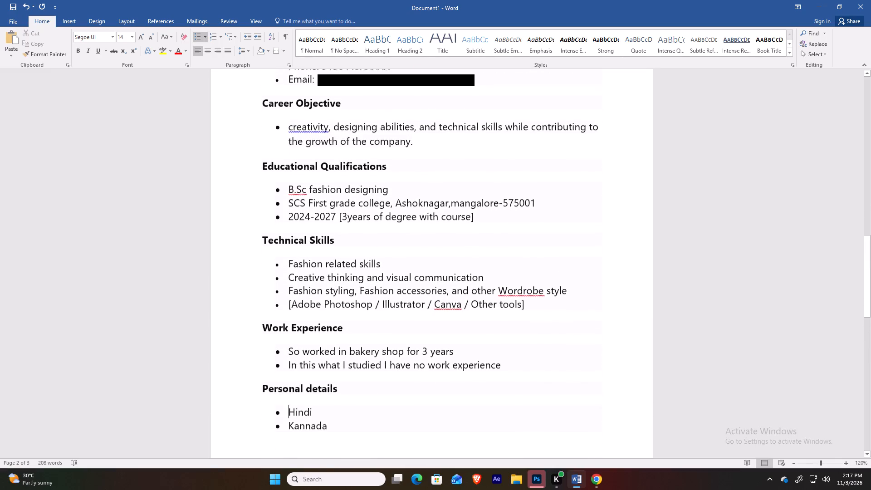
# Delete the text of both Work Experience entries, keeping one empty bullet under the heading.
pyautogui.scroll(-1, 319, 232)
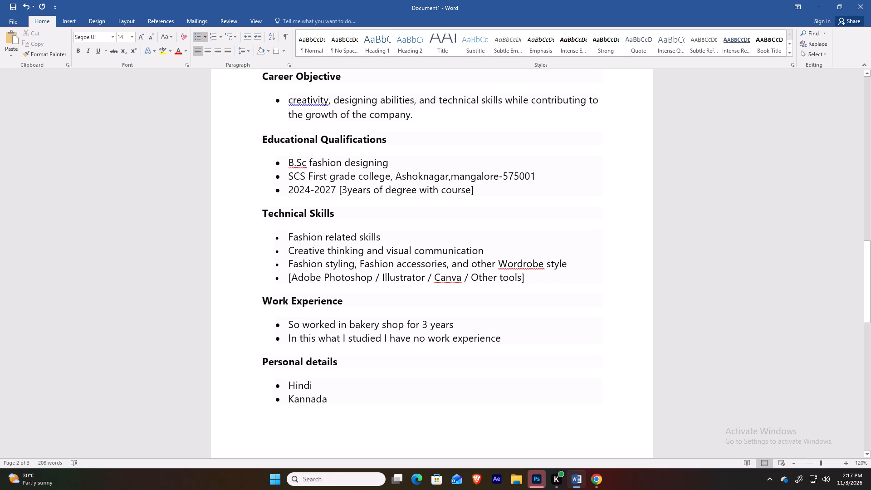
pyautogui.click(509, 343)
pyautogui.press('BackSpace')
pyautogui.press('BackSpace')
pyautogui.press('BackSpace')
pyautogui.press('BackSpace')
pyautogui.press('BackSpace')
pyautogui.press('BackSpace')
pyautogui.press('BackSpace')
pyautogui.press('BackSpace')
pyautogui.press('BackSpace')
pyautogui.press('BackSpace')
pyautogui.press('BackSpace')
pyautogui.press('BackSpace')
pyautogui.press('BackSpace')
pyautogui.press('BackSpace')
pyautogui.press('BackSpace')
pyautogui.press('BackSpace')
pyautogui.press('BackSpace')
pyautogui.press('BackSpace')
pyautogui.press('BackSpace')
pyautogui.press('BackSpace')
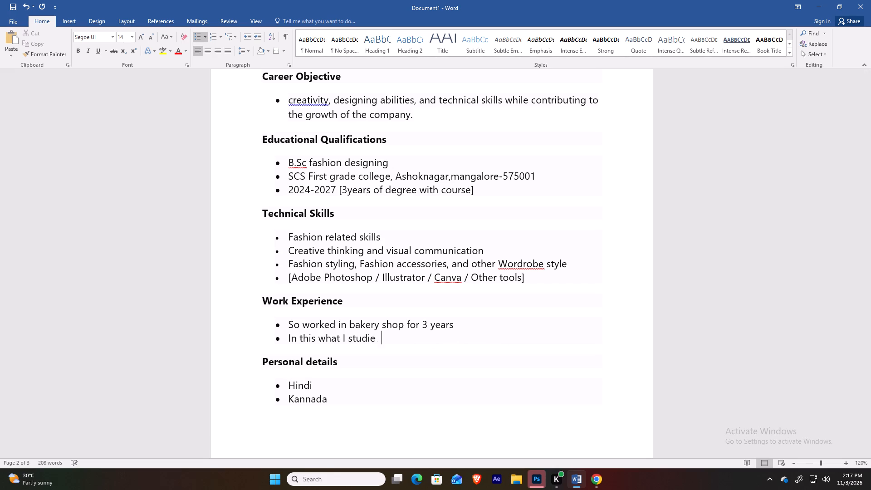
pyautogui.press('BackSpace')
pyautogui.press('BackSpace')
pyautogui.press('BackSpace')
pyautogui.press('BackSpace')
pyautogui.press('BackSpace')
pyautogui.press('BackSpace')
pyautogui.press('BackSpace')
pyautogui.press('BackSpace')
pyautogui.press('BackSpace')
pyautogui.press('BackSpace')
pyautogui.press('BackSpace')
pyautogui.press('BackSpace')
pyautogui.press('BackSpace')
pyautogui.press('BackSpace')
pyautogui.press('BackSpace')
pyautogui.press('BackSpace')
pyautogui.press('BackSpace')
pyautogui.press('BackSpace')
pyautogui.press('BackSpace')
pyautogui.press('BackSpace')
pyautogui.press('BackSpace')
pyautogui.press('BackSpace')
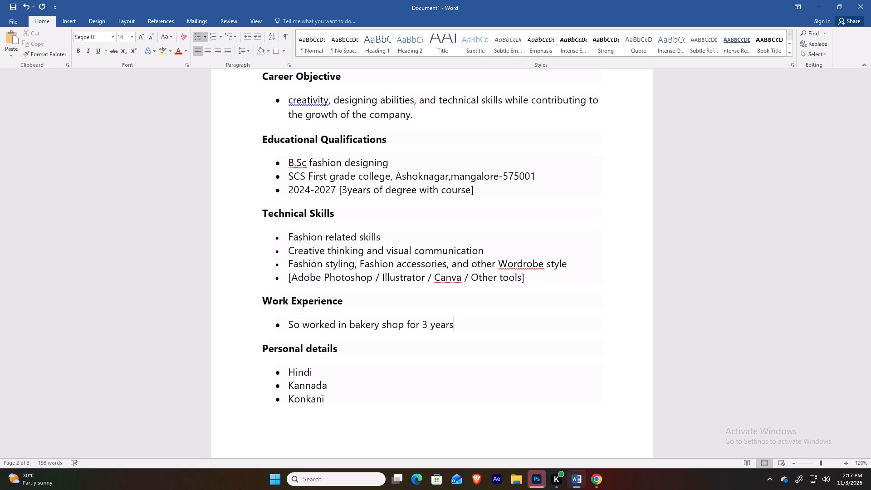
pyautogui.press('BackSpace')
pyautogui.press('BackSpace')
pyautogui.press('BackSpace')
pyautogui.press('BackSpace')
pyautogui.press('BackSpace')
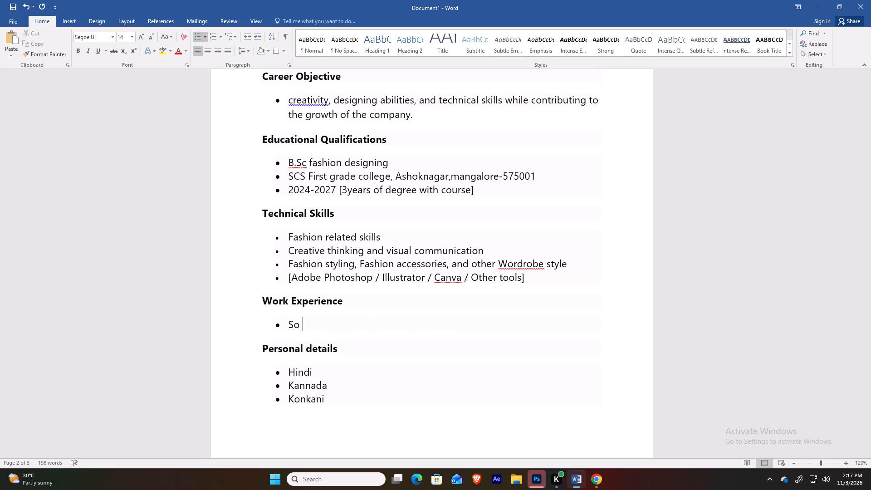
pyautogui.press('BackSpace')
pyautogui.press('BackSpace')
# Enter "Fresher [no work experience]" as the bullet under Work Experience.
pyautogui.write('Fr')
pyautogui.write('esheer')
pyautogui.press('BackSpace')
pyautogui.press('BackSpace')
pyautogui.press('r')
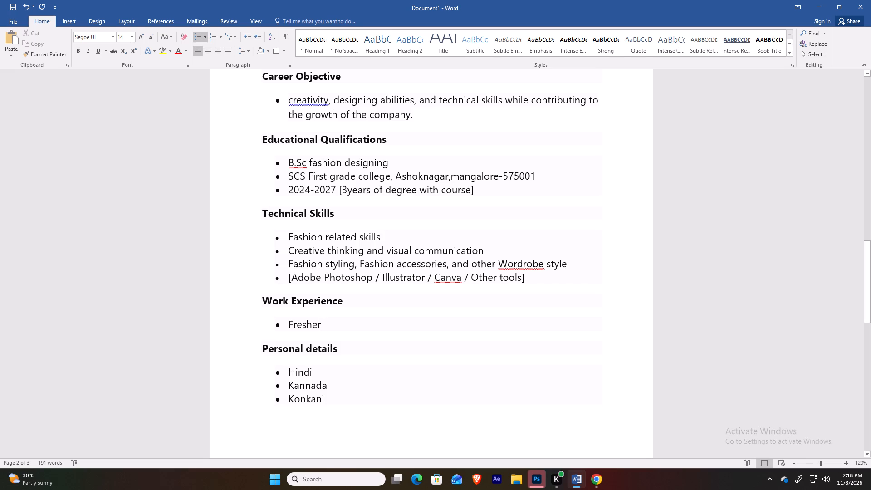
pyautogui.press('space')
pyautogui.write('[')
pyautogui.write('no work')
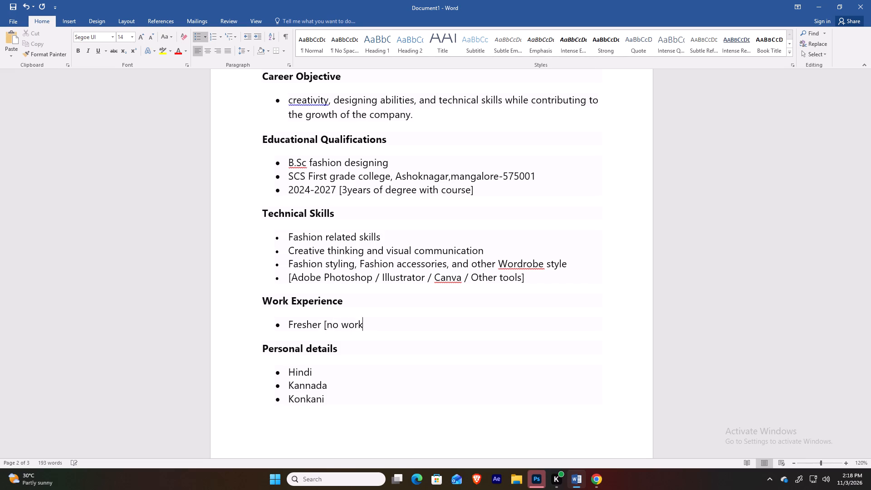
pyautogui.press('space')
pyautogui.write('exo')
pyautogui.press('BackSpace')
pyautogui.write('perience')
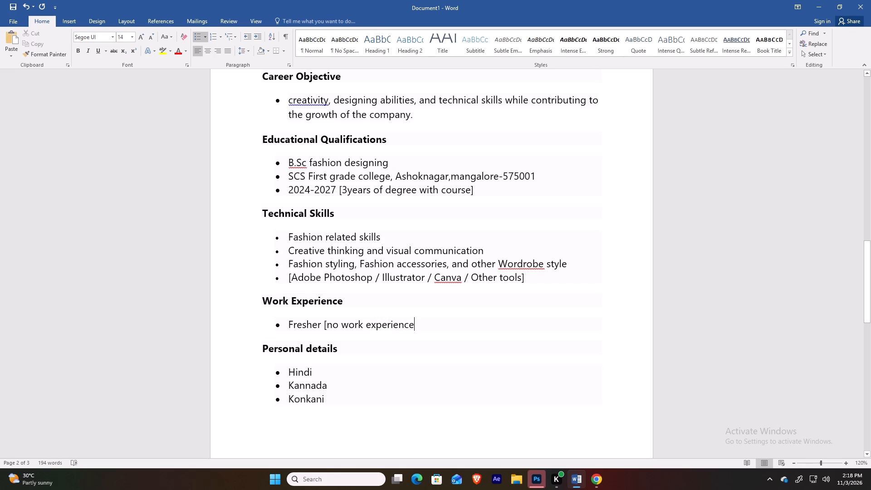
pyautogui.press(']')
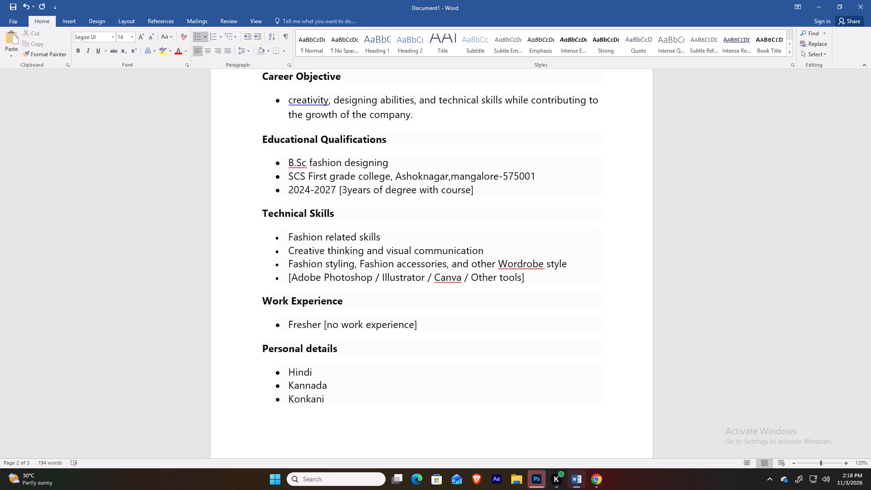
pyautogui.click(600, 477)
pyautogui.click(593, 481)
pyautogui.click(592, 477)
pyautogui.scroll(-1, 457, 317)
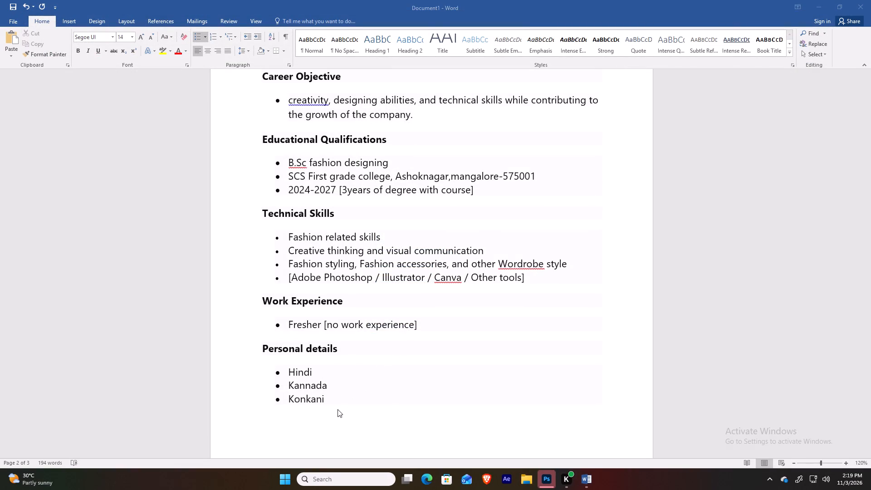
# Return to the Word document and review the CV's sections from Personal Details through the language list.
pyautogui.click(339, 404)
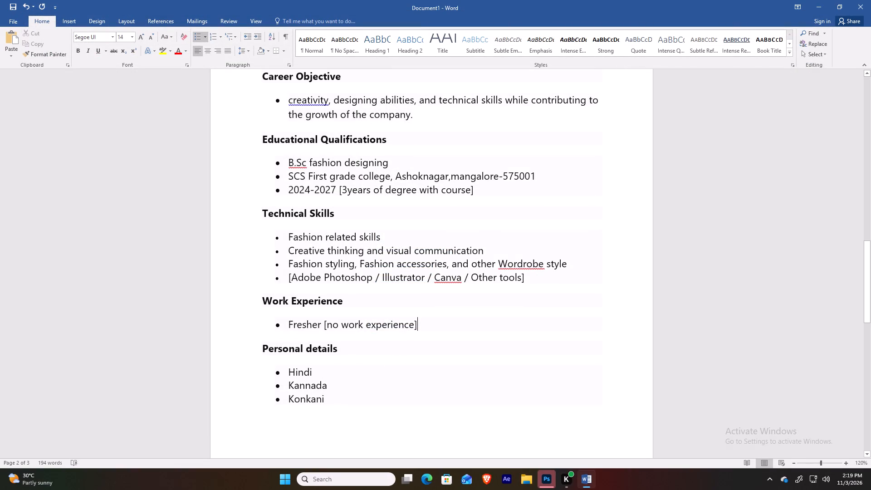
pyautogui.scroll(-3, 343, 363)
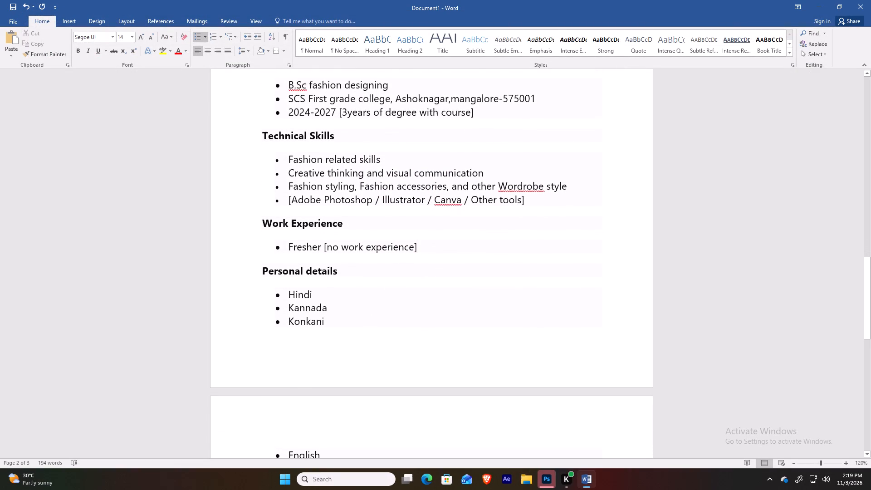
pyautogui.scroll(12, 343, 363)
pyautogui.scroll(-3, 343, 361)
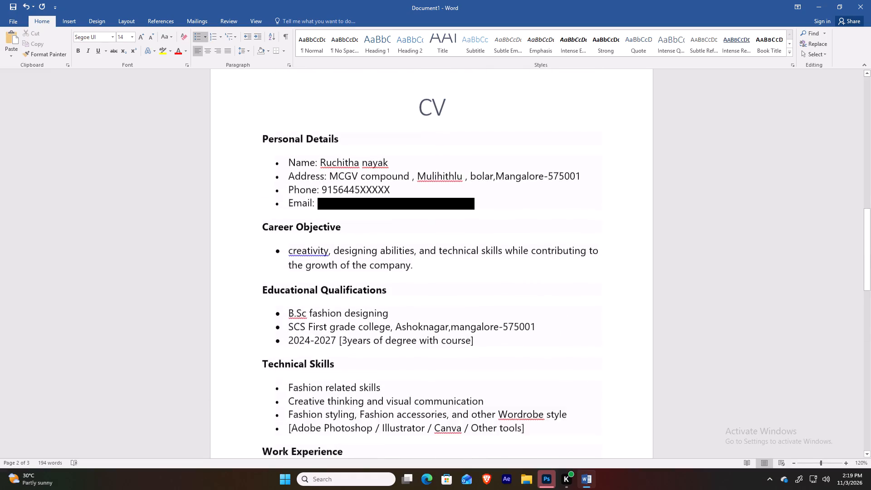
pyautogui.scroll(-6, 343, 361)
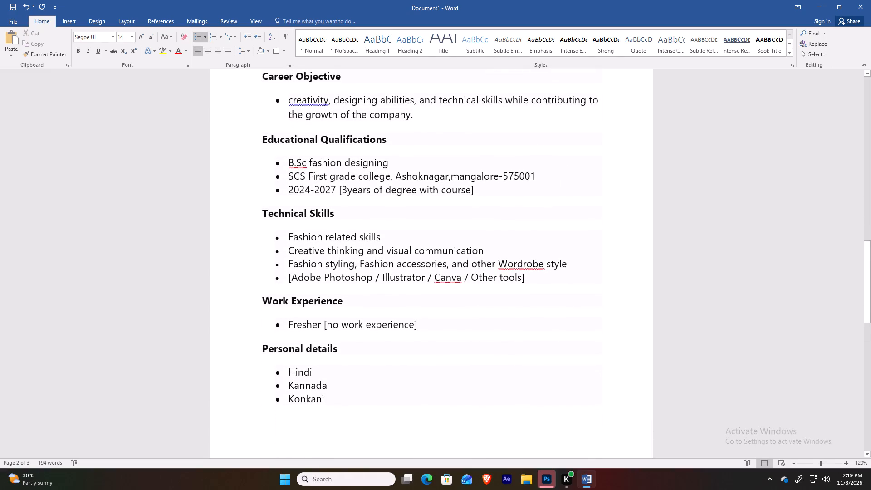
pyautogui.scroll(6, 351, 294)
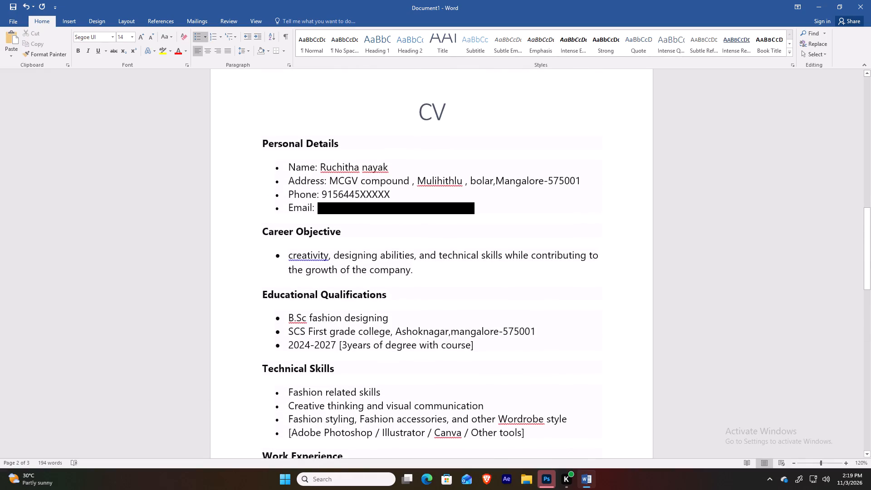
pyautogui.click(398, 169)
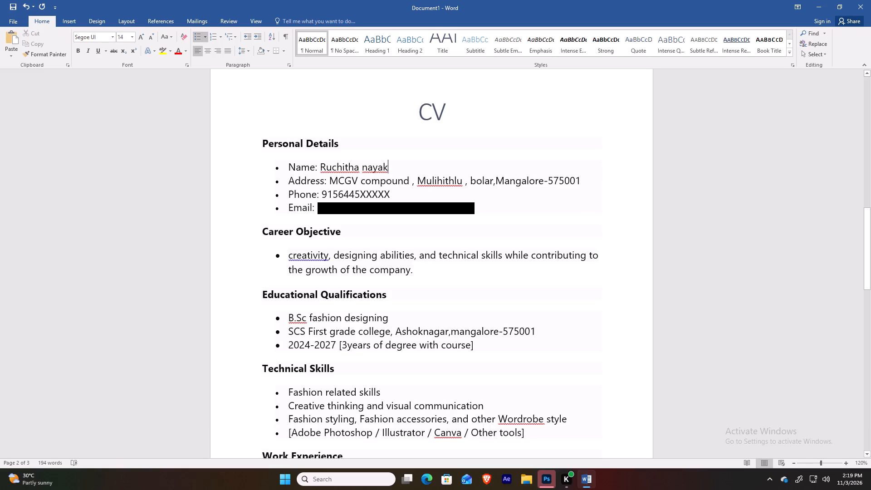
pyautogui.scroll(4, 338, 239)
pyautogui.scroll(-11, 340, 226)
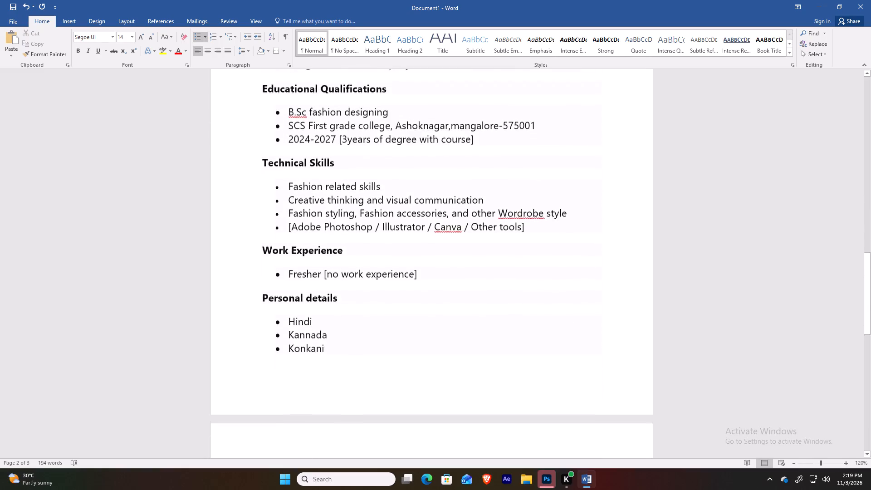
# Delete the "Personal details" heading above the language list, joining the languages to the Work Experience bullets.
pyautogui.scroll(-6, 338, 235)
pyautogui.click(340, 168)
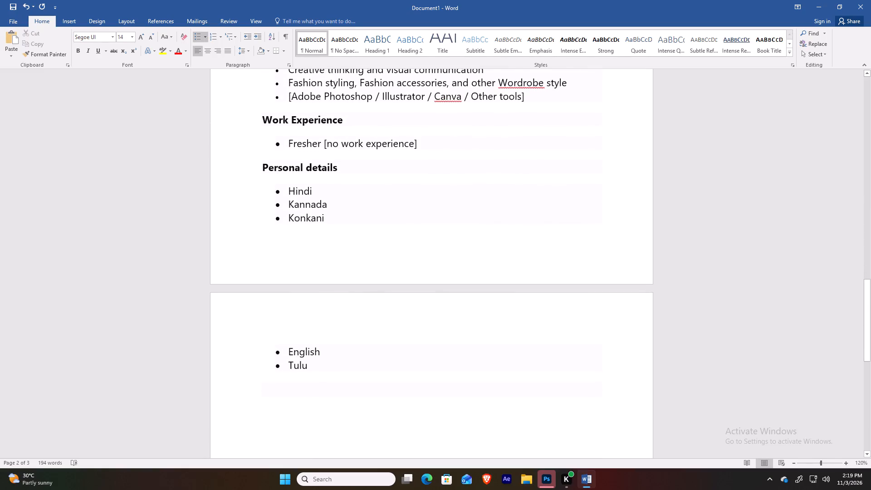
pyautogui.press('BackSpace')
pyautogui.press('BackSpace')
pyautogui.press('BackSpace')
pyautogui.press('BackSpace')
pyautogui.press('BackSpace')
pyautogui.press('BackSpace')
pyautogui.press('BackSpace')
pyautogui.press('BackSpace')
pyautogui.press('BackSpace')
pyautogui.press('BackSpace')
pyautogui.press('BackSpace')
pyautogui.press('BackSpace')
pyautogui.press('BackSpace')
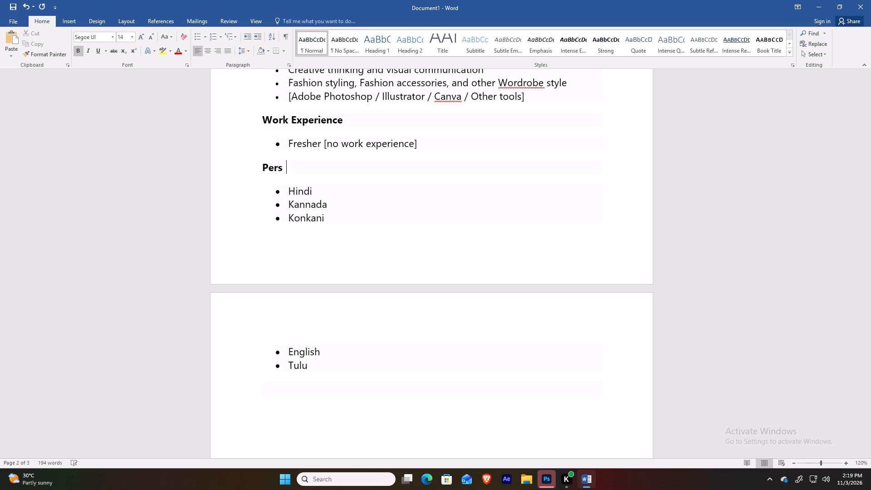
pyautogui.press('BackSpace')
pyautogui.press('BackSpace')
pyautogui.press('BackSpace')
pyautogui.press('BackSpace')
pyautogui.press('BackSpace')
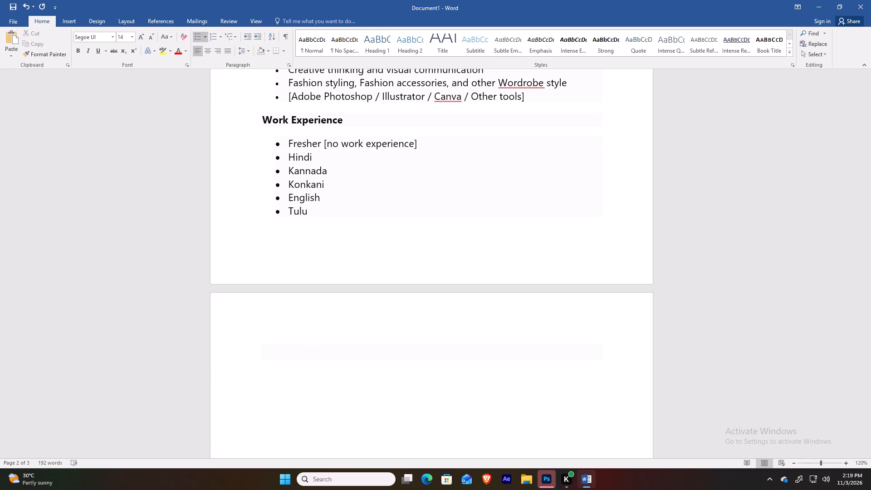
# Insert blank lines below the Fresher bullet and add an unbulleted "Known language" line directly above Hindi.
pyautogui.press('Return')
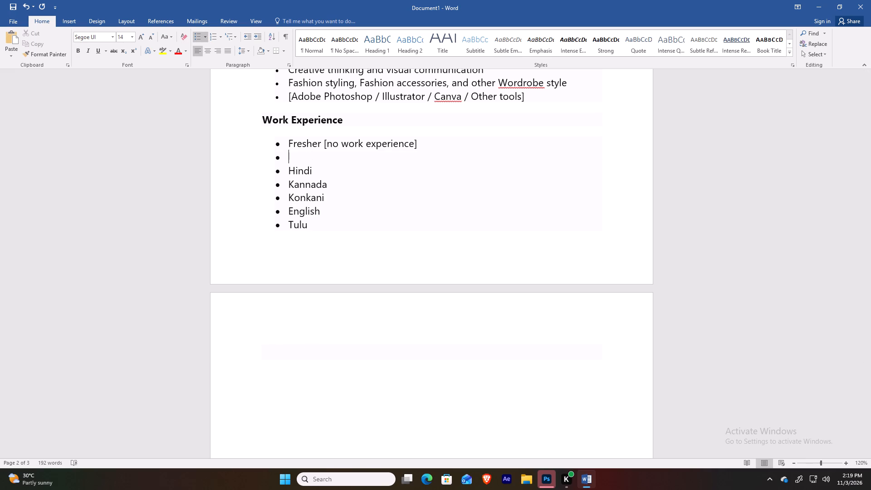
pyautogui.press('BackSpace')
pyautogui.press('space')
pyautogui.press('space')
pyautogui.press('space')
pyautogui.press('Return')
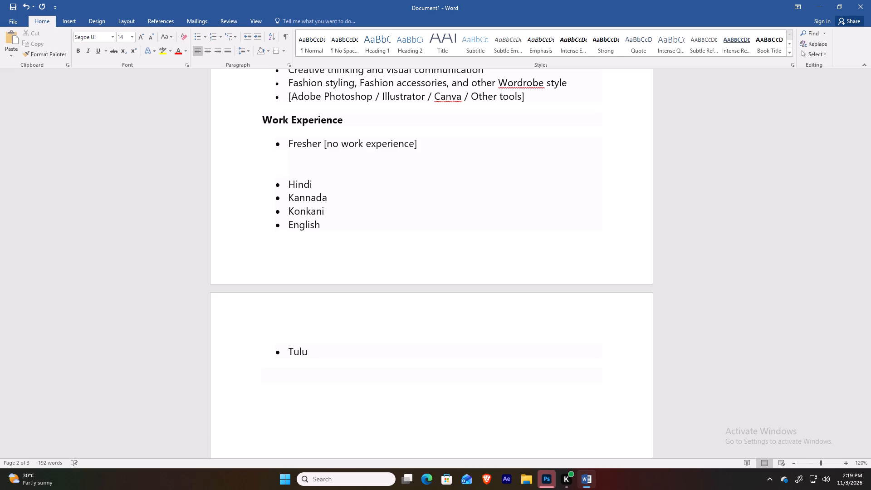
pyautogui.press('BackSpace')
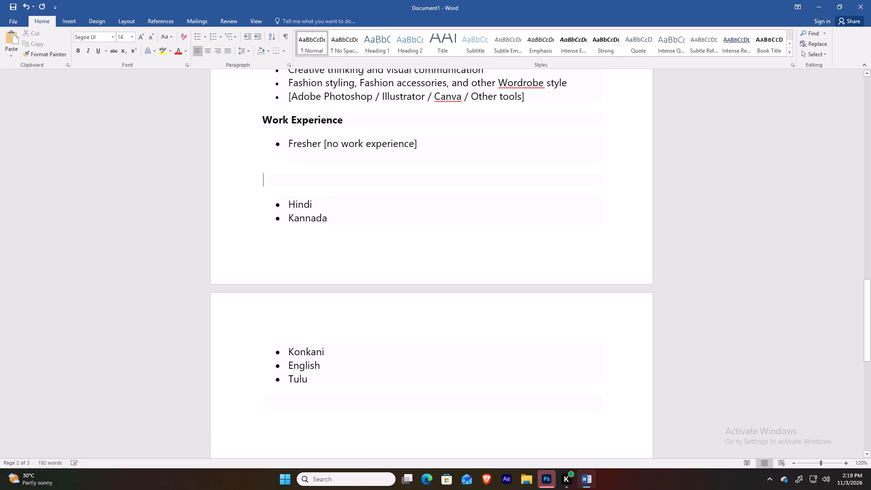
pyautogui.press('BackSpace')
pyautogui.press('Return')
pyautogui.press('\\')
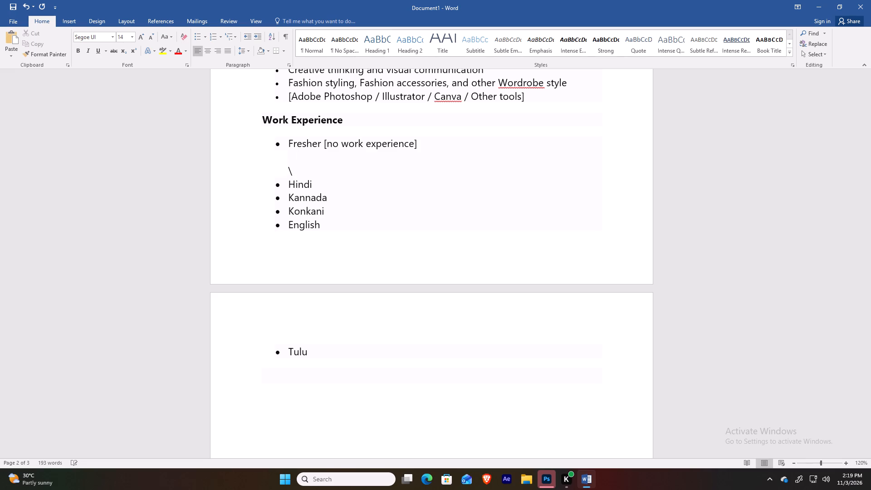
pyautogui.press('BackSpace')
pyautogui.press('Return')
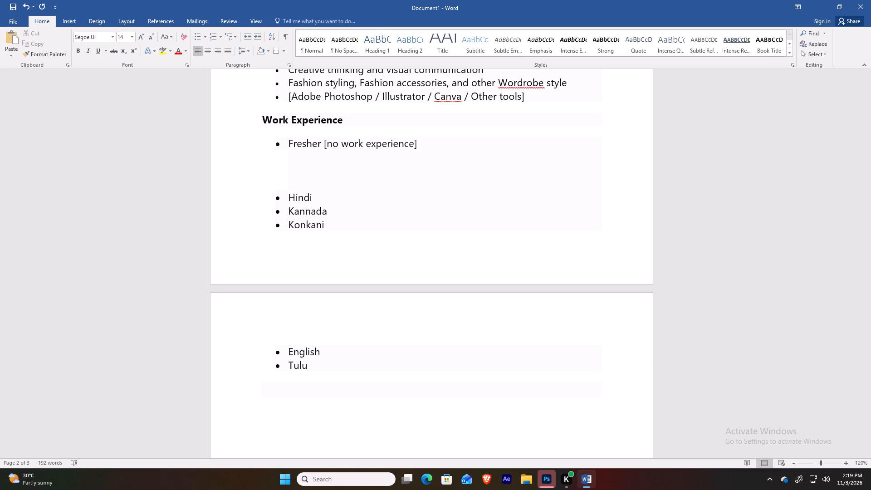
pyautogui.click(274, 184)
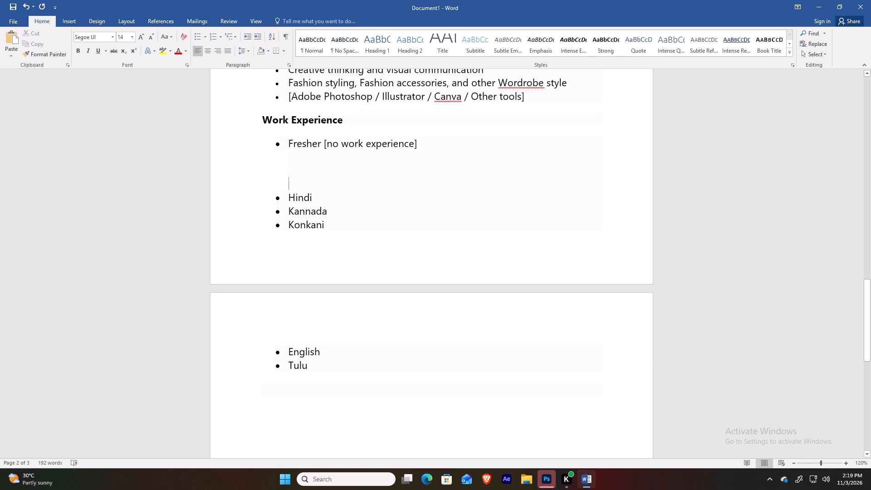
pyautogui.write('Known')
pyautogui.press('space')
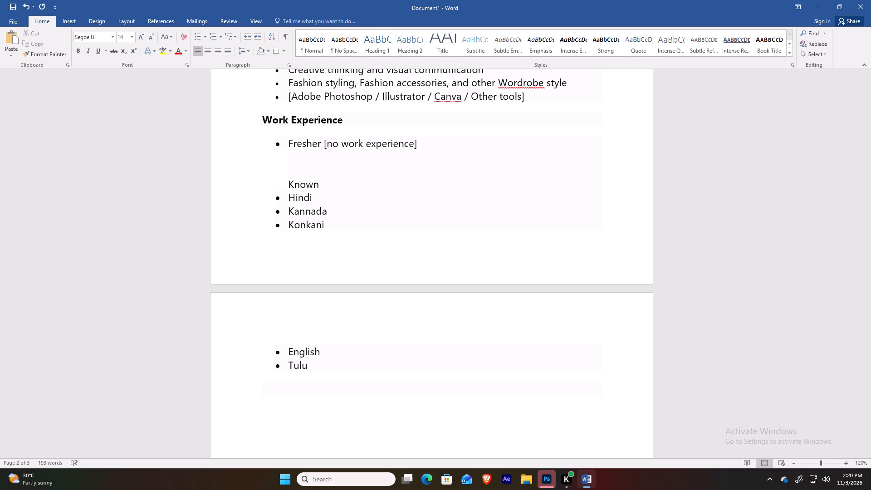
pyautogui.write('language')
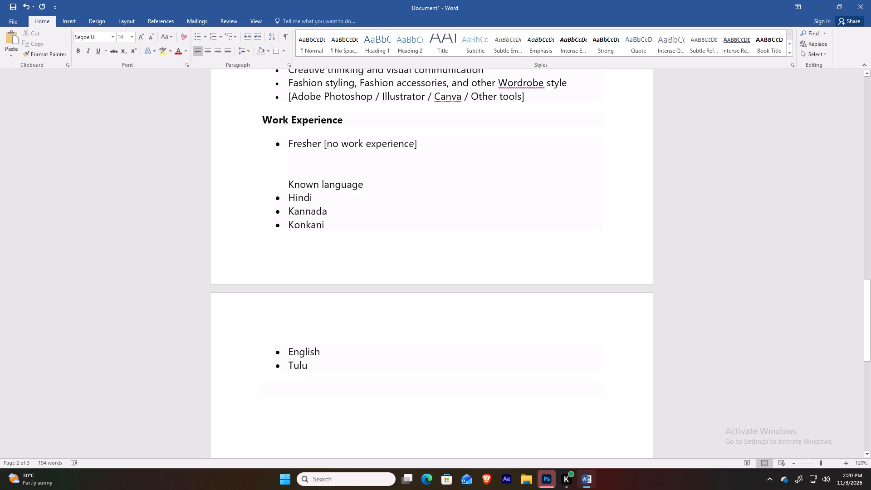
# Make the "Known language" line bold and remove its indent so it aligns with the Work Experience heading.
pyautogui.moveTo(288, 186); pyautogui.dragTo(357, 183)
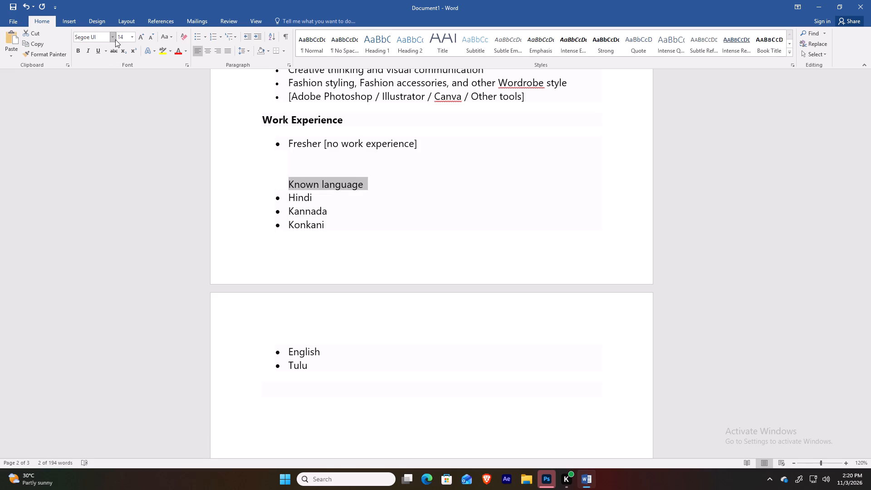
pyautogui.click(76, 54)
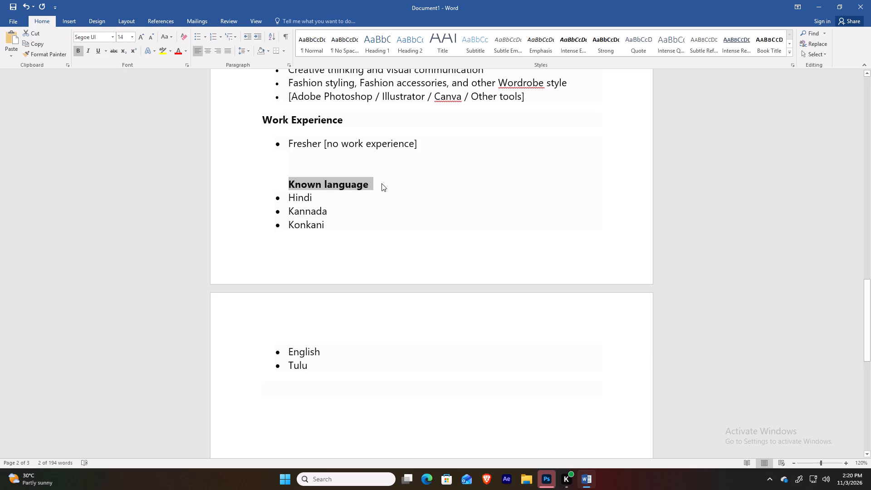
pyautogui.click(289, 184)
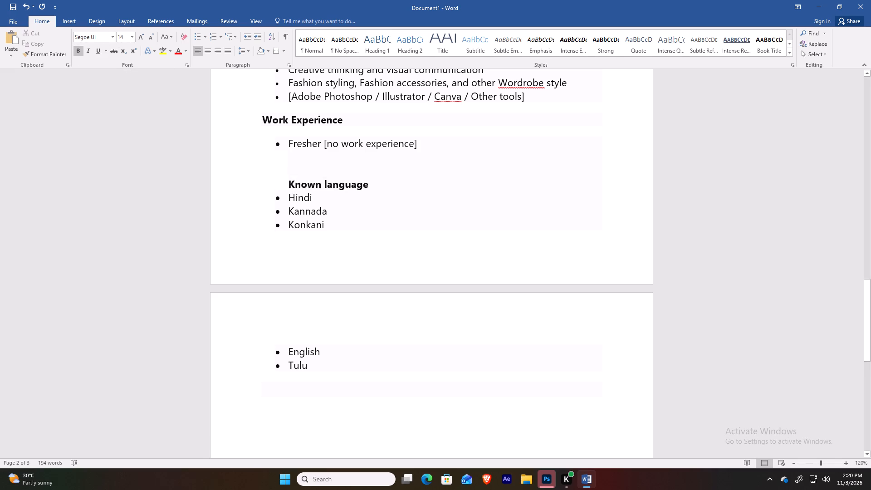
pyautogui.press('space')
pyautogui.press('BackSpace')
pyautogui.press('BackSpace')
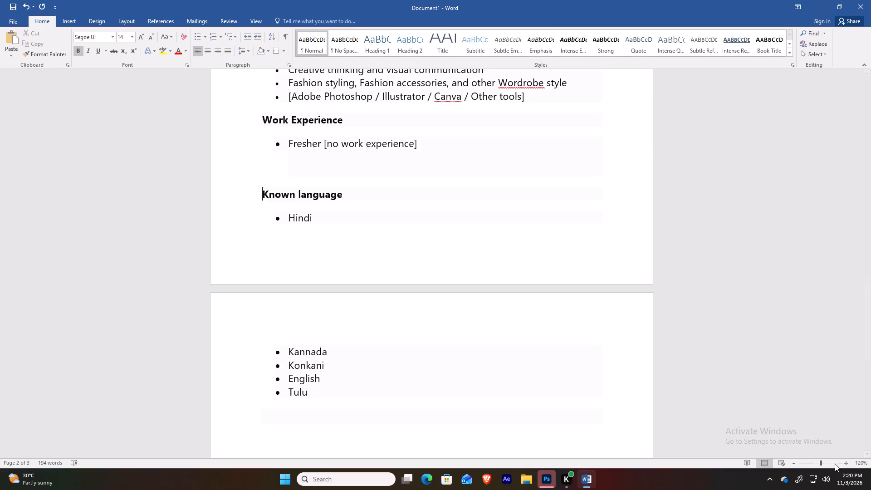
# Delete the blank lines between the Fresher bullet and the Known language heading, along with the bullet's closing bracket.
pyautogui.click(817, 463)
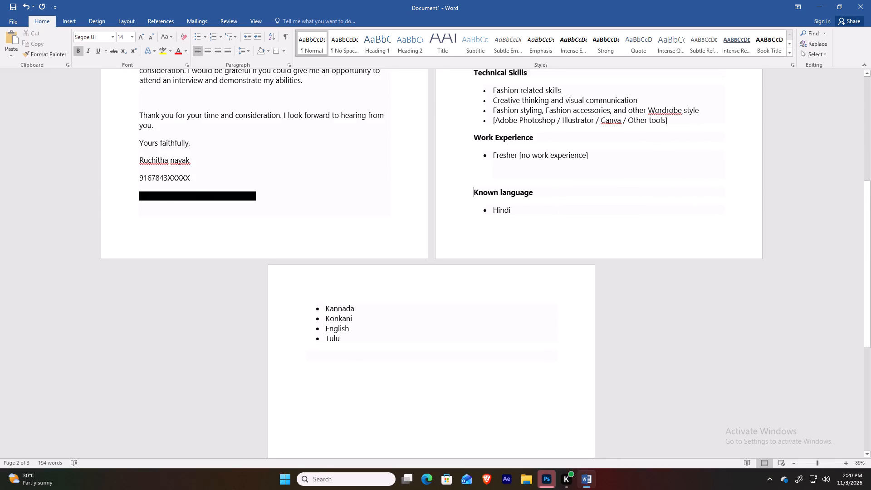
pyautogui.click(482, 180)
pyautogui.press('BackSpace')
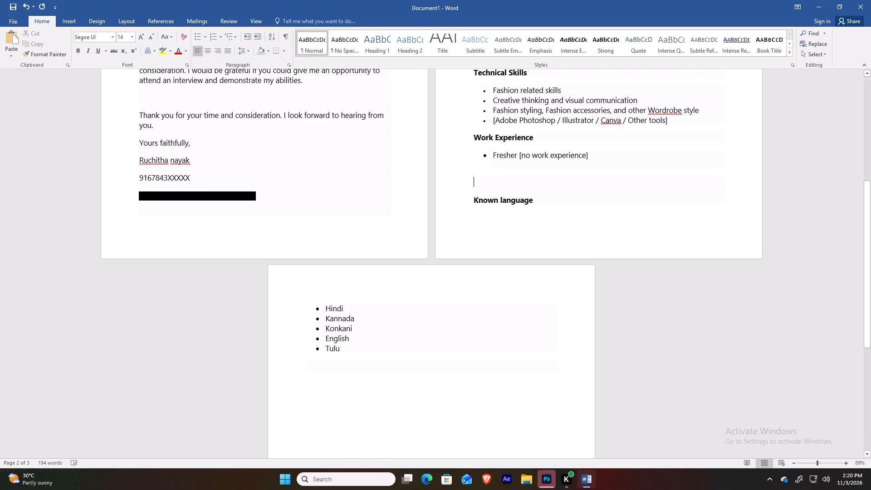
pyautogui.press('BackSpace')
pyautogui.press('\\')
pyautogui.press('BackSpace')
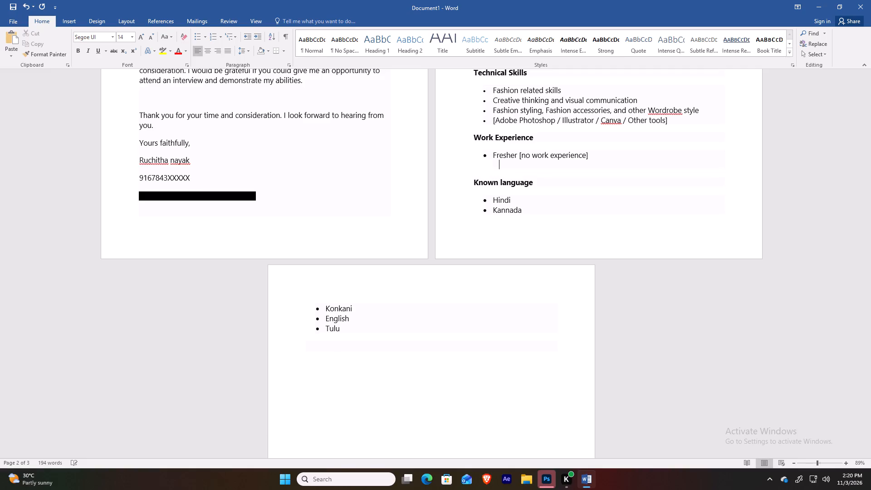
pyautogui.press('BackSpace')
pyautogui.press('BackSpace')
pyautogui.press('BackSpace')
pyautogui.press('BackSpace')
pyautogui.press('BackSpace')
pyautogui.press('BackSpace')
pyautogui.press('BackSpace')
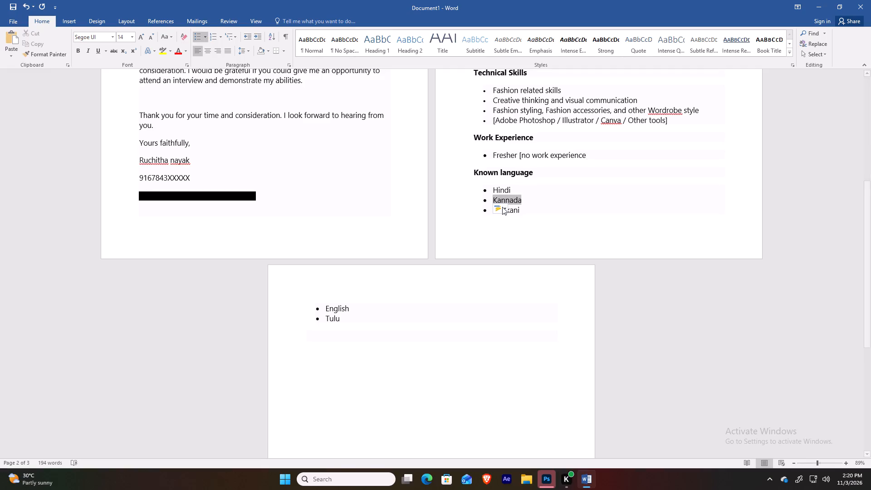
# Review the application letter and CV from their beginnings through the end of the language list.
pyautogui.scroll(12, 502, 207)
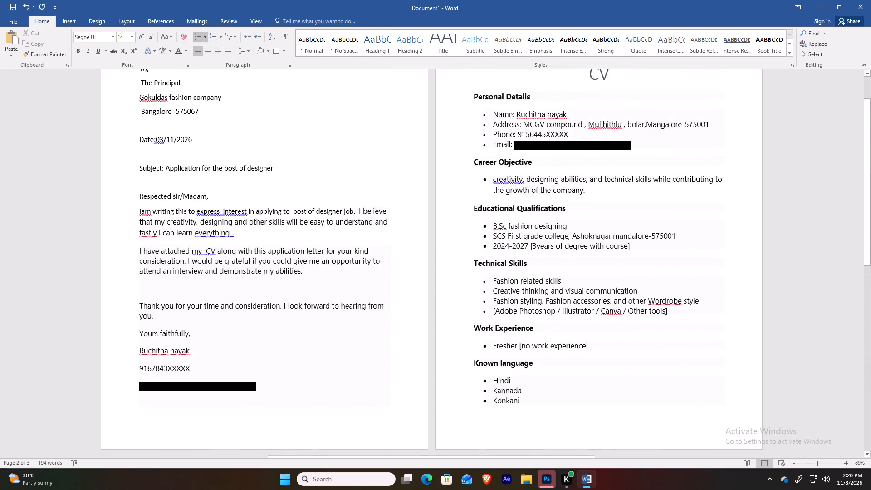
pyautogui.scroll(3, 497, 214)
pyautogui.scroll(-10, 496, 214)
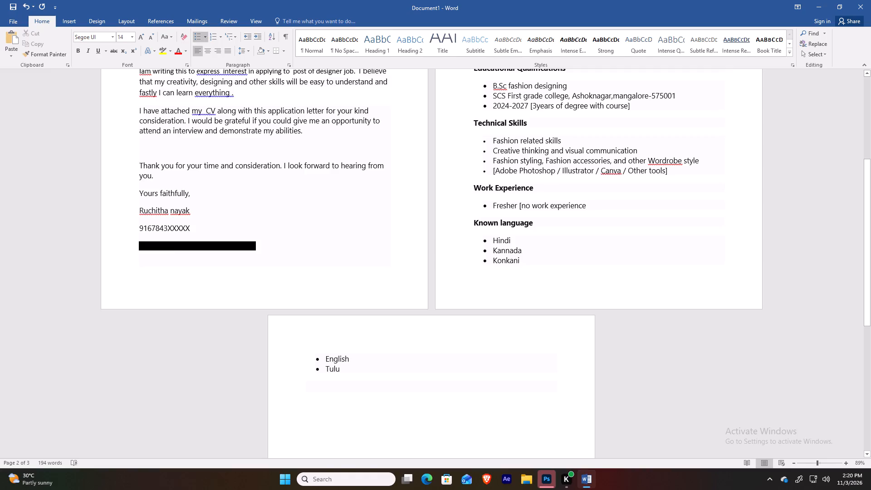
pyautogui.click(344, 372)
pyautogui.scroll(10, 563, 199)
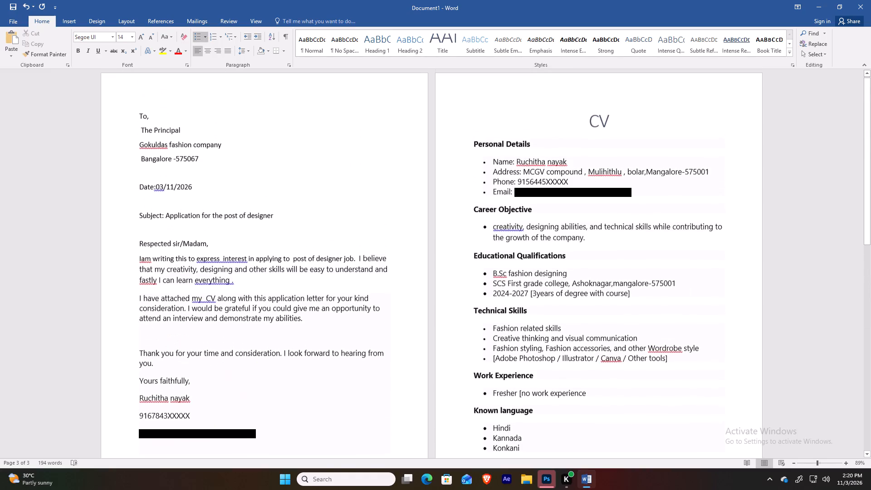
pyautogui.scroll(2, 558, 201)
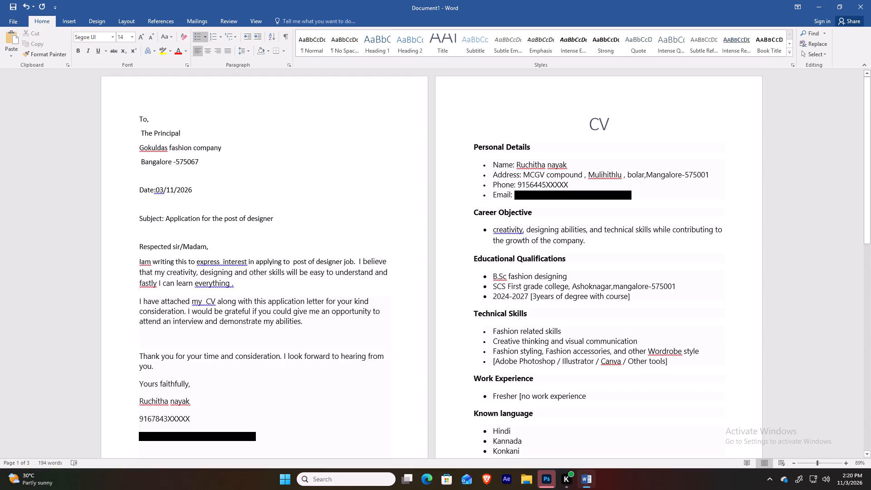
pyautogui.scroll(-11, 523, 327)
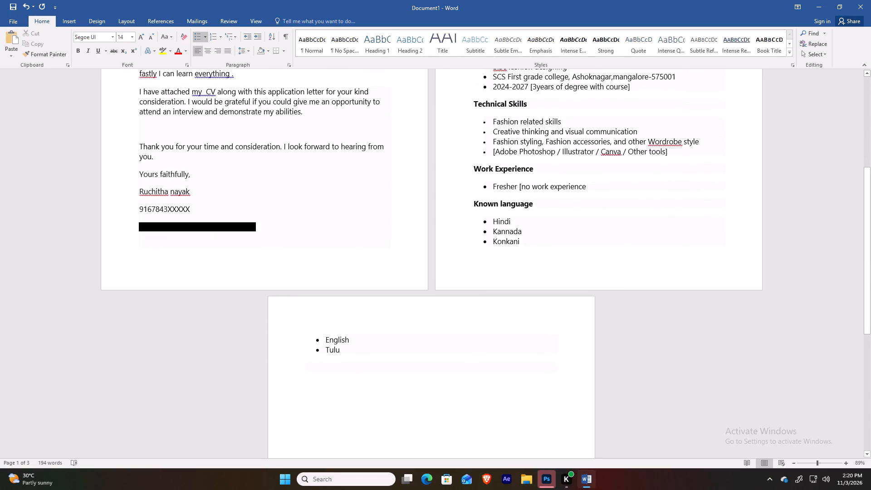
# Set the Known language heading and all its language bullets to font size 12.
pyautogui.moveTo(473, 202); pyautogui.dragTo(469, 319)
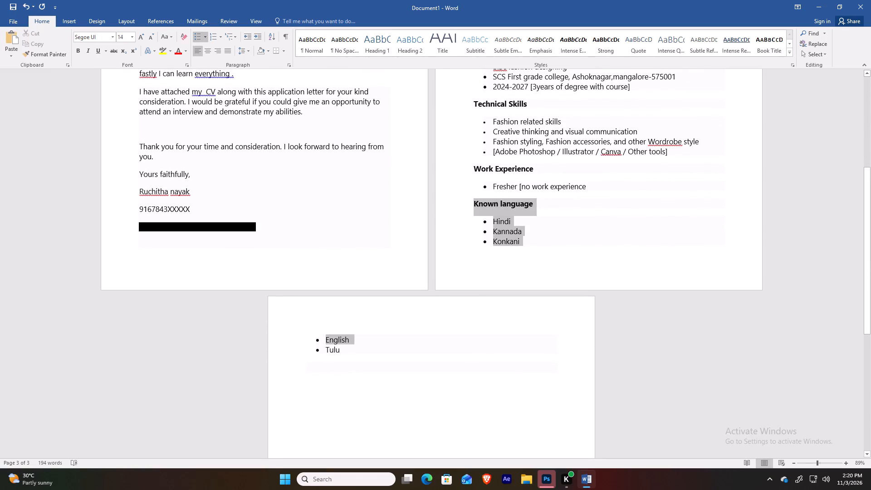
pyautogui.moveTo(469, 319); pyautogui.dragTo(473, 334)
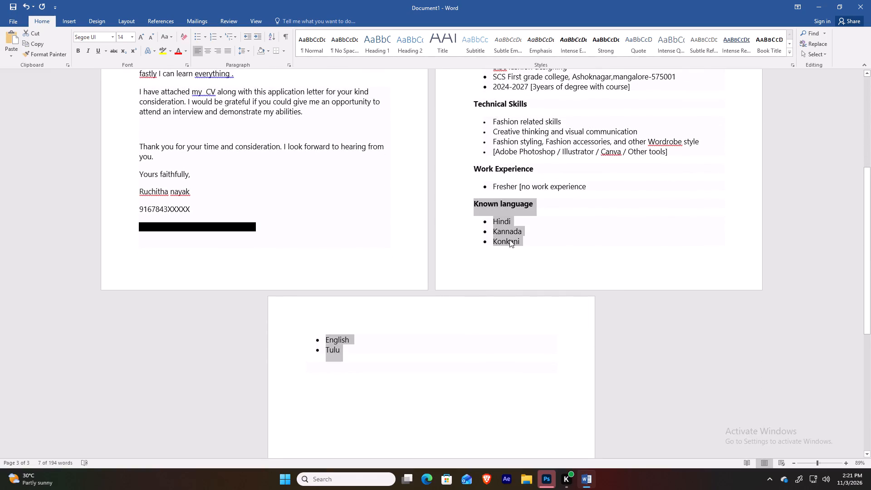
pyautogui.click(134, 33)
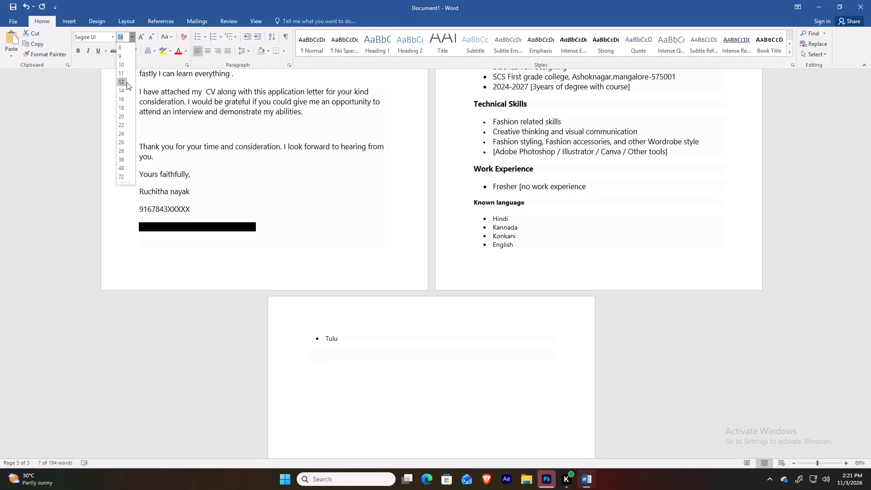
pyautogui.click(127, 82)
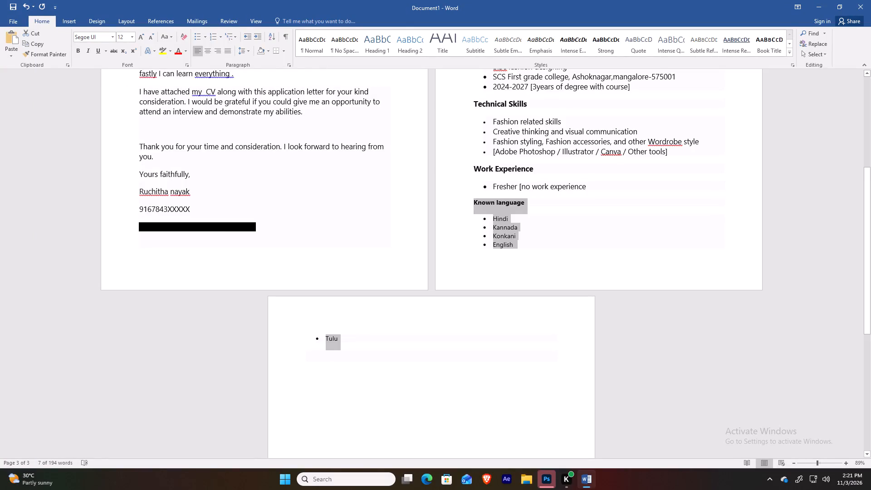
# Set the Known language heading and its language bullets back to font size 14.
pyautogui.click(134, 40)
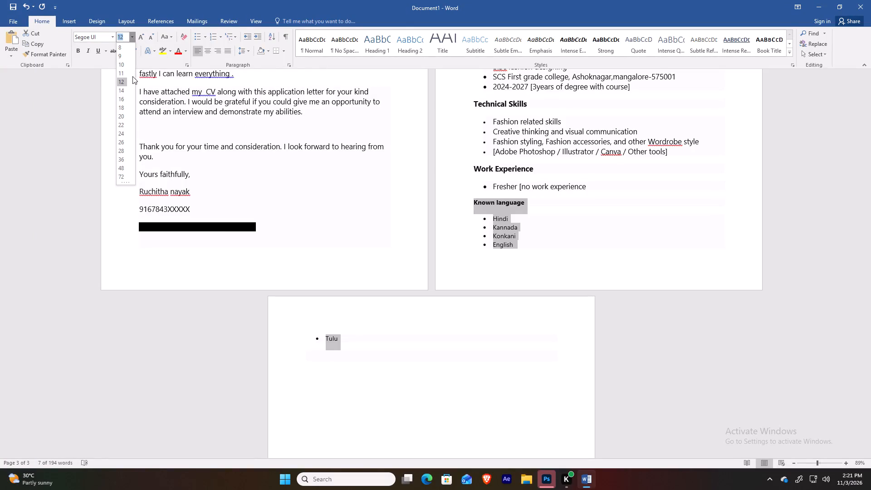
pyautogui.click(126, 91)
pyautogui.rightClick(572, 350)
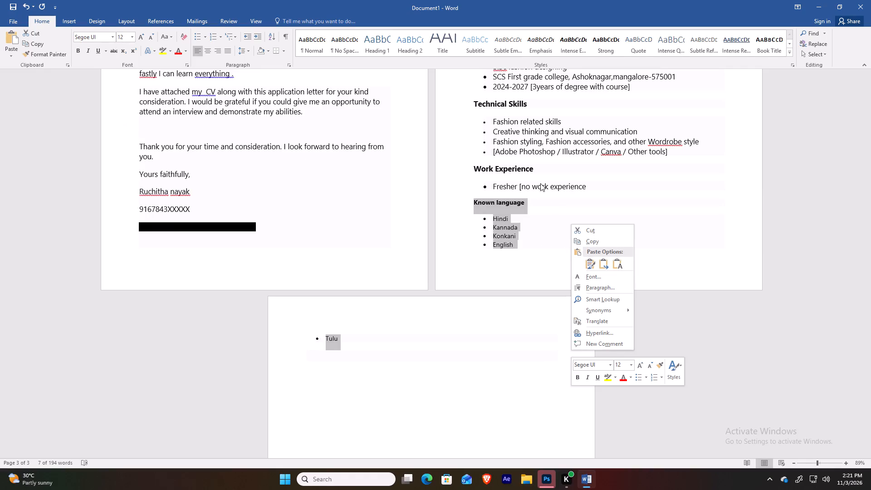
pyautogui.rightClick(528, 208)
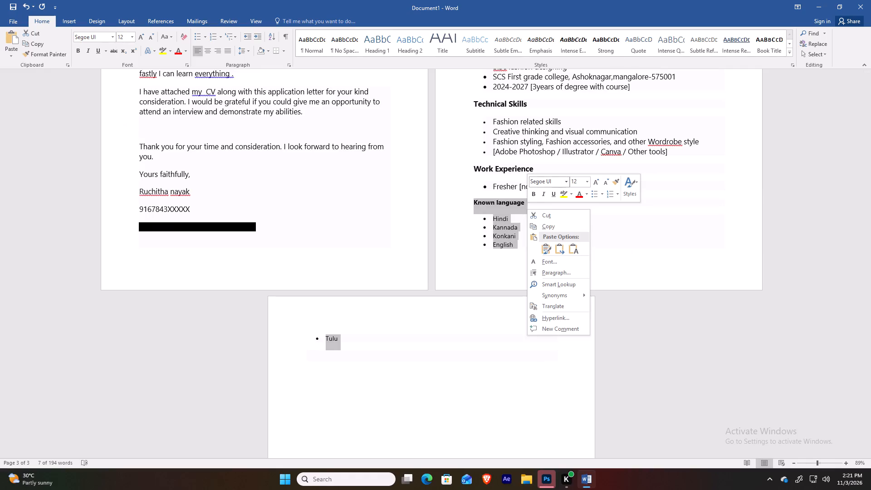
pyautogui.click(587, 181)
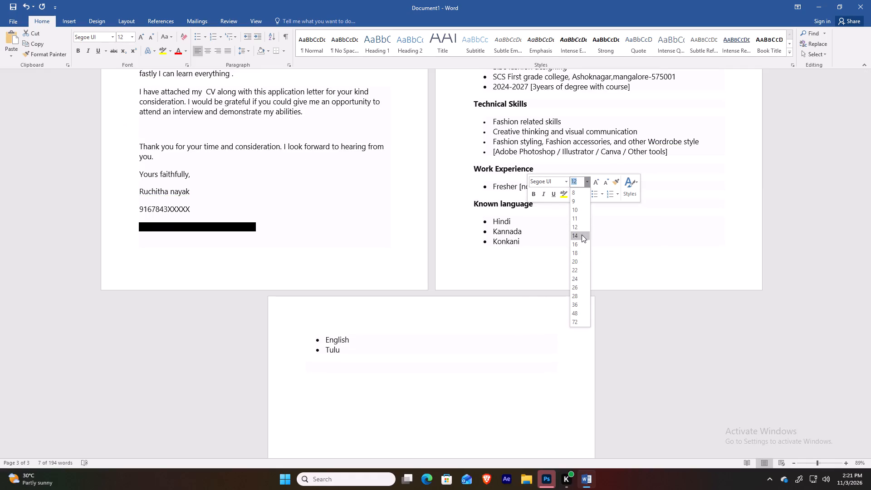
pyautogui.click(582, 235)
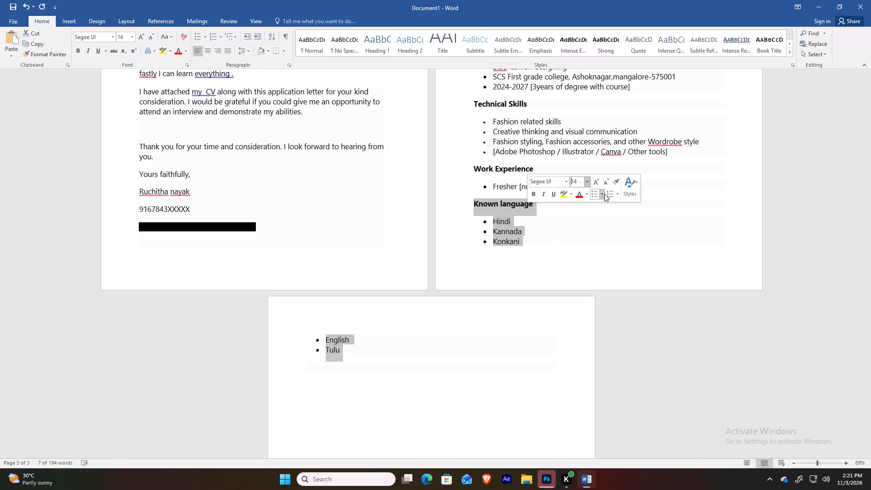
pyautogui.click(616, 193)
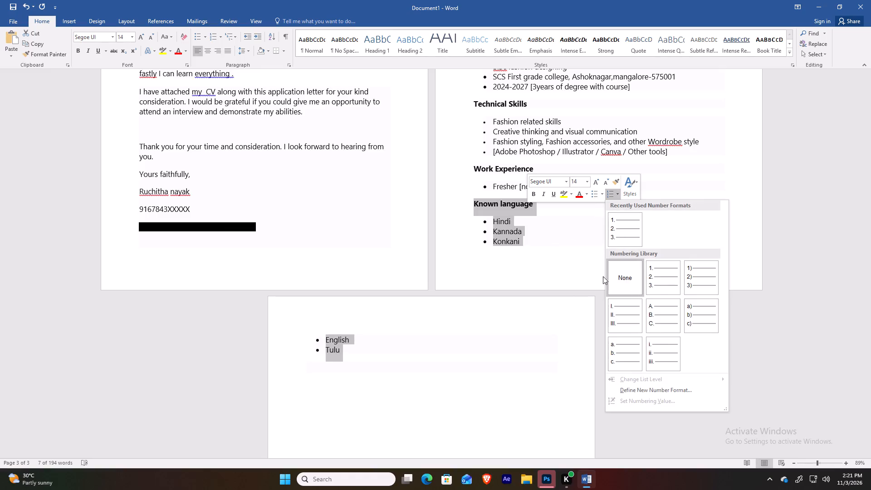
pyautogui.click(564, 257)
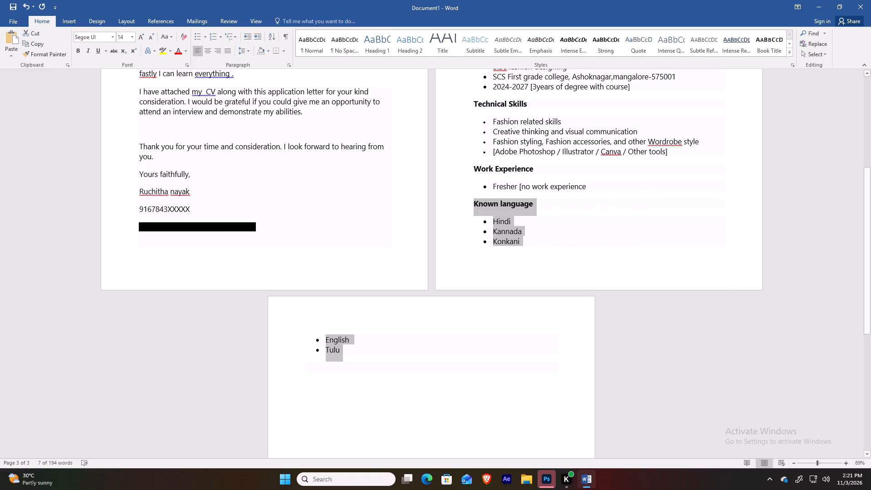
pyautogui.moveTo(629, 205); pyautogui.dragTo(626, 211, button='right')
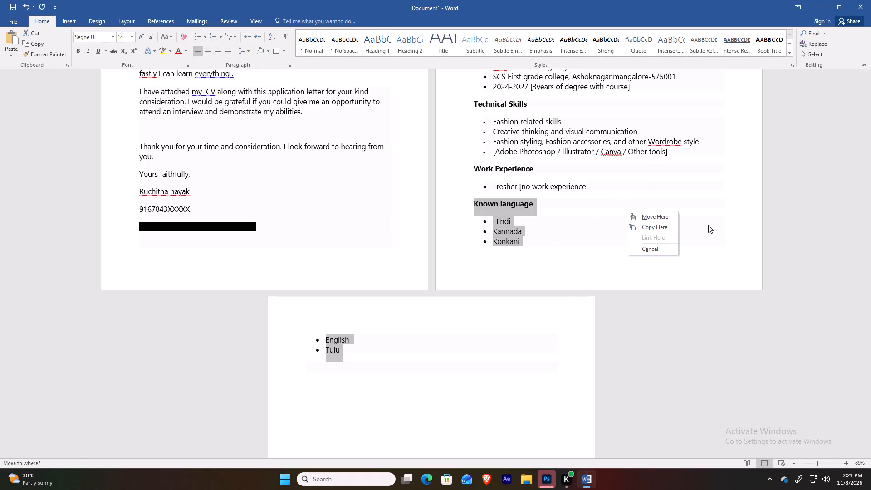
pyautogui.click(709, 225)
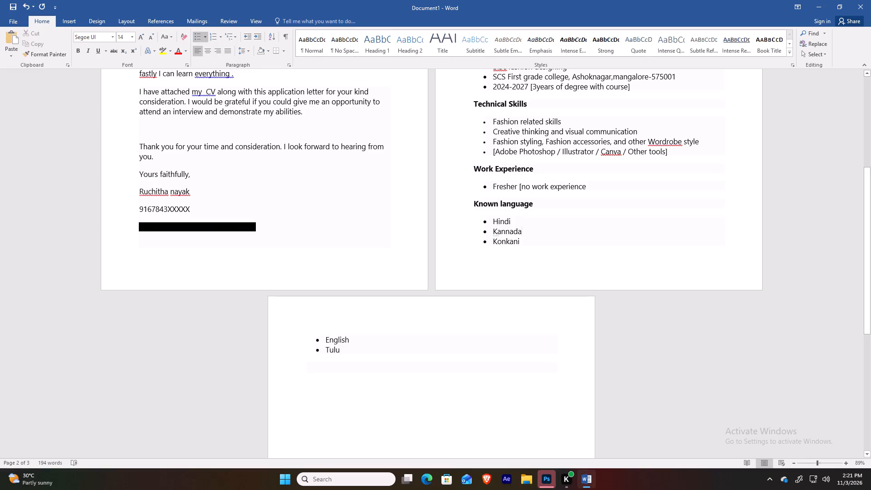
# Check the end of the CV, including the Known language bullets that continue onto the third page.
pyautogui.scroll(-14, 405, 331)
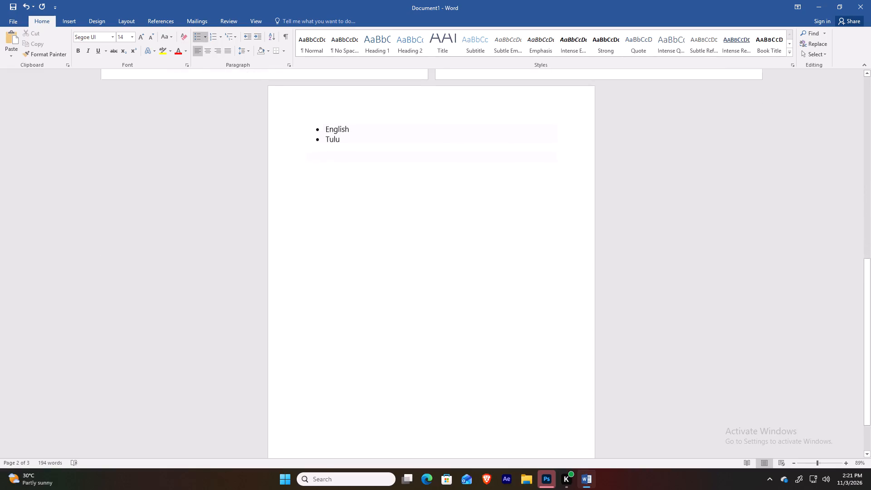
pyautogui.scroll(-5, 408, 330)
pyautogui.scroll(20, 408, 330)
pyautogui.scroll(3, 408, 330)
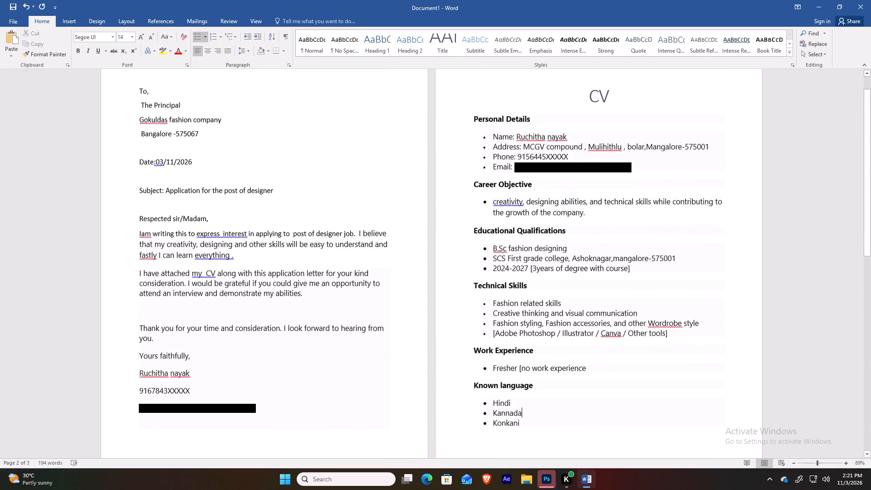
pyautogui.scroll(5, 414, 310)
pyautogui.scroll(-17, 414, 310)
pyautogui.moveTo(545, 278); pyautogui.dragTo(870, 489)
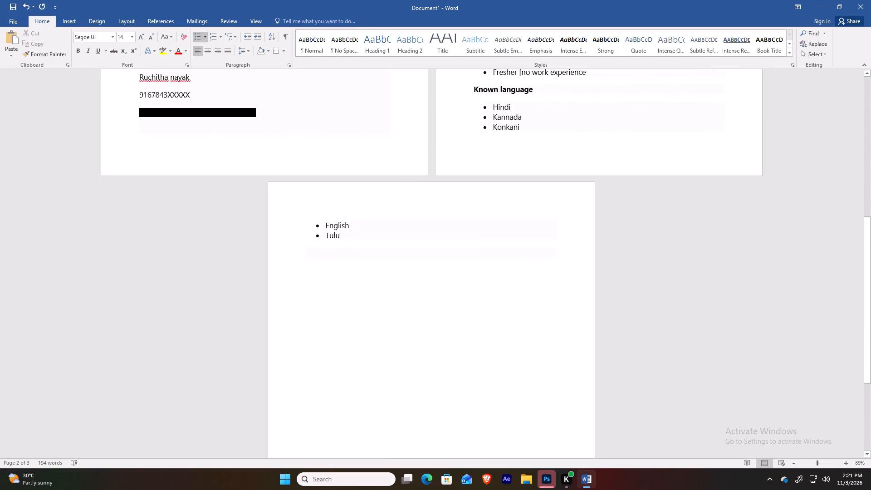
pyautogui.click(813, 461)
pyautogui.moveTo(830, 461); pyautogui.dragTo(836, 462)
pyautogui.moveTo(831, 464); pyautogui.dragTo(817, 464)
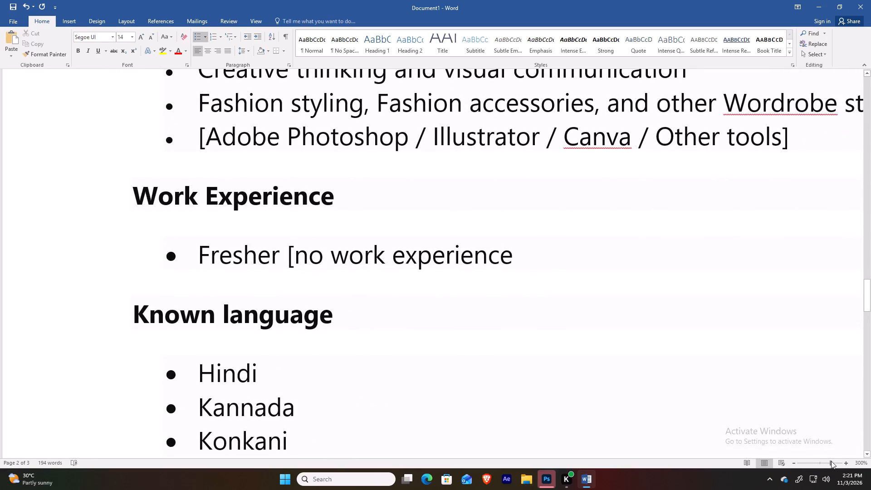
pyautogui.click(825, 463)
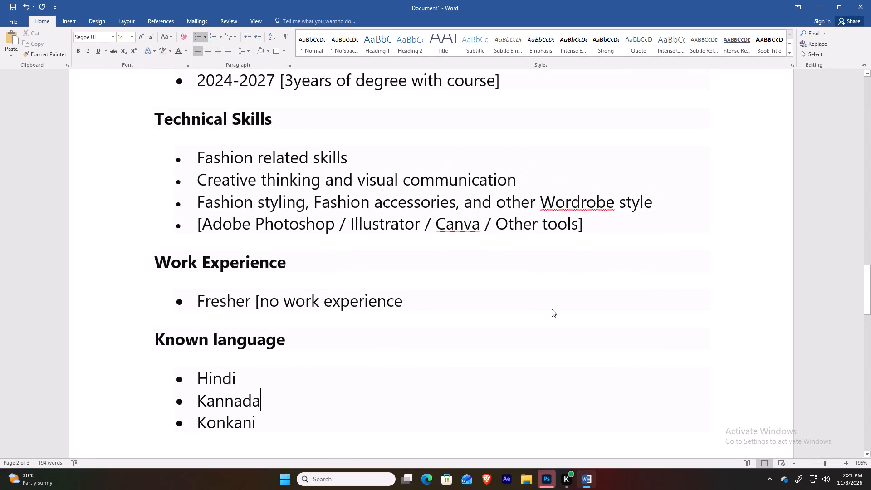
pyautogui.click(820, 464)
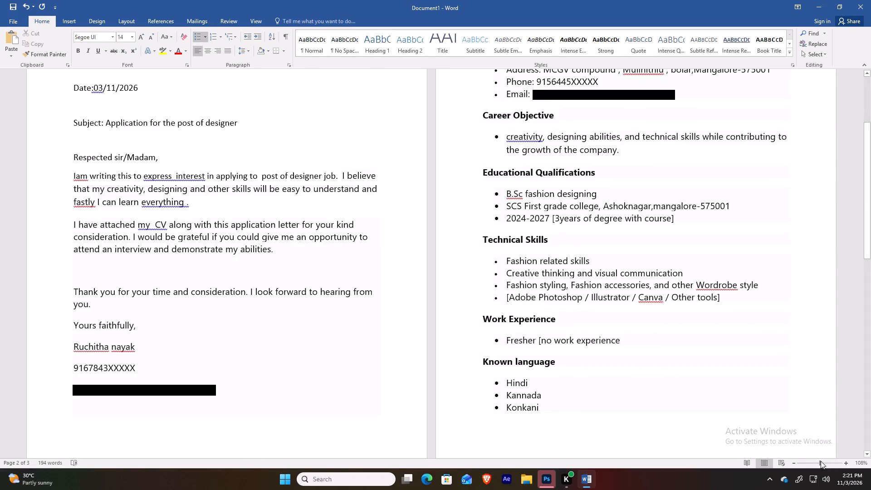
pyautogui.click(822, 465)
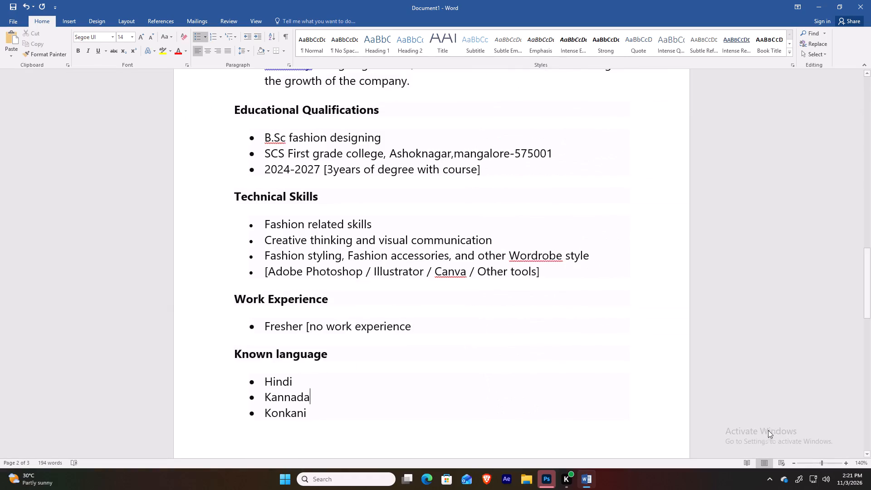
pyautogui.scroll(-13, 631, 314)
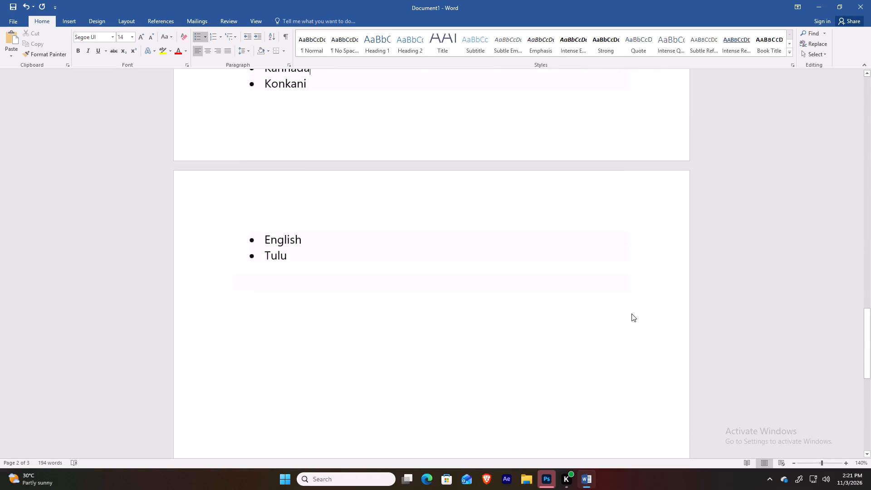
pyautogui.scroll(-1, 631, 314)
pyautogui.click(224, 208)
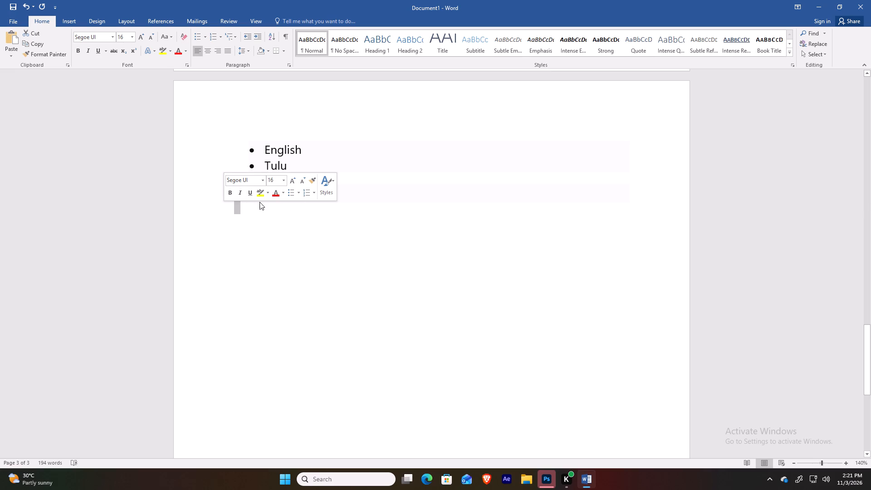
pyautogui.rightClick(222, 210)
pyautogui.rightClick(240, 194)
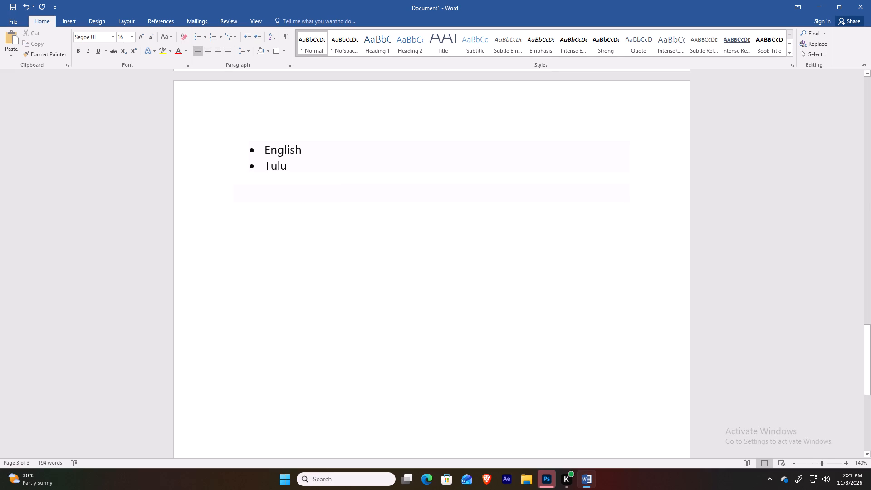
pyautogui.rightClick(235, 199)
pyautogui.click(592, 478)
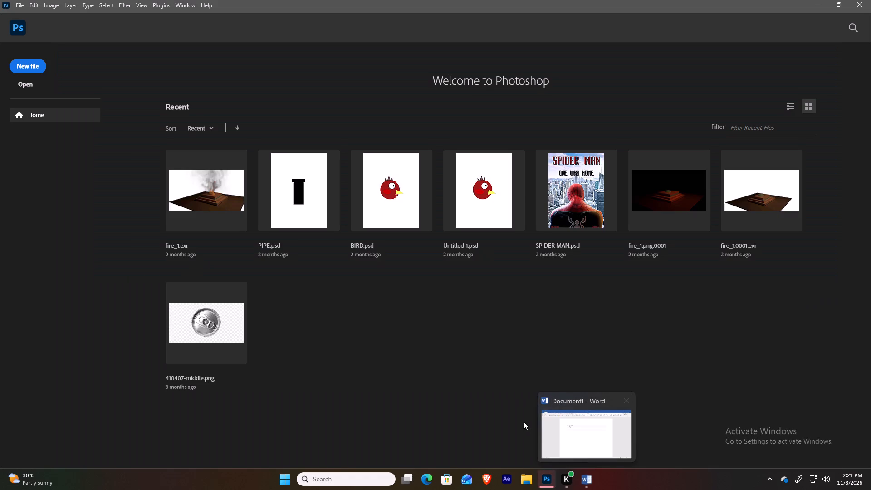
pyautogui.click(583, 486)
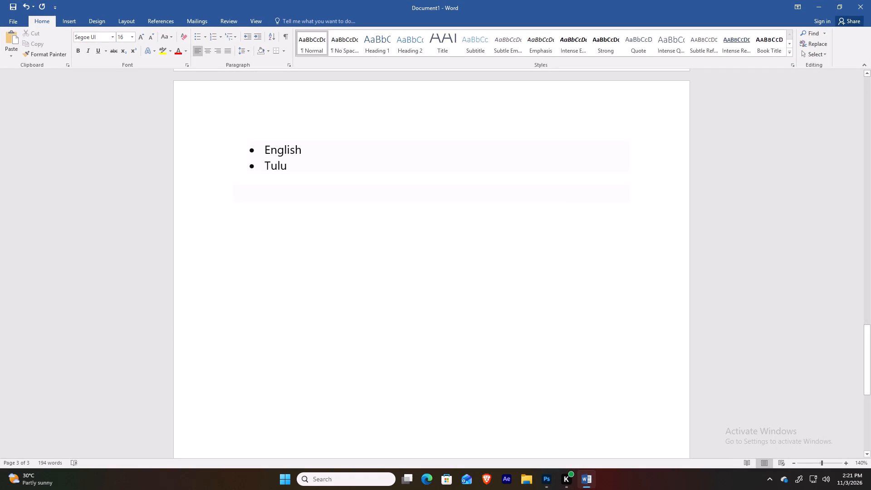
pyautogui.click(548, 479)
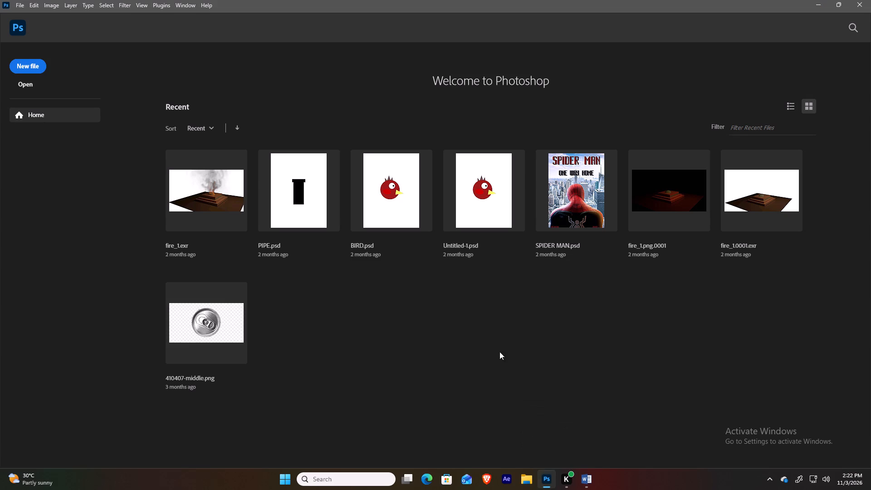
pyautogui.click(420, 474)
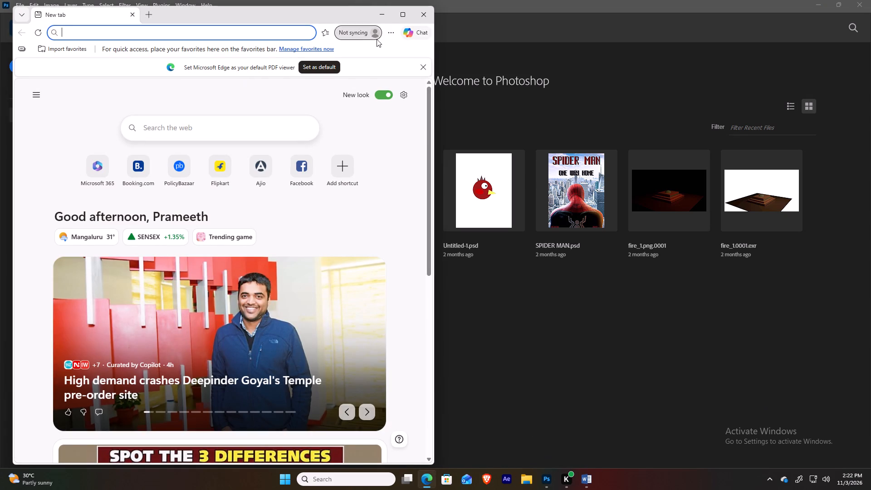
pyautogui.rightClick(390, 36)
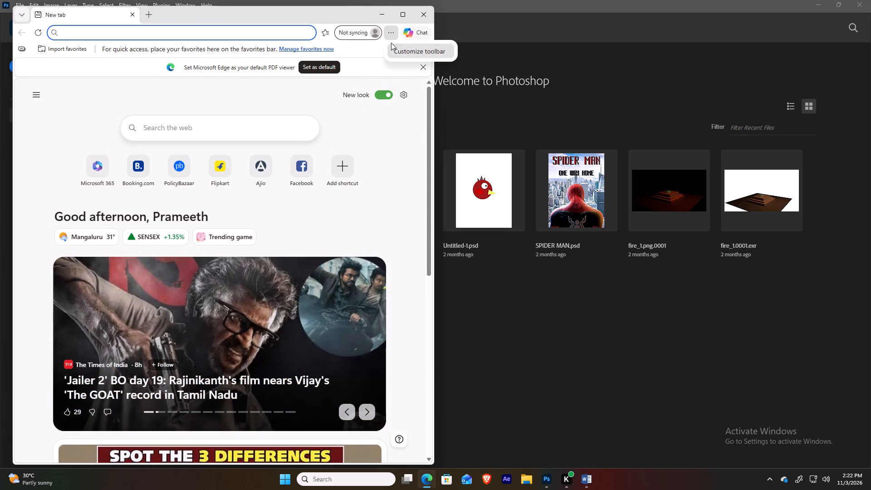
pyautogui.click(390, 34)
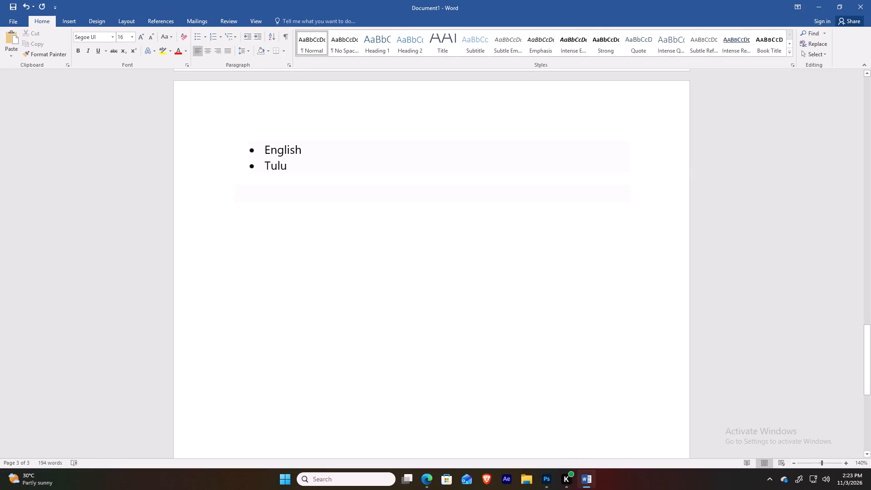
# Delete the "Personal Details" heading below the CV title and apply the Normal style to its emptied line.
pyautogui.scroll(20, 343, 144)
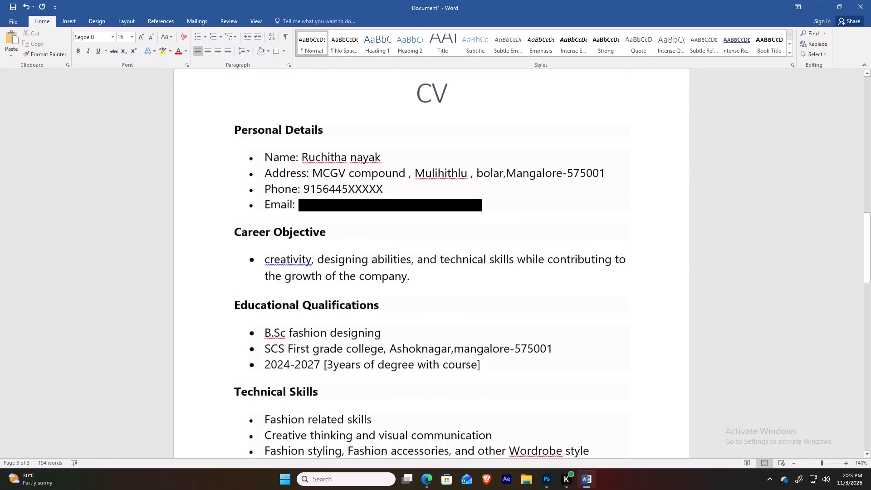
pyautogui.scroll(4, 342, 145)
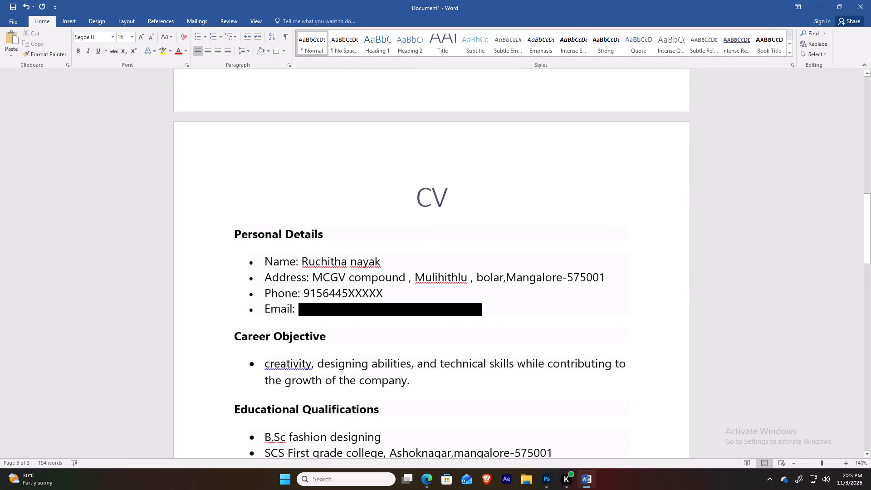
pyautogui.click(329, 231)
pyautogui.press('BackSpace')
pyautogui.press('BackSpace')
pyautogui.press('BackSpace')
pyautogui.press('BackSpace')
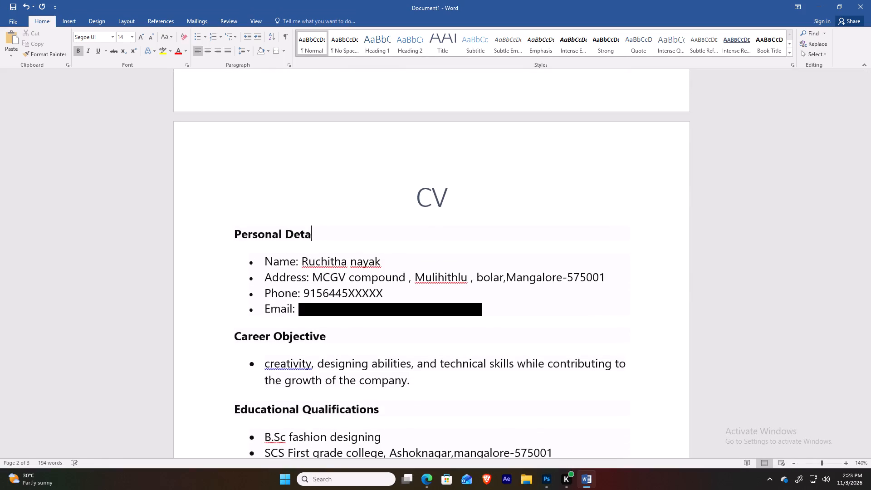
pyautogui.press('BackSpace')
pyautogui.press('BackSpace')
pyautogui.press('BackSpace')
pyautogui.press('BackSpace')
pyautogui.press('BackSpace')
pyautogui.press('BackSpace')
pyautogui.press('BackSpace')
pyautogui.press('BackSpace')
pyautogui.press('BackSpace')
pyautogui.press('BackSpace')
pyautogui.press('BackSpace')
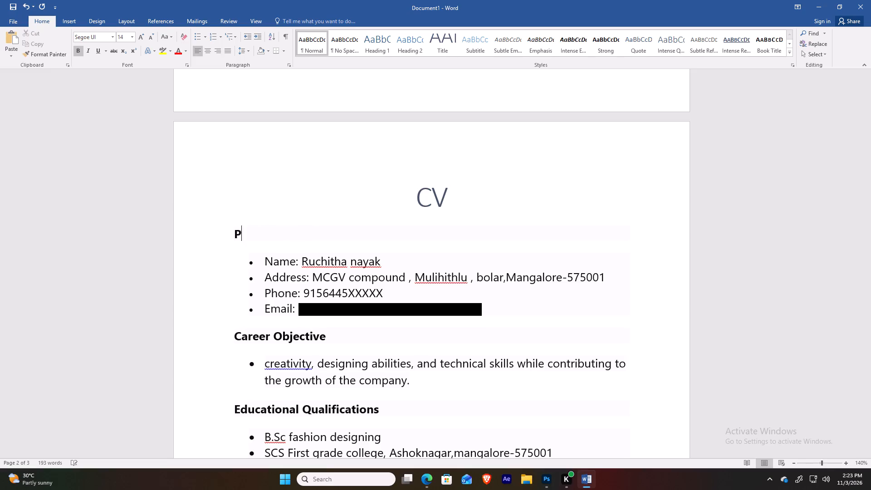
pyautogui.press('BackSpace')
pyautogui.click(307, 49)
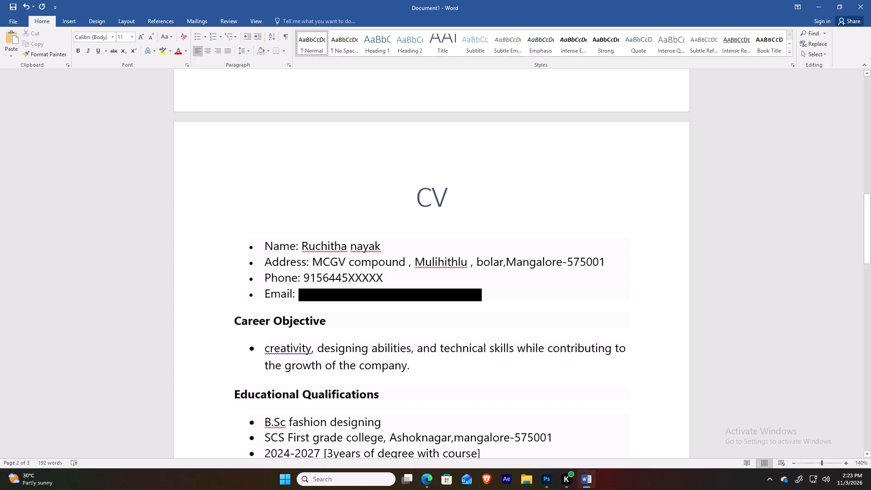
# Apply the Normal style to the Name, Address, Phone and Email lines of the CV.
pyautogui.moveTo(248, 247); pyautogui.dragTo(250, 296)
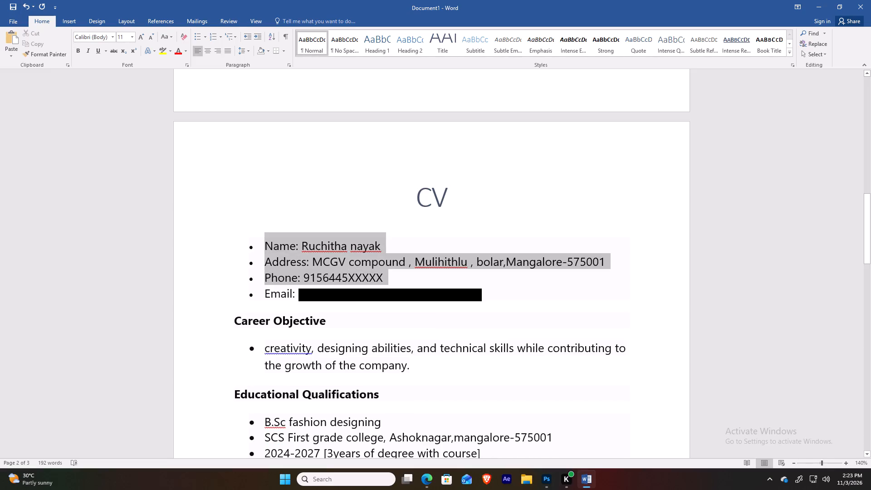
pyautogui.moveTo(250, 296); pyautogui.dragTo(486, 290)
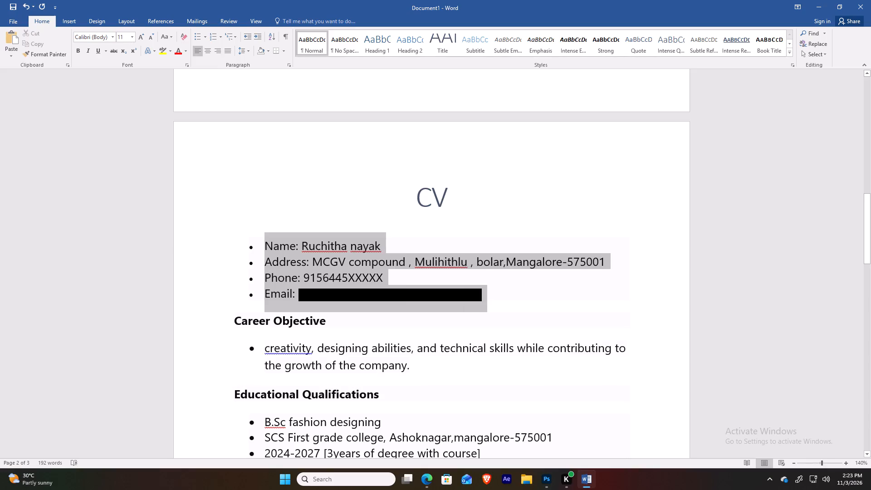
pyautogui.moveTo(486, 290); pyautogui.dragTo(480, 288)
pyautogui.click(302, 45)
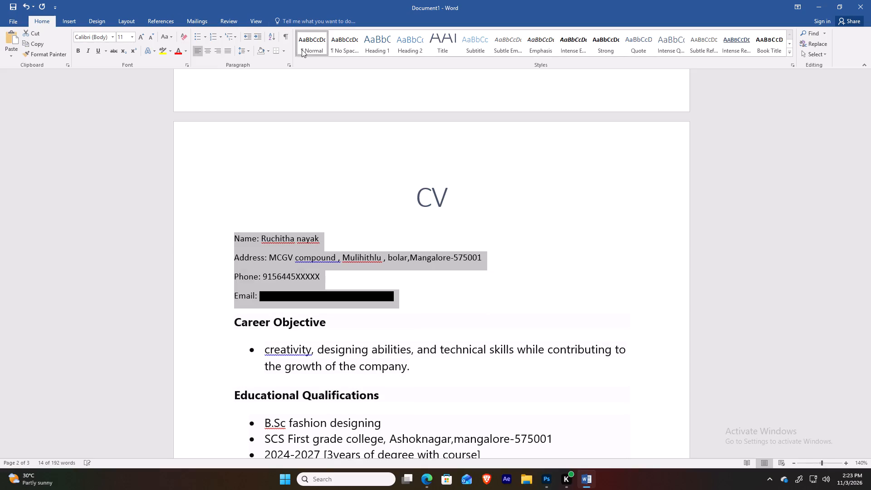
pyautogui.click(262, 193)
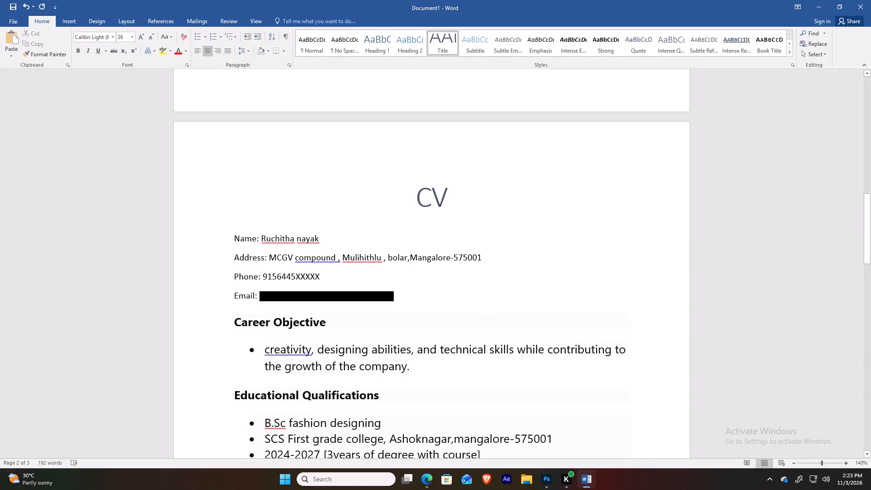
# Set the font size of the four contact detail lines to 14.
pyautogui.moveTo(235, 238); pyautogui.dragTo(404, 294)
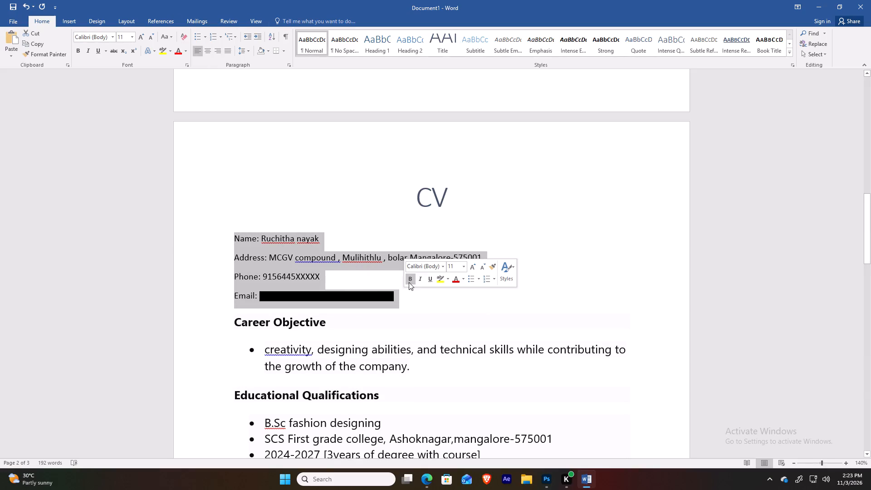
pyautogui.click(464, 267)
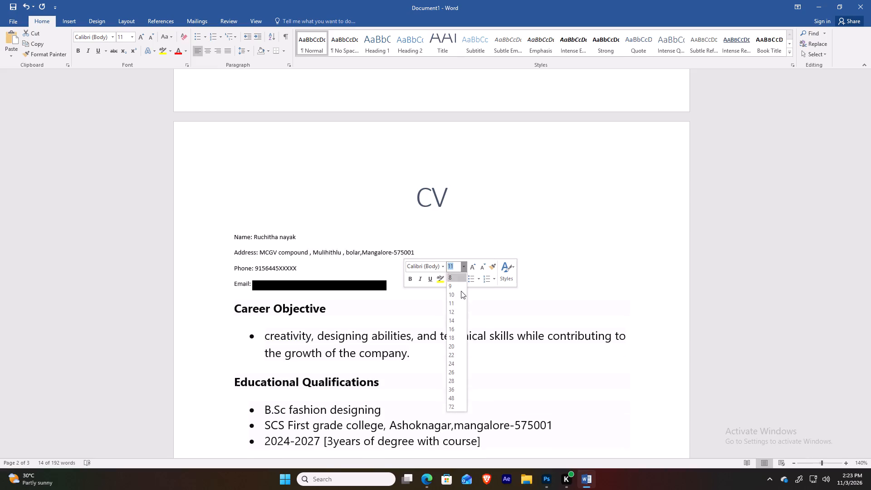
pyautogui.click(461, 318)
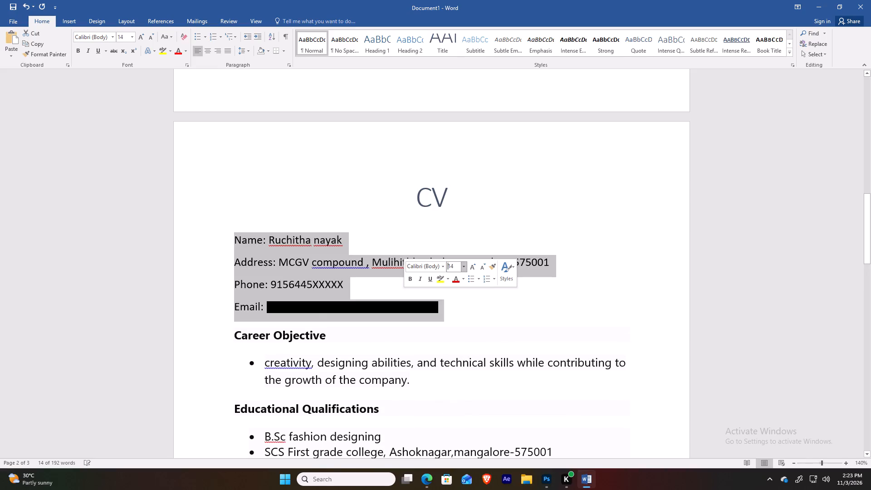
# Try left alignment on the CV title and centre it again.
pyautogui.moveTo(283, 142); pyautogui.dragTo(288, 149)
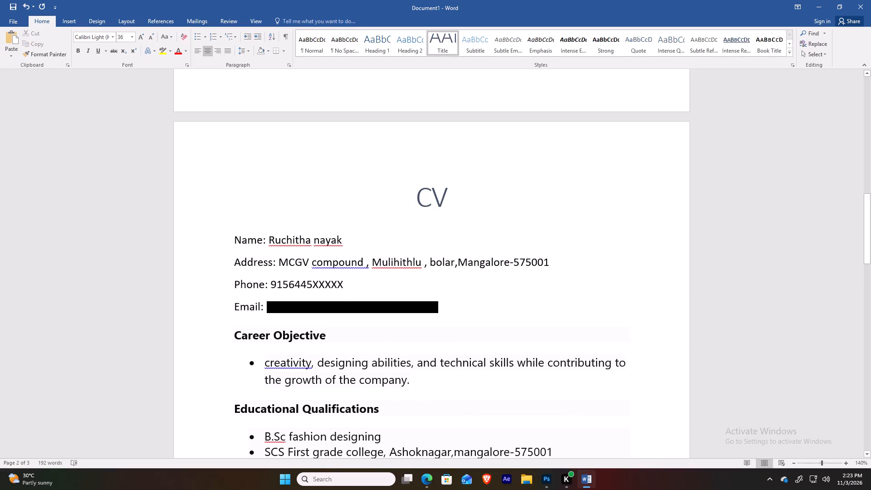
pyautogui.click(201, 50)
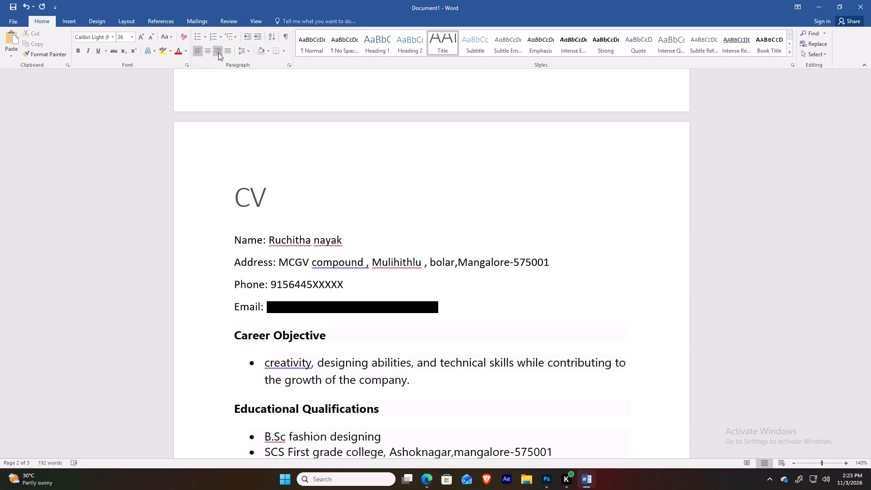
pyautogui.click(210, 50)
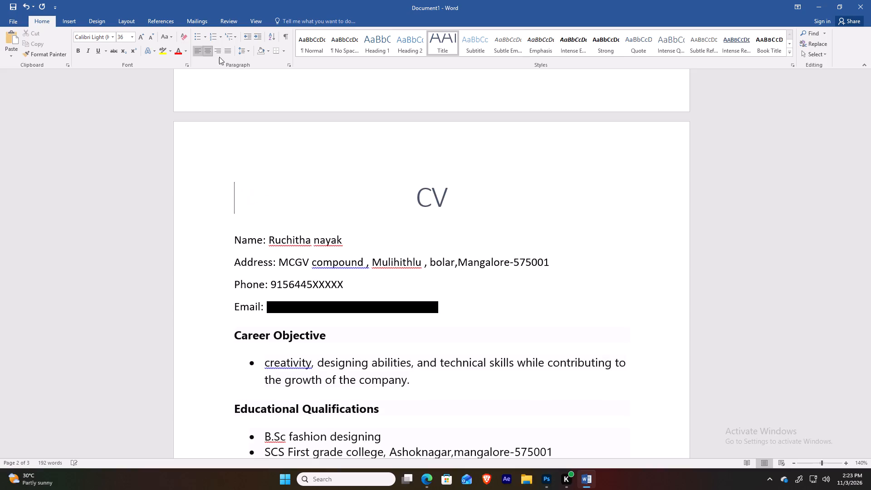
# Try centring the Name, Address, Phone and Email lines, and set them to justified alignment instead.
pyautogui.click(235, 241)
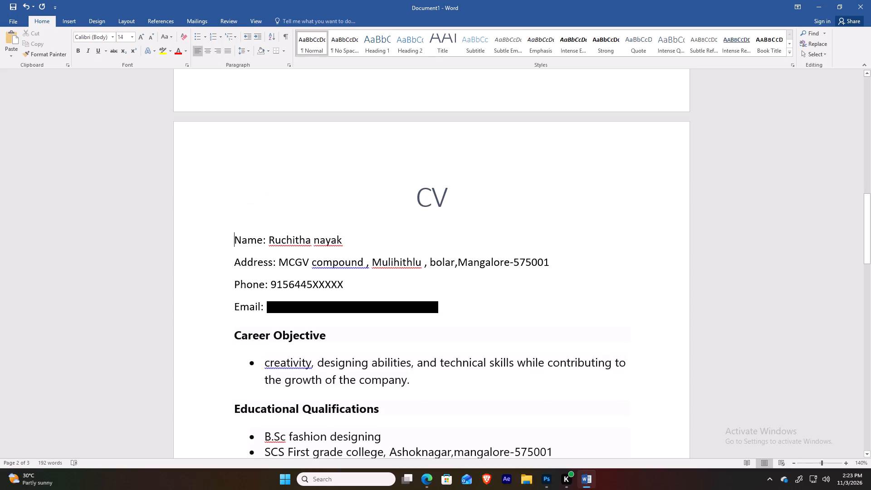
pyautogui.moveTo(235, 237); pyautogui.dragTo(432, 314)
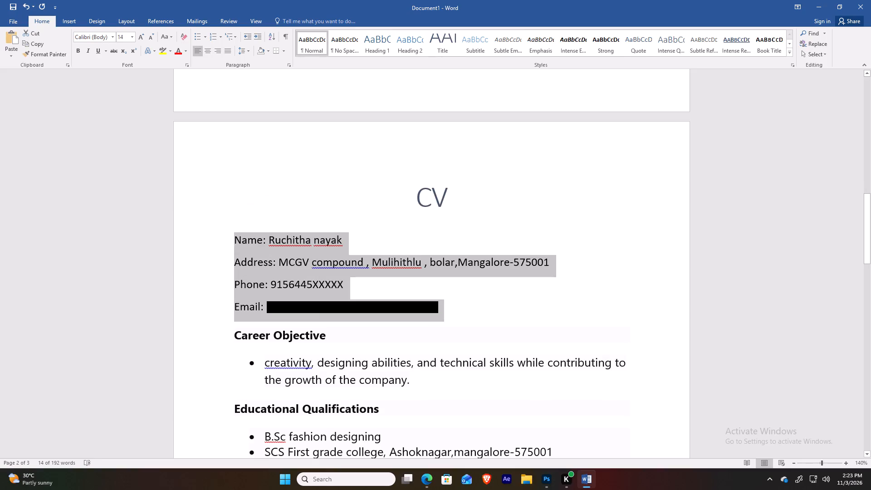
pyautogui.click(210, 49)
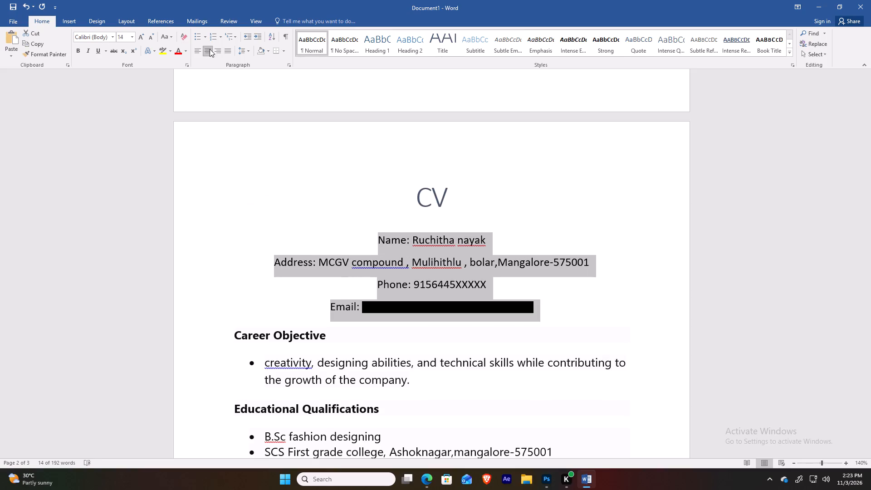
pyautogui.click(224, 47)
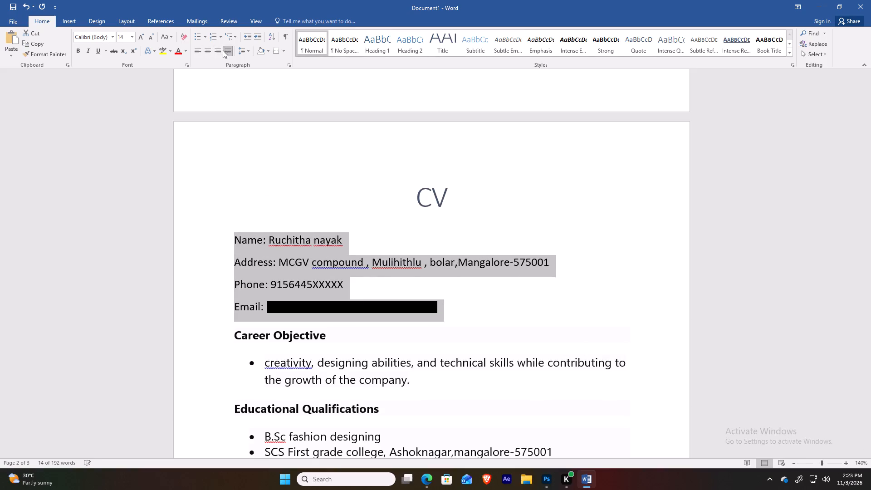
pyautogui.click(239, 180)
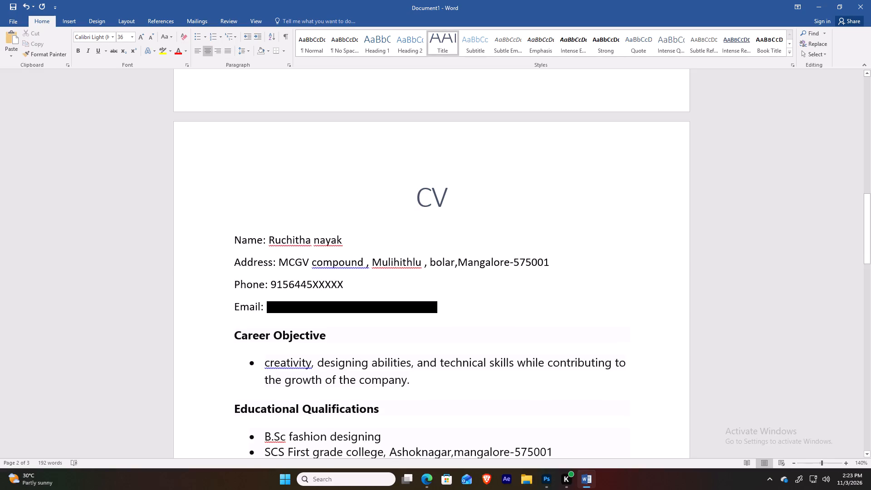
# Delete the "Known language" heading and leave a blank unbulleted line between the Fresher and Hindi bullets.
pyautogui.scroll(-5, 348, 279)
pyautogui.scroll(1, 348, 279)
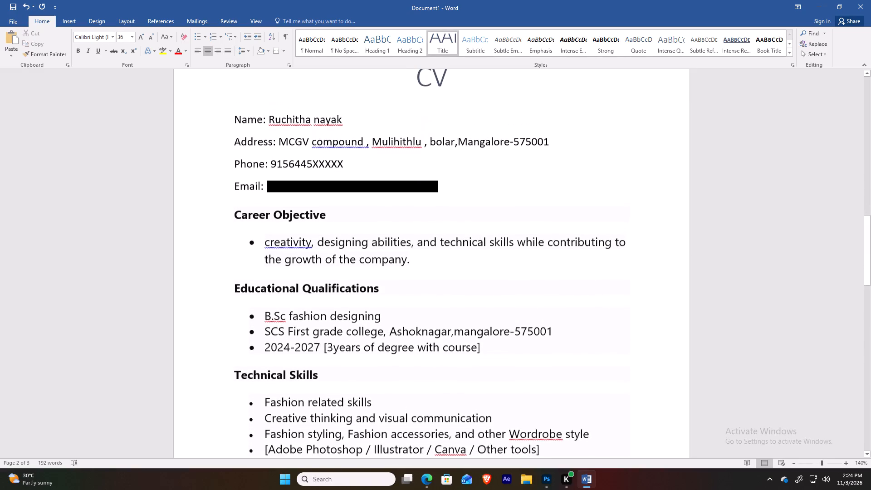
pyautogui.scroll(-14, 347, 270)
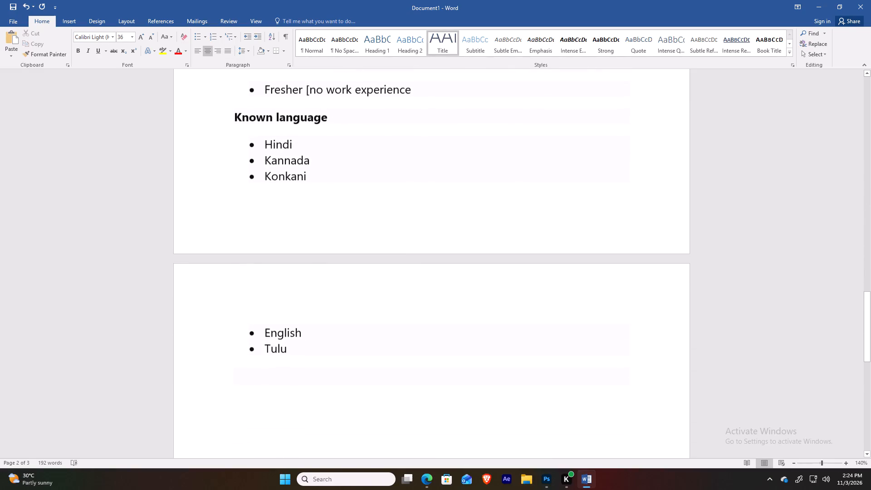
pyautogui.click(337, 113)
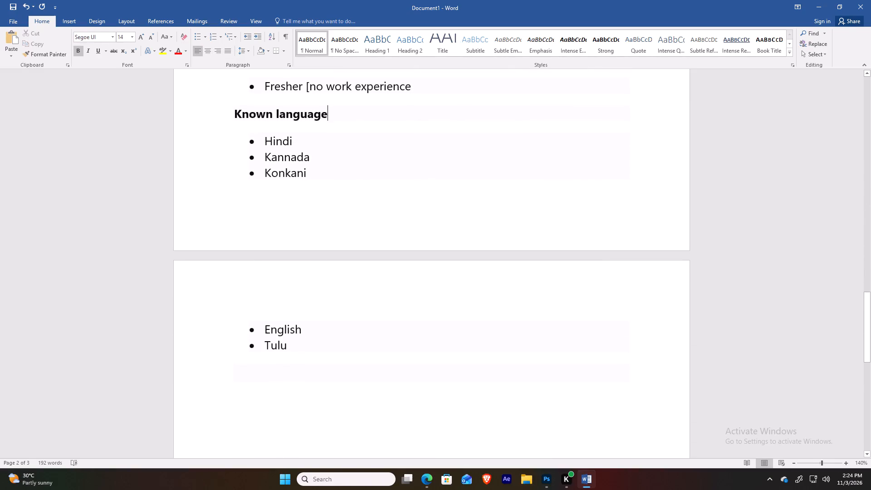
pyautogui.press('BackSpace')
pyautogui.press('BackSpace')
pyautogui.press('BackSpace')
pyautogui.press('BackSpace')
pyautogui.press('BackSpace')
pyautogui.press('BackSpace')
pyautogui.press('BackSpace')
pyautogui.press('BackSpace')
pyautogui.press('BackSpace')
pyautogui.press('BackSpace')
pyautogui.press('BackSpace')
pyautogui.press('BackSpace')
pyautogui.press('BackSpace')
pyautogui.press('BackSpace')
pyautogui.press('BackSpace')
pyautogui.press('BackSpace')
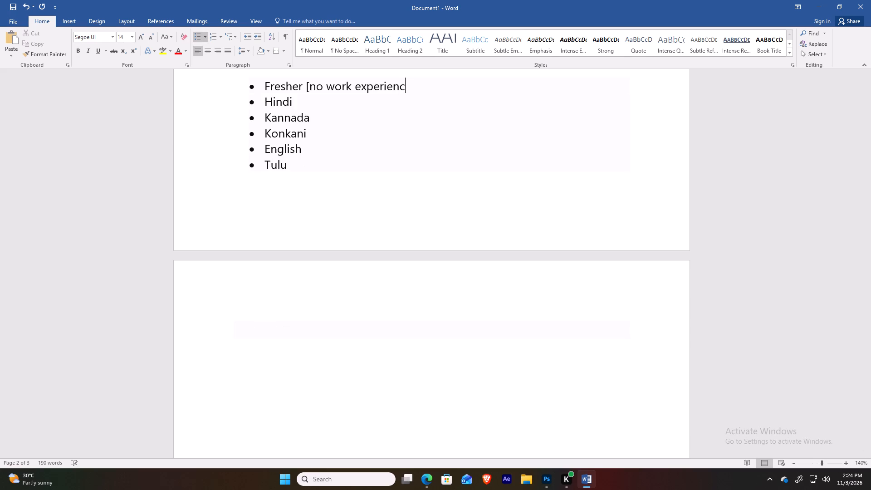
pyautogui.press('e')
pyautogui.press('Return')
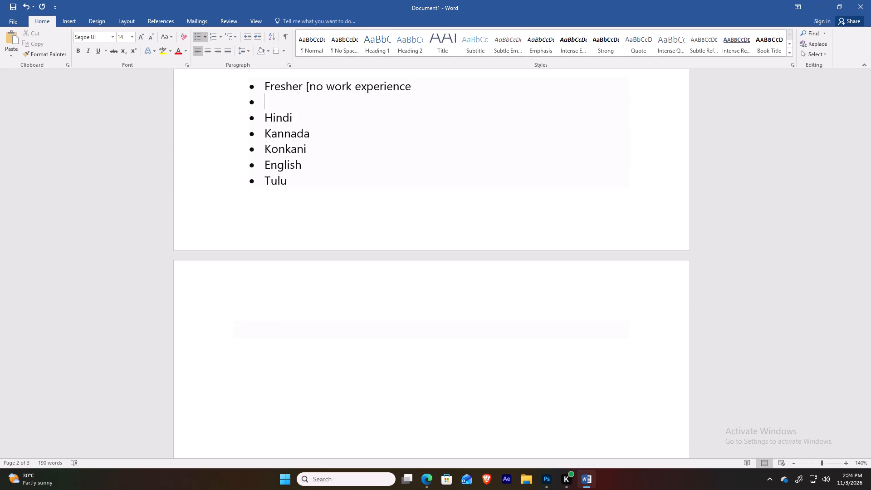
pyautogui.press('BackSpace')
pyautogui.press('BackSpace')
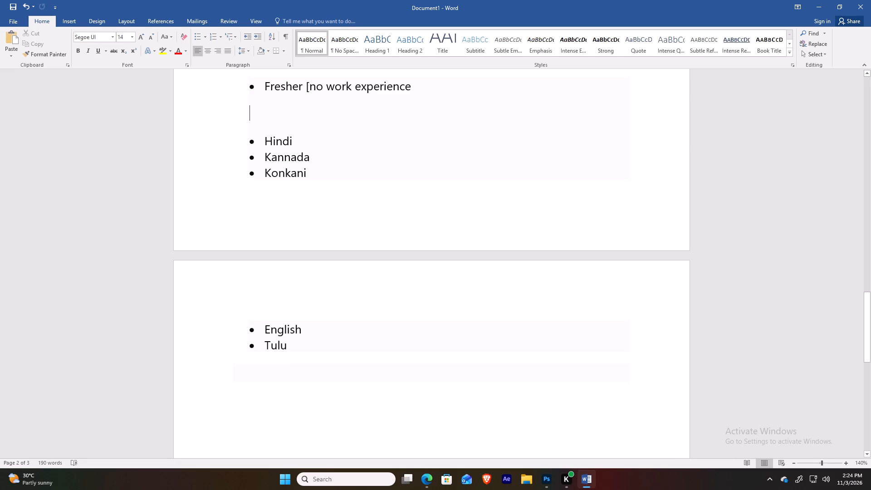
# Add the missing closing bracket so the work experience bullet reads "Fresher [no work experience]".
pyautogui.click(412, 87)
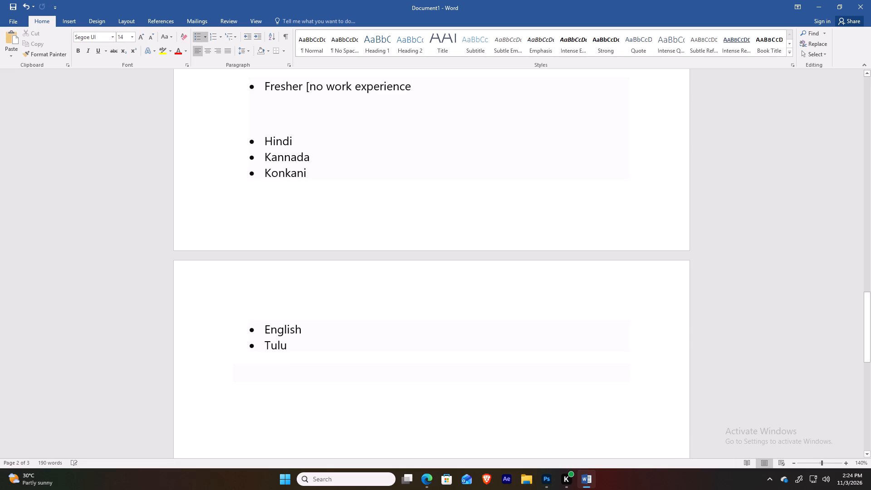
pyautogui.press(']')
# Enter "Personal Details" on the blank line between the Fresher and Hindi bullets.
pyautogui.click(249, 124)
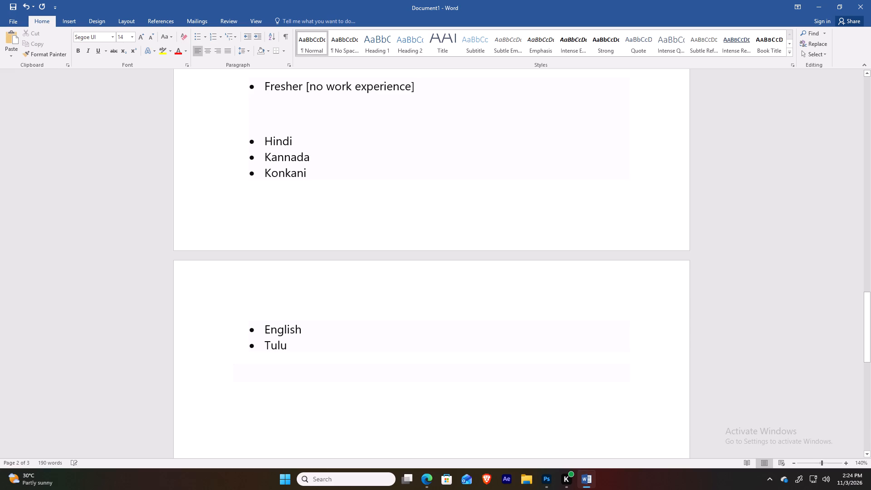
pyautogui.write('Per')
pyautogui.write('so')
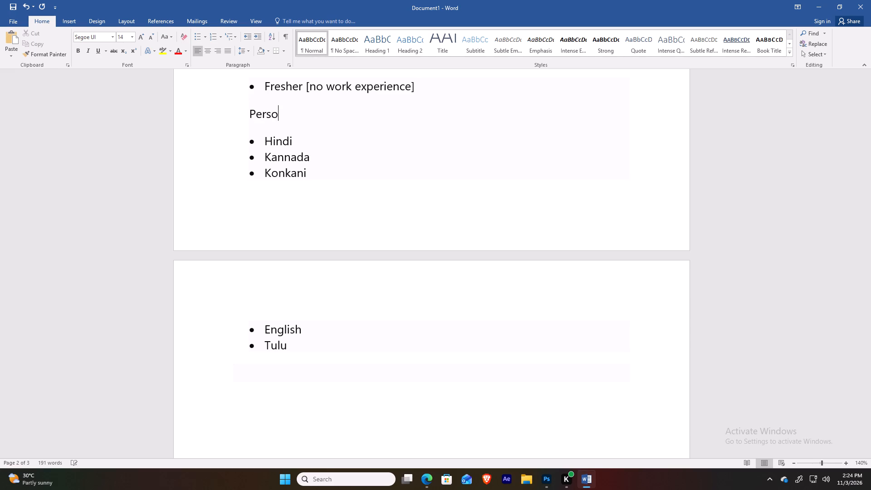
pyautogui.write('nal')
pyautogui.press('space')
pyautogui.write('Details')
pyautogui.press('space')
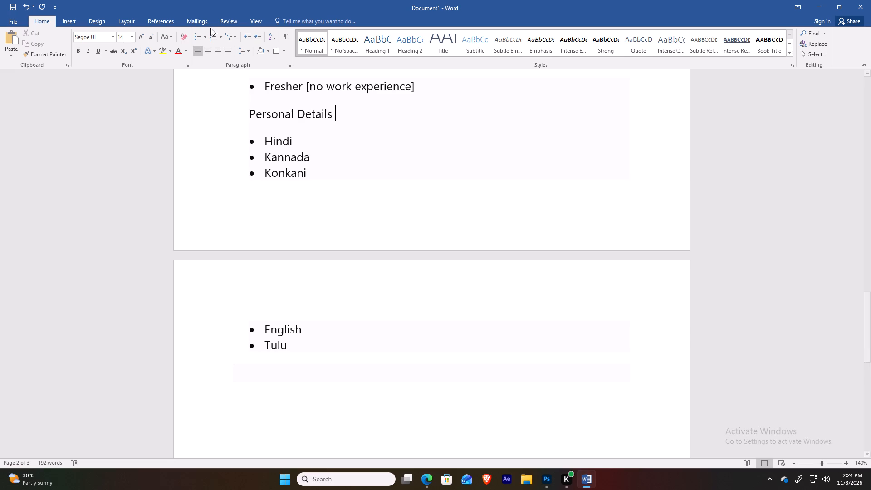
# Make the "Personal Details" heading bold, keeping its Segoe UI font.
pyautogui.moveTo(251, 114); pyautogui.dragTo(352, 121)
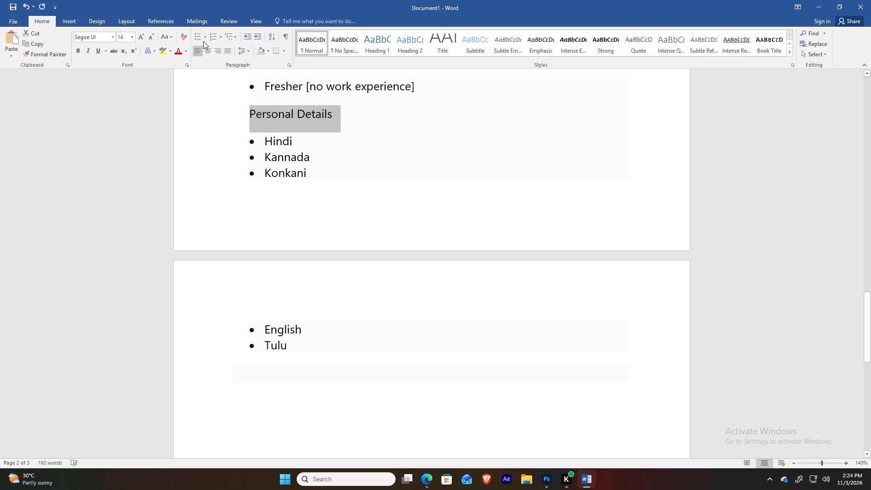
pyautogui.click(113, 39)
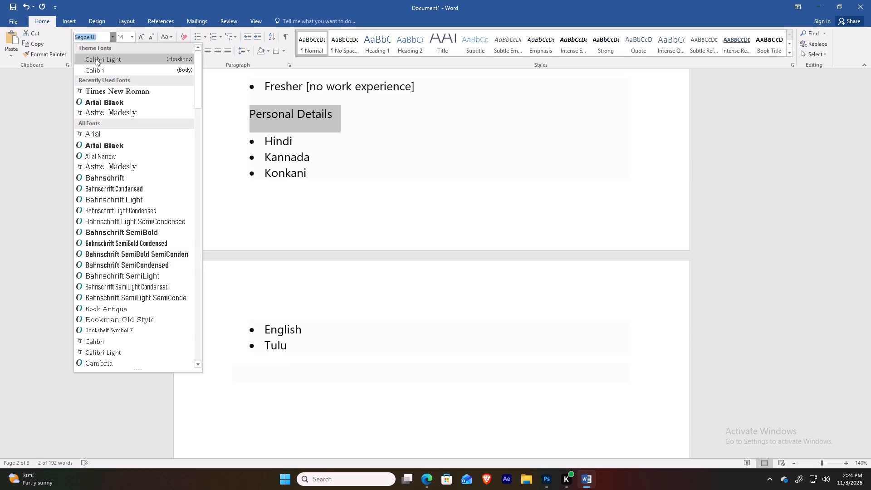
pyautogui.click(56, 95)
pyautogui.moveTo(78, 51); pyautogui.dragTo(78, 59)
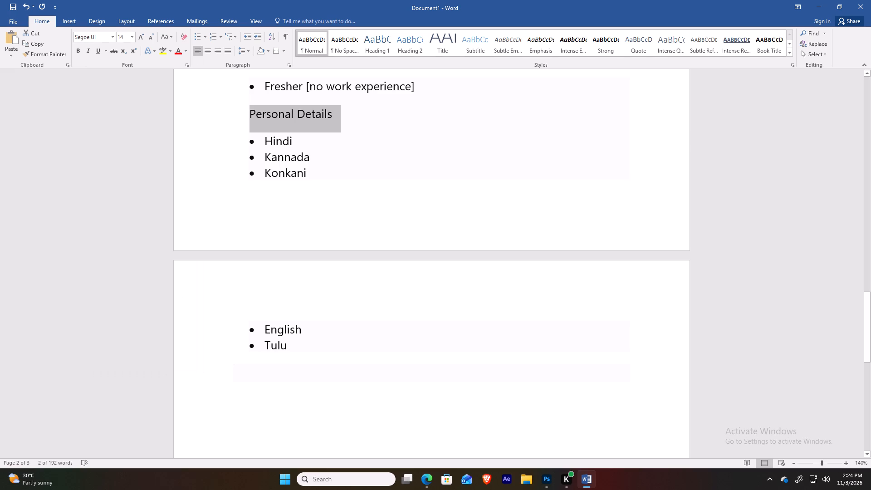
pyautogui.click(81, 48)
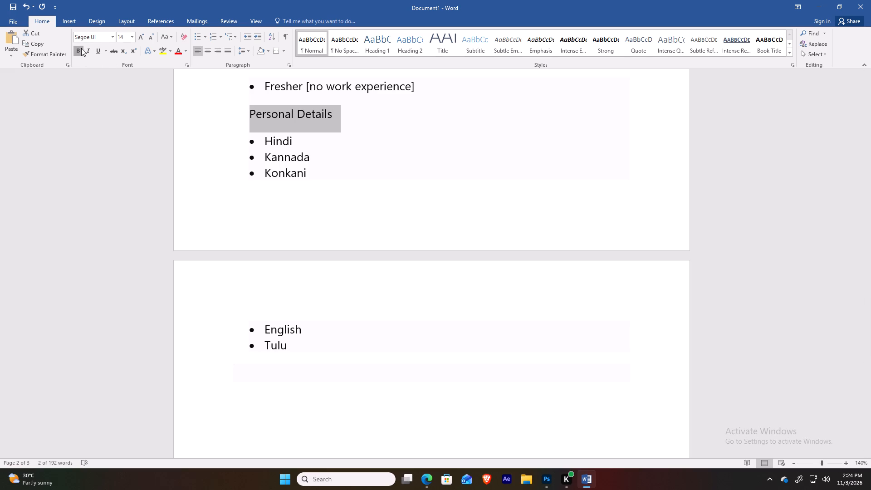
pyautogui.click(341, 181)
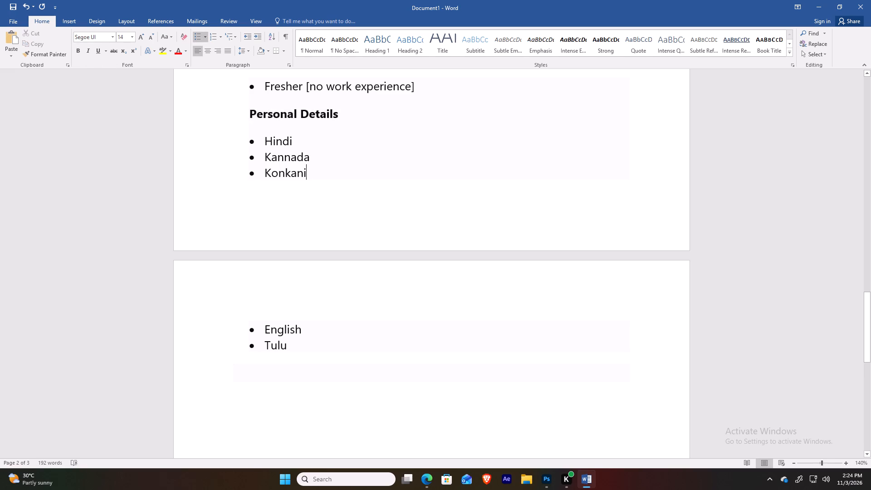
pyautogui.click(339, 120)
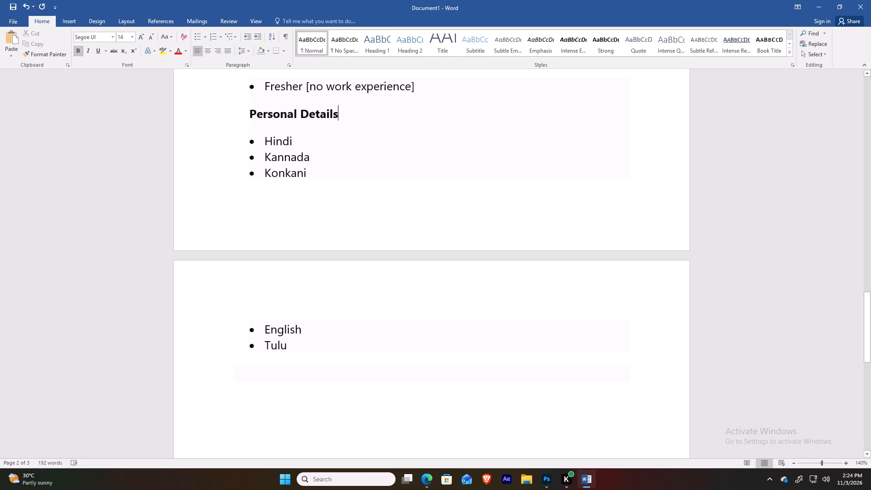
# Delete the five language bullets from Hindi to Tulu below the "Personal Details" heading.
pyautogui.moveTo(265, 141); pyautogui.dragTo(285, 159)
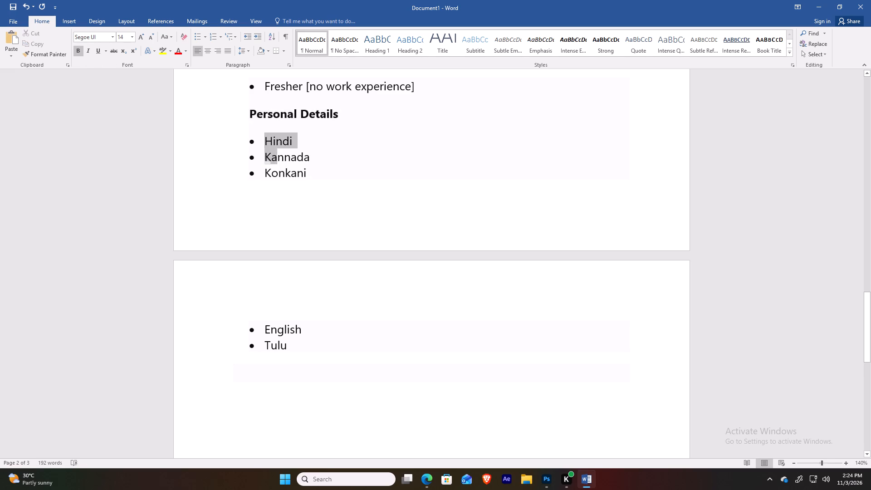
pyautogui.moveTo(285, 159); pyautogui.dragTo(317, 345)
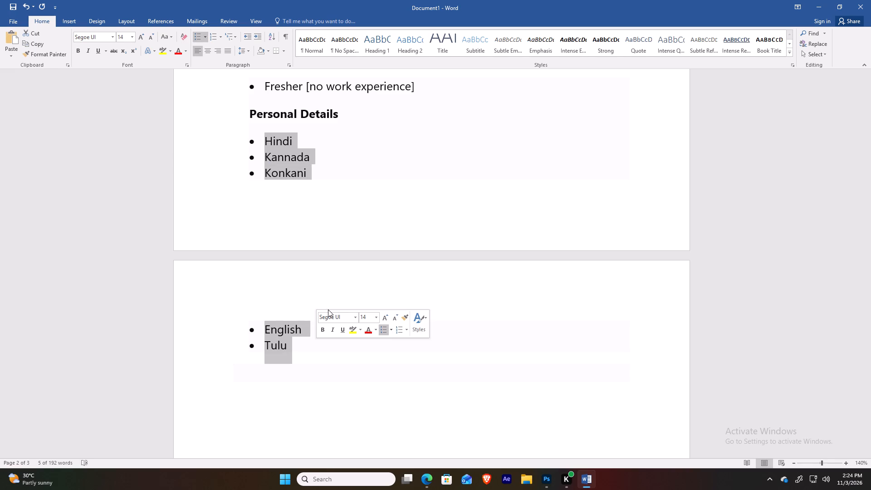
pyautogui.press('BackSpace')
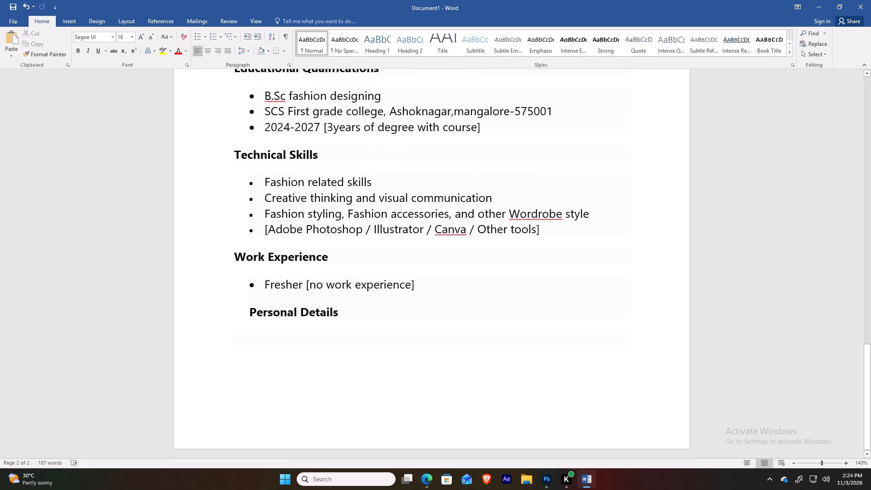
pyautogui.moveTo(426, 483); pyautogui.dragTo(429, 488)
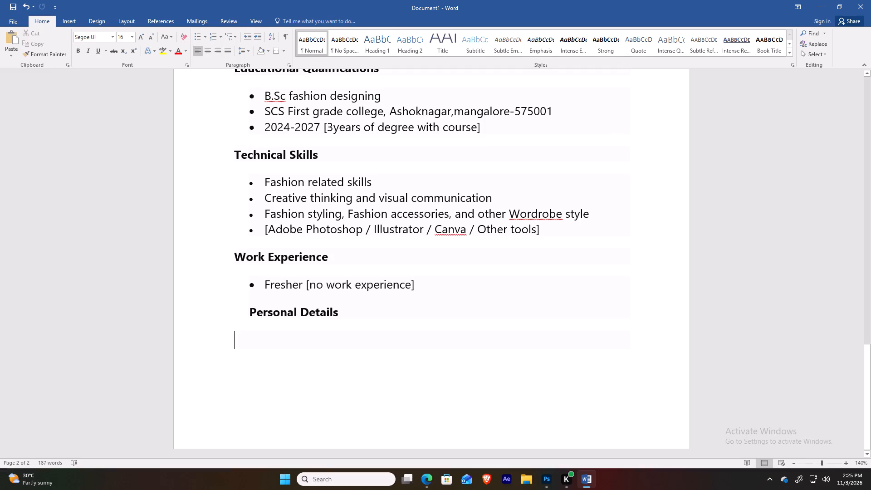
# Enter "Date of birth:" on the empty line below the "Personal Details" heading.
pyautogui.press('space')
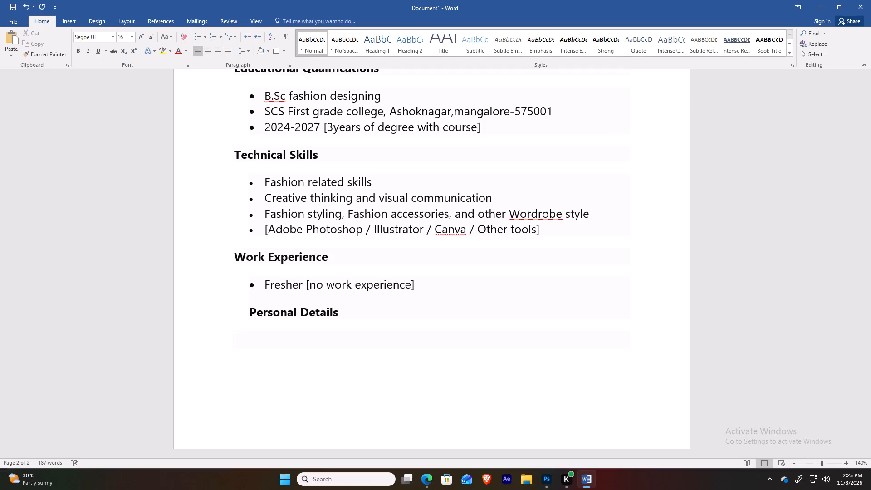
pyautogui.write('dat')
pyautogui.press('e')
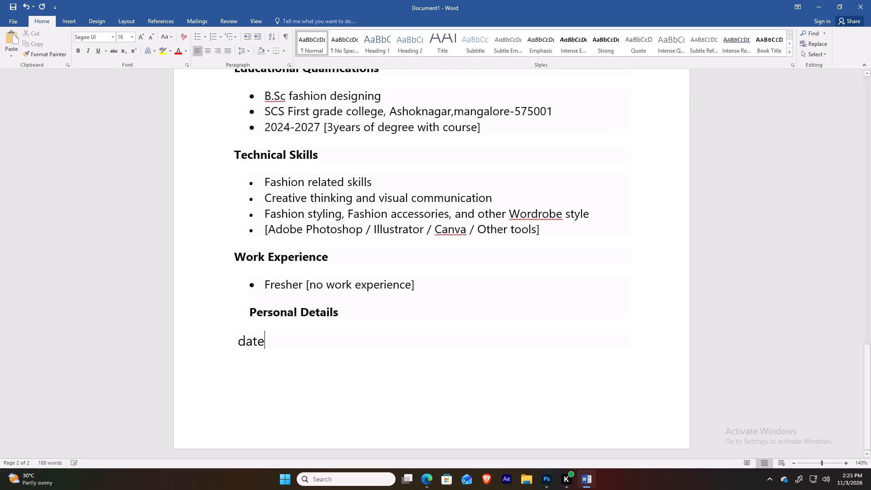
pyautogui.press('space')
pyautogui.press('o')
pyautogui.scroll(1, 316, 302)
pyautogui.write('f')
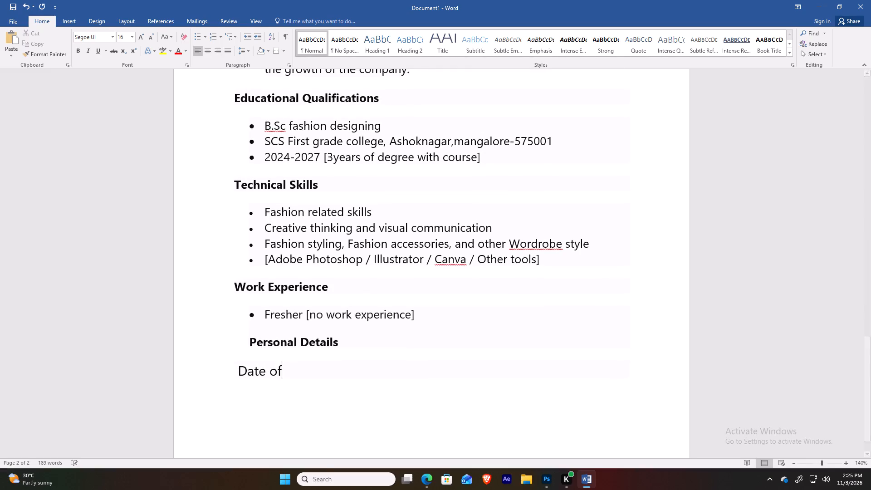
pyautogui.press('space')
pyautogui.scroll(1, 316, 302)
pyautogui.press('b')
pyautogui.scroll(2, 316, 302)
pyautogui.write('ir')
pyautogui.scroll(3, 316, 302)
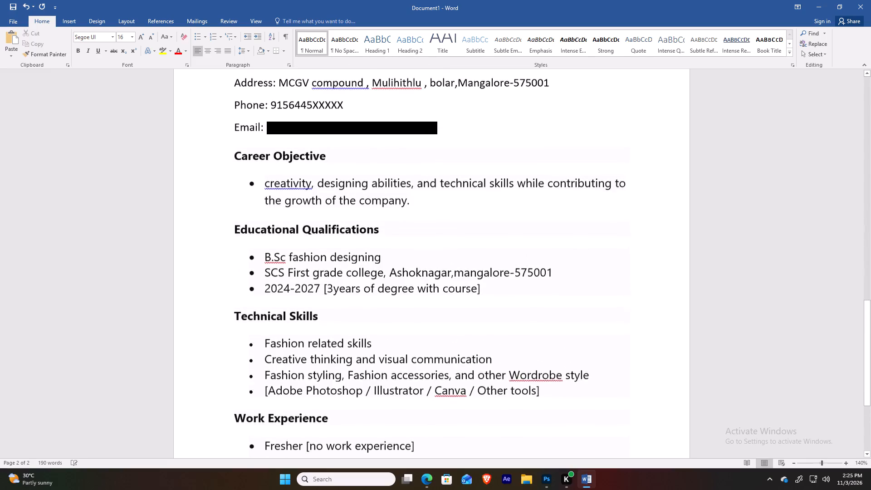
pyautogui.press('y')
pyautogui.scroll(4, 318, 302)
pyautogui.press('BackSpace')
pyautogui.scroll(1, 318, 302)
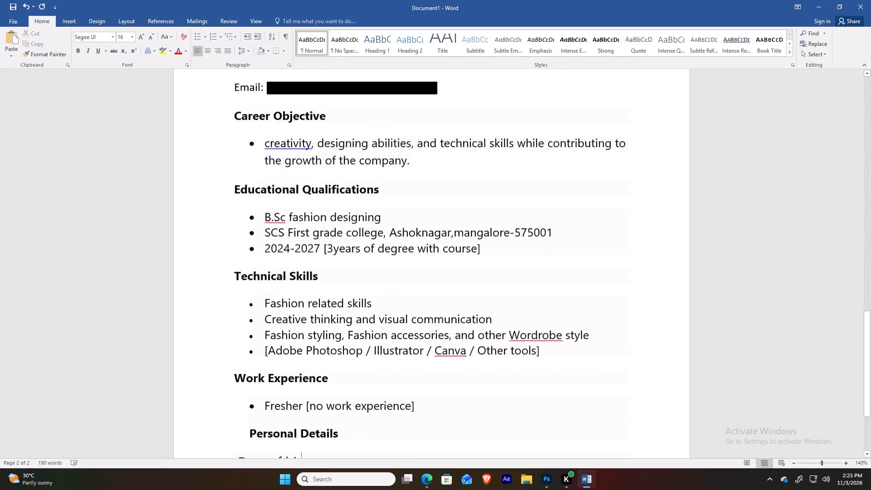
pyautogui.scroll(4, 318, 302)
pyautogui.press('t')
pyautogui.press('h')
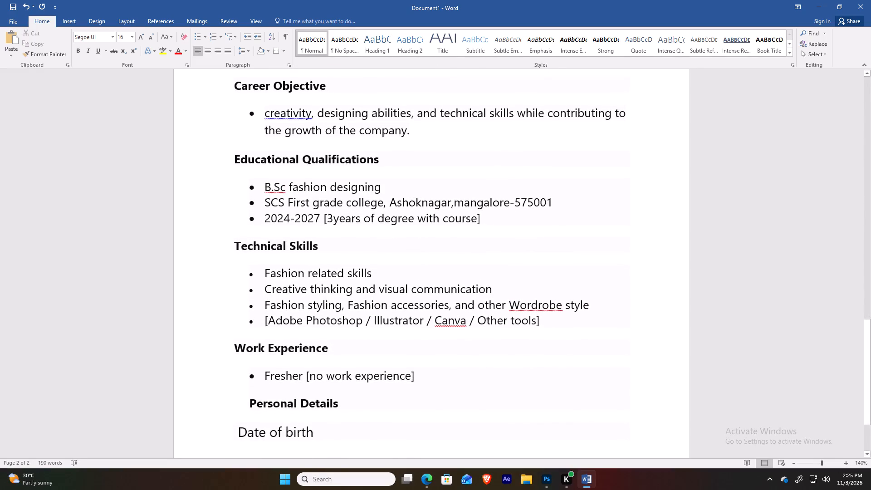
pyautogui.scroll(5, 324, 300)
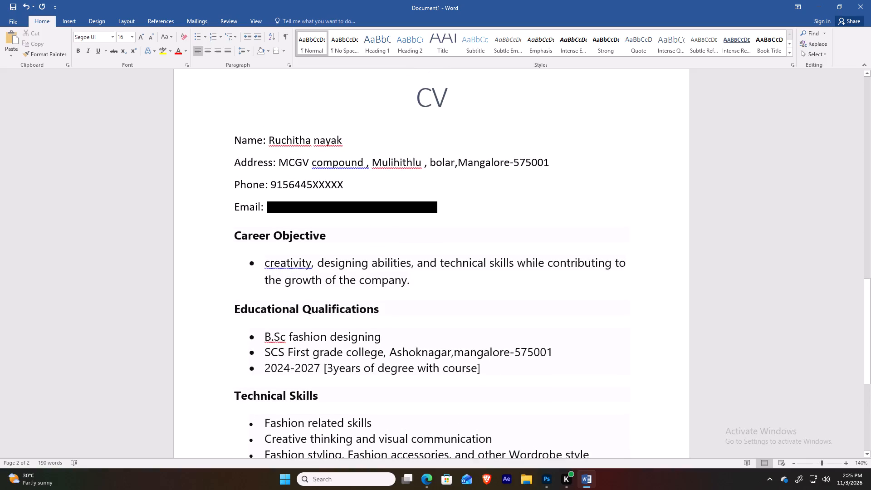
pyautogui.scroll(-7, 340, 232)
pyautogui.scroll(-2, 355, 198)
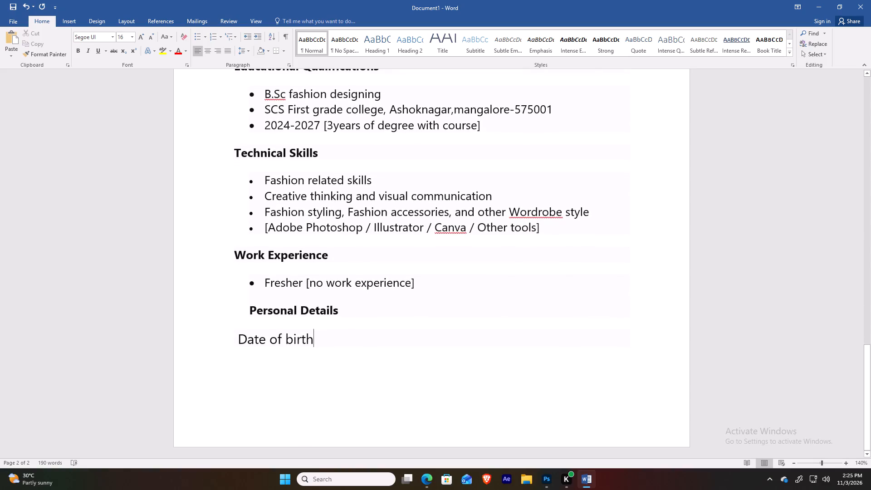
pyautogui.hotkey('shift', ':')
# Set the "Date of birth:" line to 14 pt and turn it into a bulleted item.
pyautogui.moveTo(235, 339); pyautogui.dragTo(352, 338)
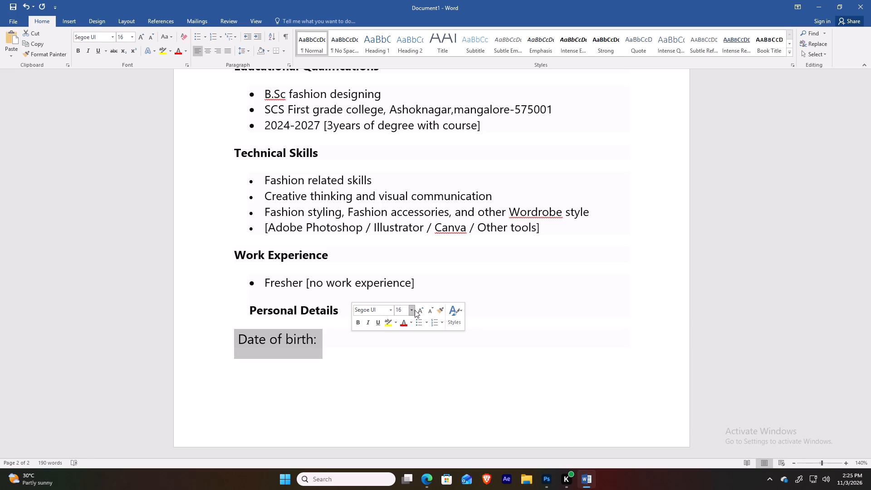
pyautogui.click(415, 310)
pyautogui.click(398, 363)
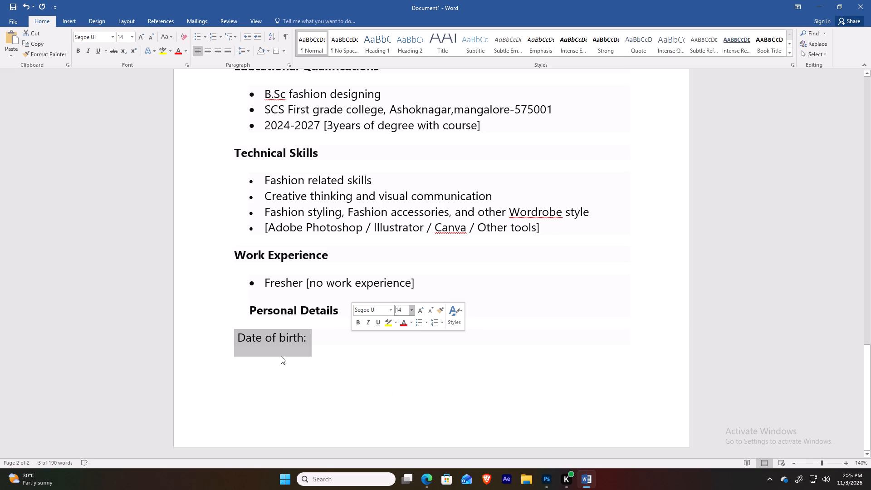
pyautogui.click(207, 338)
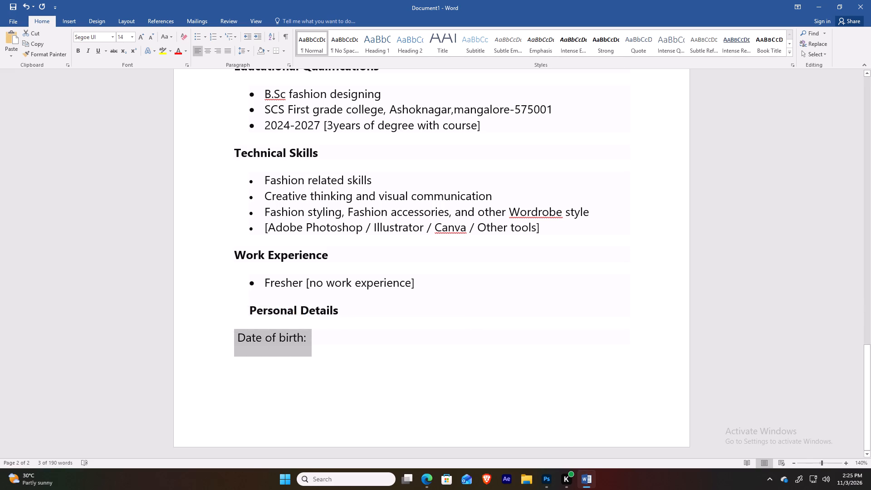
pyautogui.click(200, 38)
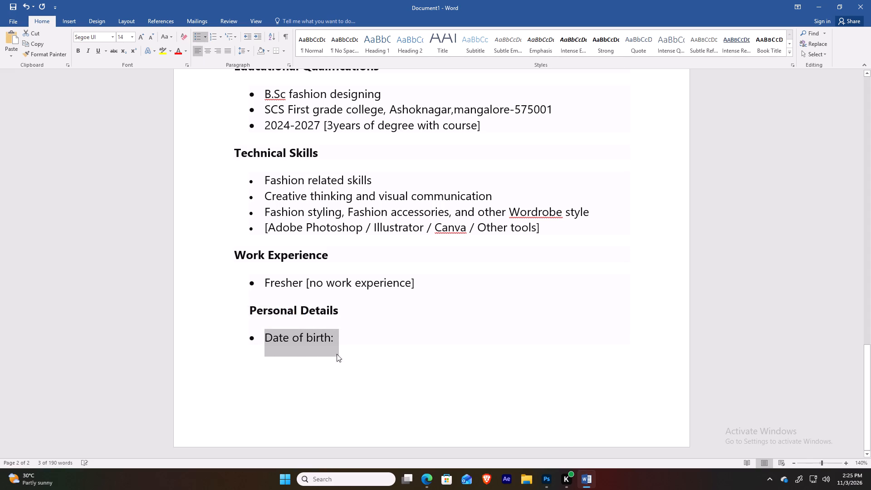
pyautogui.click(356, 341)
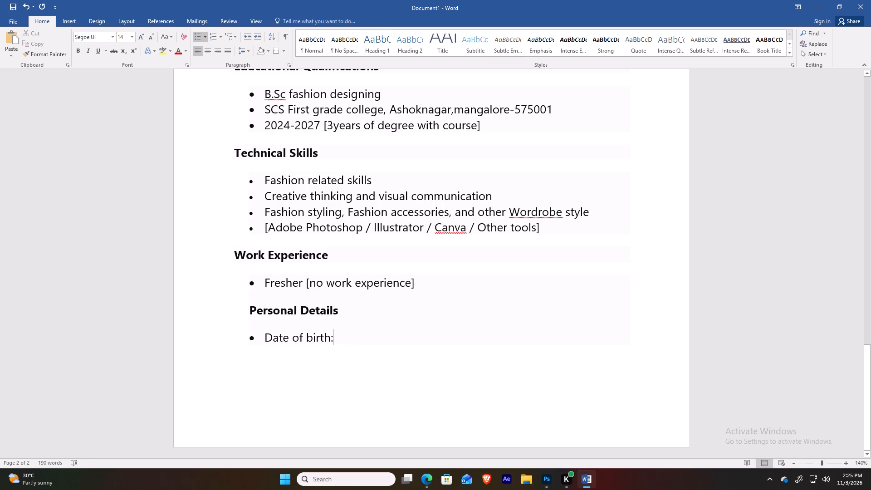
# Remove the indent of the "Personal Details" heading so it lines up with the other section headings.
pyautogui.click(245, 314)
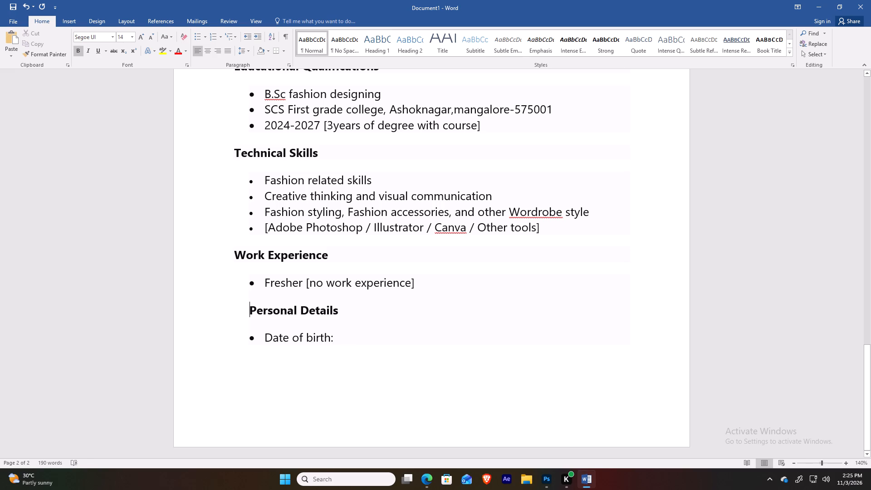
pyautogui.press('BackSpace')
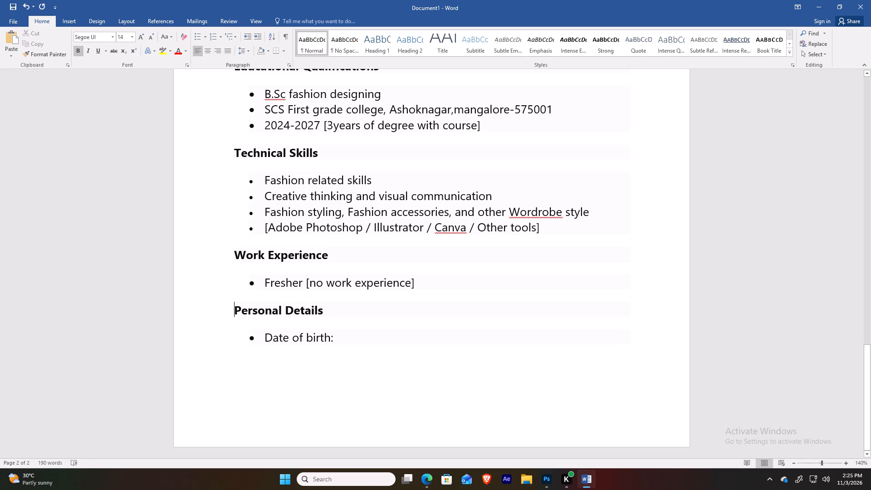
# Add a blank line without a bullet below "Fresher [no work experience]" in the Work Experience section.
pyautogui.click(426, 285)
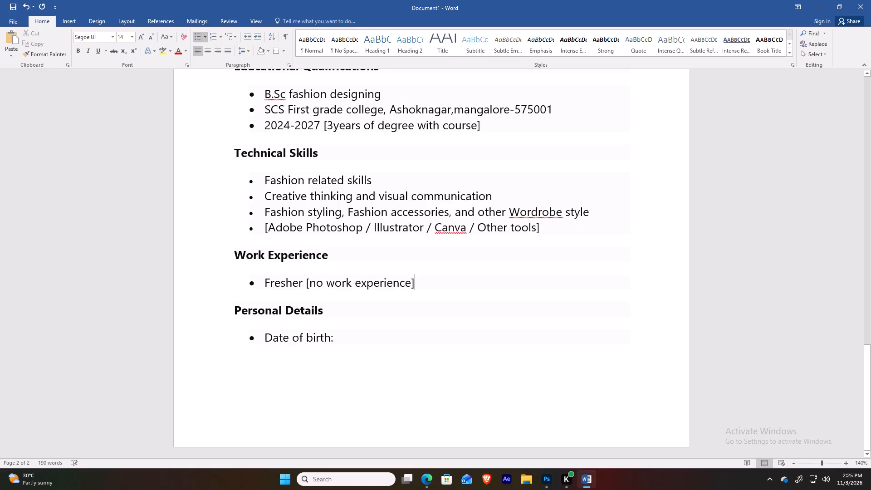
pyautogui.press('Return')
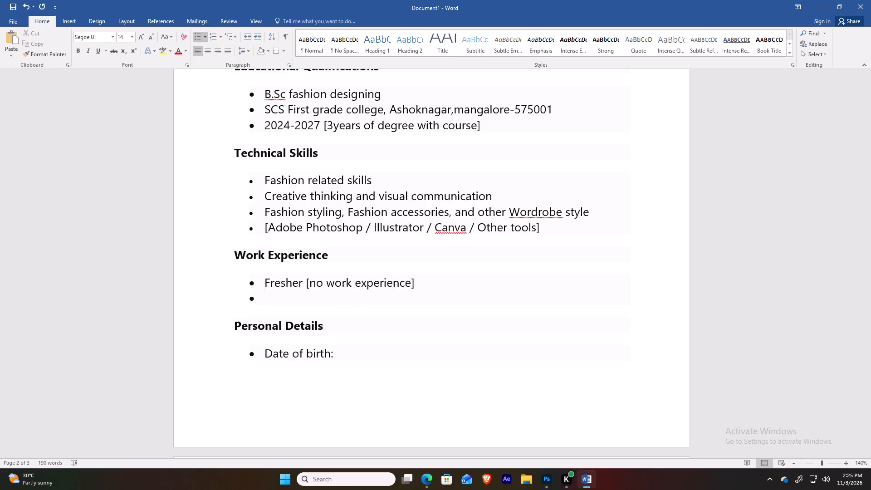
pyautogui.press('BackSpace')
# Enter the date of birth after the "Date of birth:" label, with a space following the colon.
pyautogui.scroll(-4, 463, 266)
pyautogui.scroll(5, 459, 250)
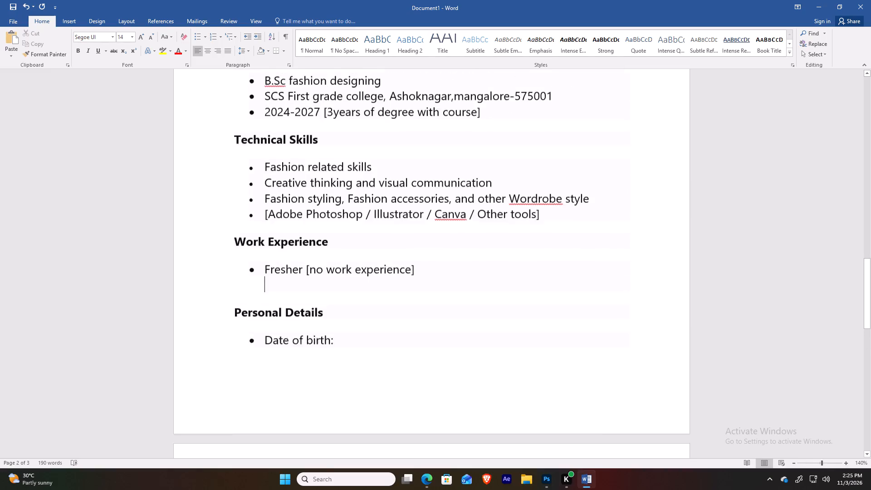
pyautogui.scroll(13, 458, 199)
pyautogui.scroll(-3, 422, 217)
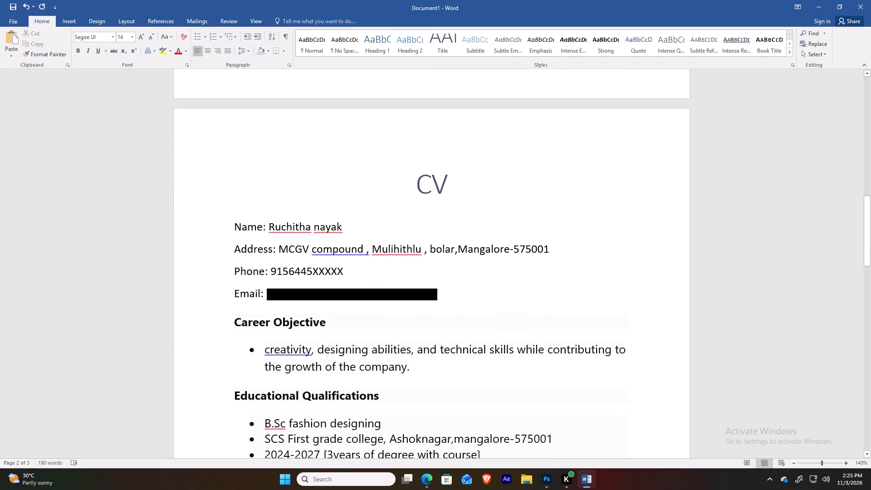
pyautogui.scroll(-10, 444, 279)
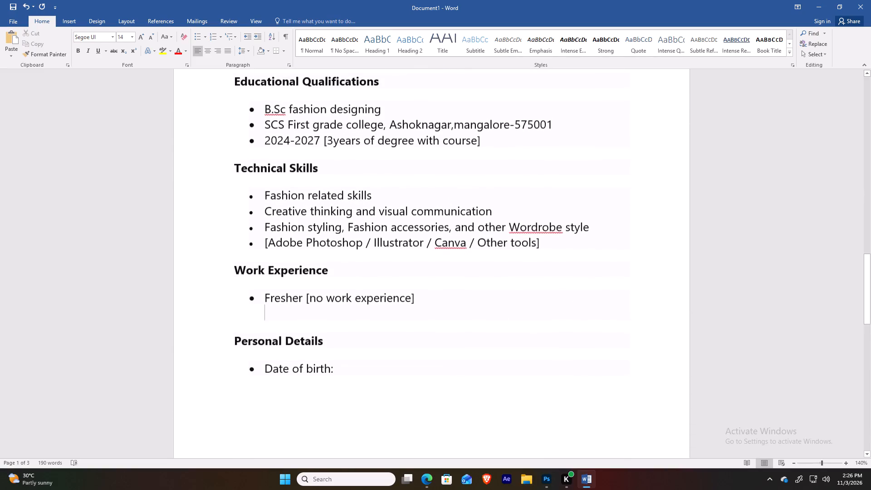
pyautogui.scroll(-2, 447, 272)
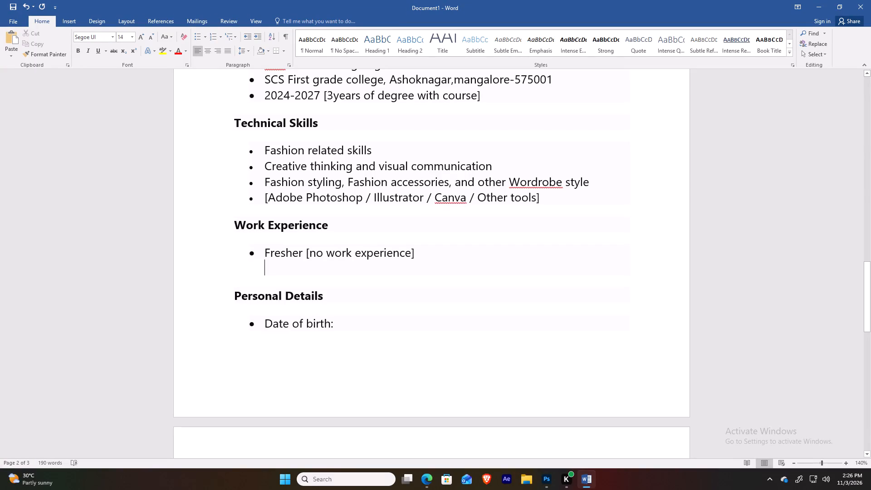
pyautogui.click(350, 322)
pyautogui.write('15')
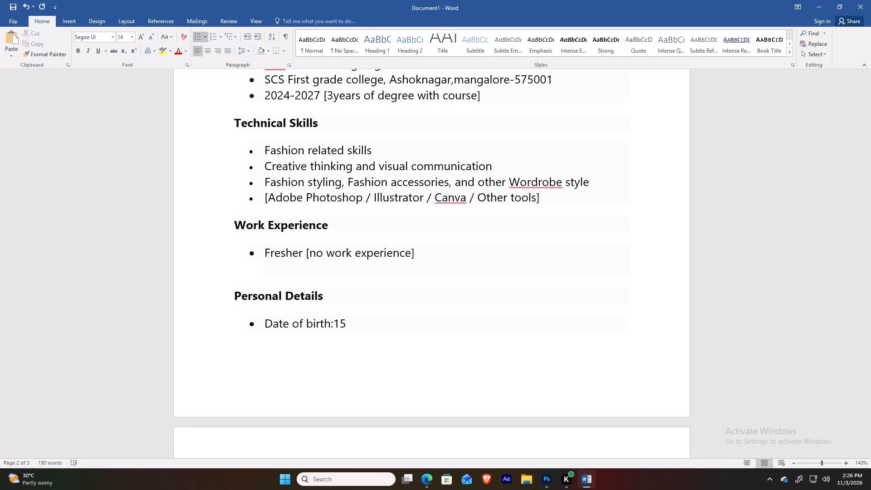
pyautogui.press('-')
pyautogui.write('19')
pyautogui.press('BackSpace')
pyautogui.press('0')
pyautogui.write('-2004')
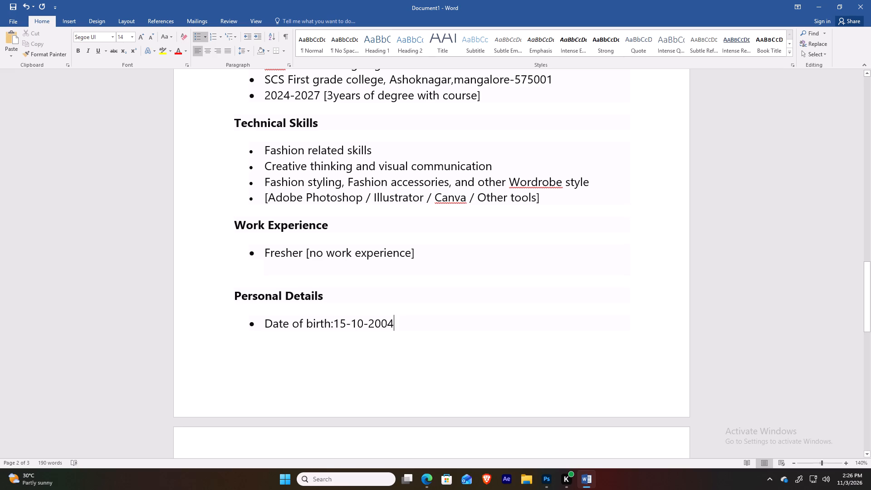
pyautogui.click(332, 323)
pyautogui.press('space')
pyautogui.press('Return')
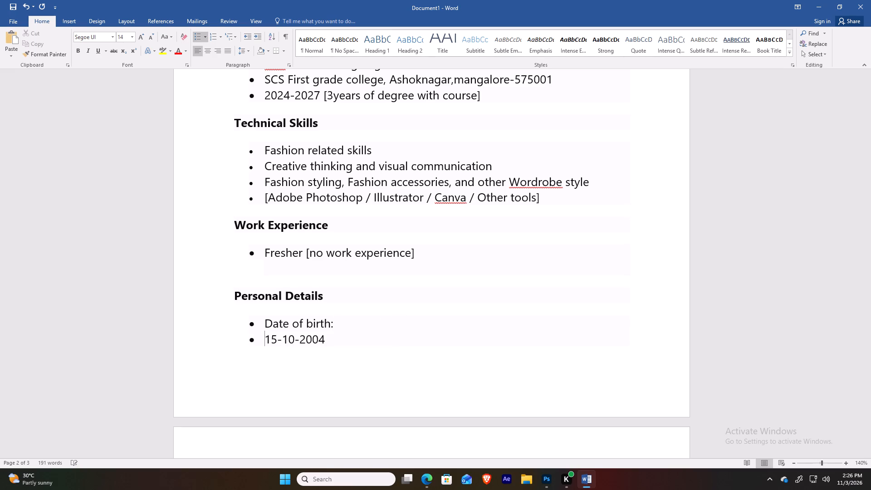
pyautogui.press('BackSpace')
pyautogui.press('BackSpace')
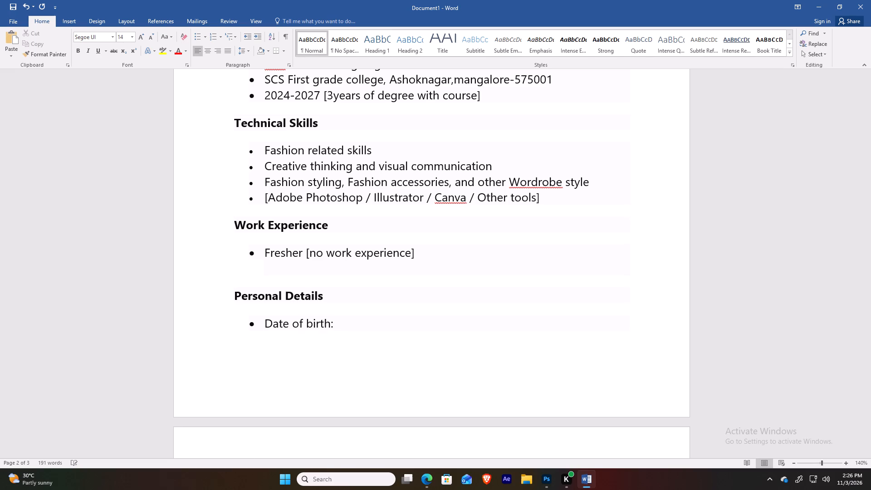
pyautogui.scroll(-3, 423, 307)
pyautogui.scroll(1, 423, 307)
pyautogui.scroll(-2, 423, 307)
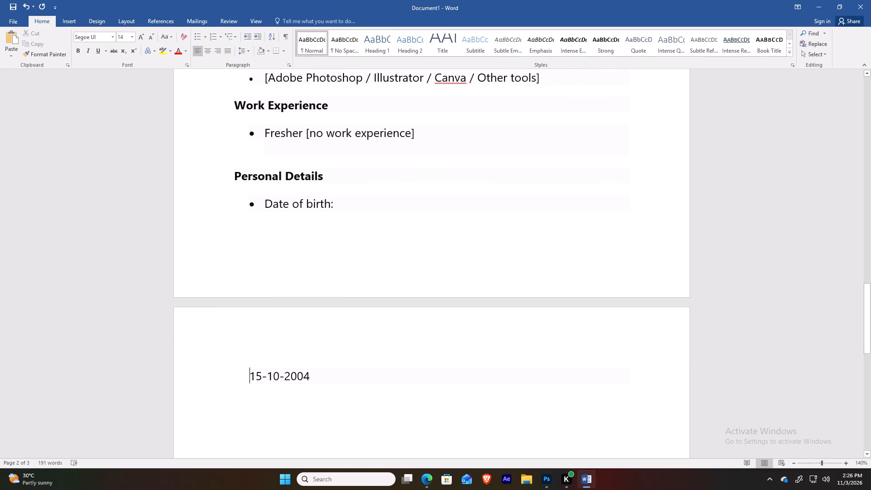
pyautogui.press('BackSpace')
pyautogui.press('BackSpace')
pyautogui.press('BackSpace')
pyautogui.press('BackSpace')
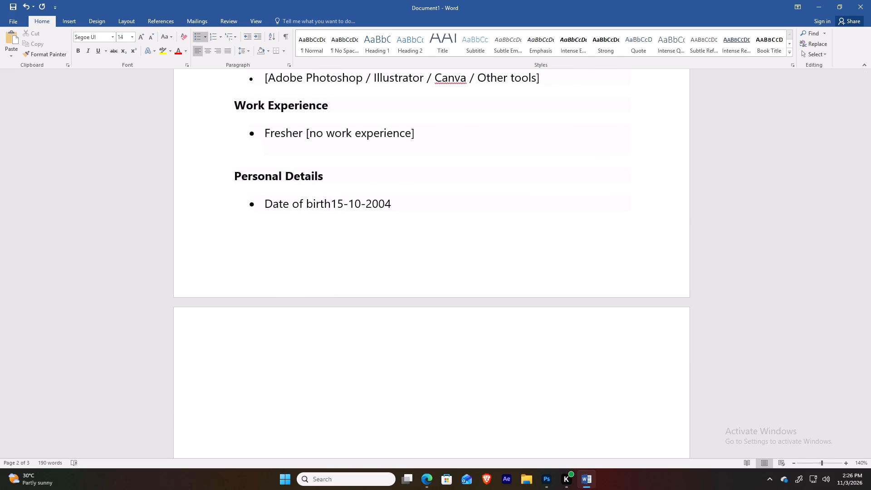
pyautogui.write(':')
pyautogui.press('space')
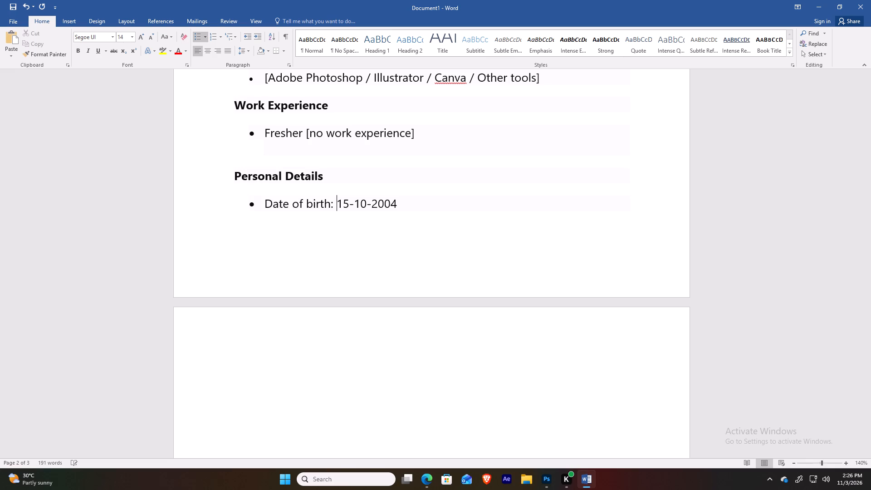
pyautogui.click(414, 192)
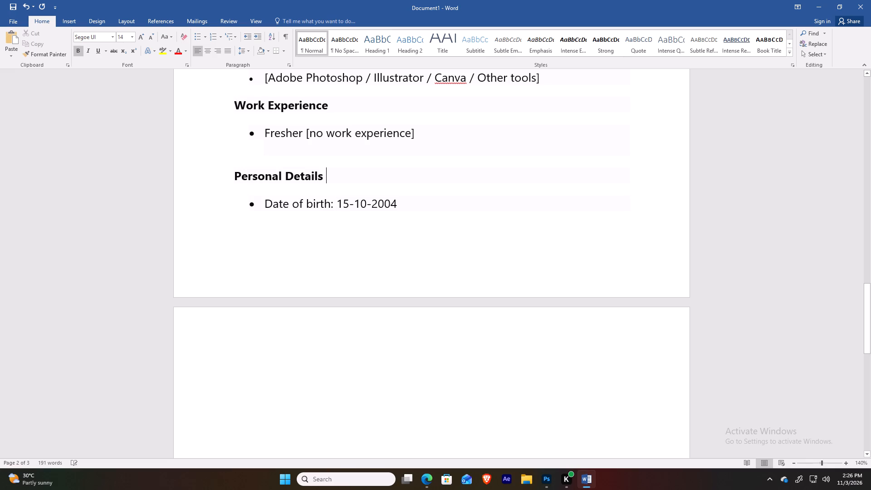
pyautogui.click(407, 203)
pyautogui.press('Return')
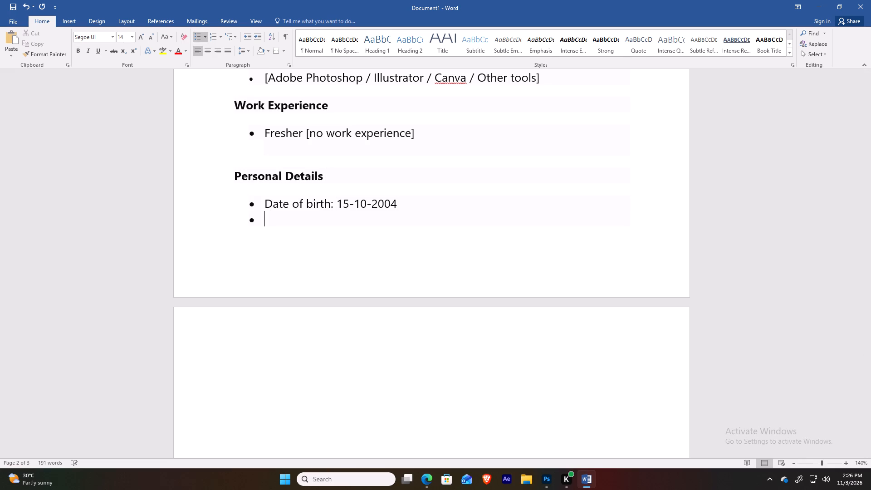
pyautogui.click(426, 478)
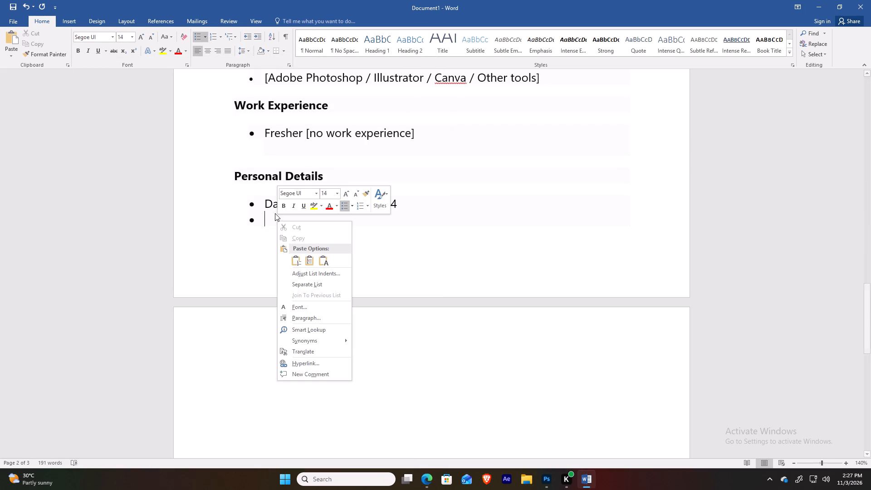
pyautogui.click(298, 256)
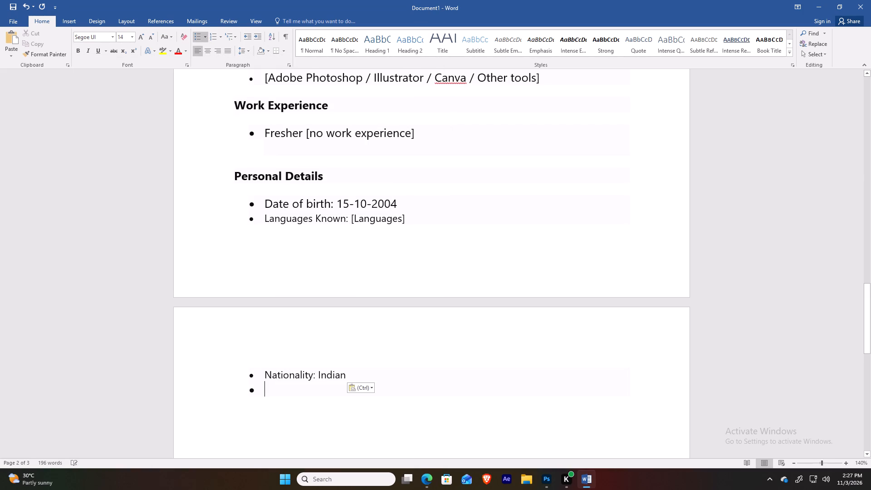
# Delete the "[Languages]" placeholder from the "Languages Known:" bullet.
pyautogui.click(403, 220)
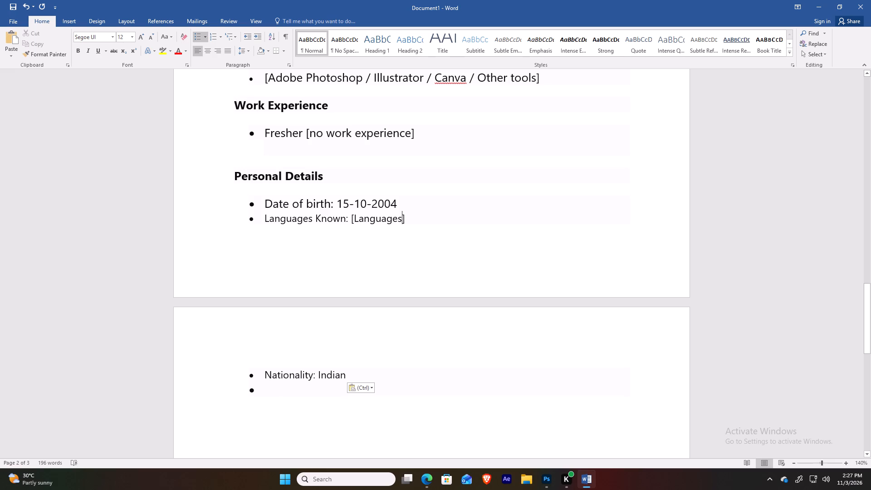
pyautogui.press('BackSpace')
pyautogui.press('BackSpace')
pyautogui.click(402, 225)
pyautogui.press('BackSpace')
pyautogui.press('BackSpace')
pyautogui.press('BackSpace')
pyautogui.press('BackSpace')
pyautogui.press('BackSpace')
pyautogui.press('BackSpace')
pyautogui.press('BackSpace')
pyautogui.press('BackSpace')
pyautogui.press('BackSpace')
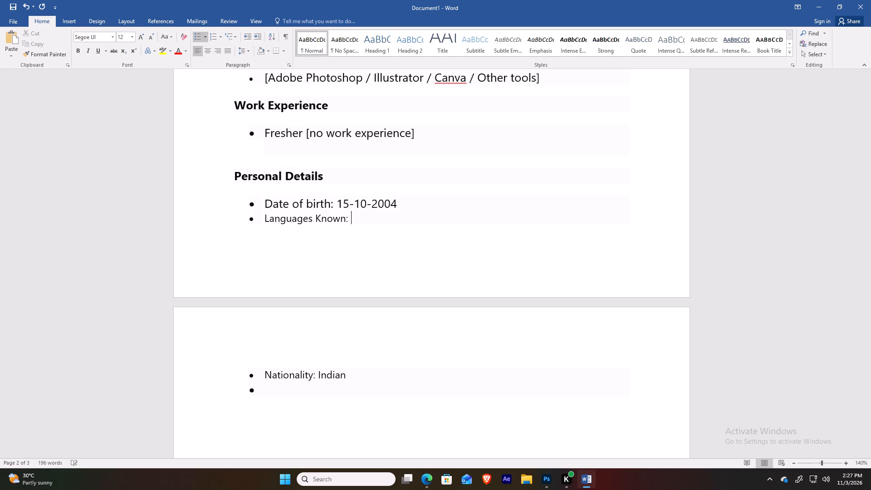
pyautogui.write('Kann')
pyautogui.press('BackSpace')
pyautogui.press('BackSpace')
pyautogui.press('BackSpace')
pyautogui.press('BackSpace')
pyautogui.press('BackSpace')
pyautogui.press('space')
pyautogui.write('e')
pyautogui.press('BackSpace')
# Enter "English" as the first language in the "Languages Known:" bullet.
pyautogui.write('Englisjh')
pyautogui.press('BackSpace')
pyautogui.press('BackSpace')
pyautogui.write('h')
# Add Kannada, Tulu, Hindi and Konkani after English in the "Languages Known:" bullet, separated by commas.
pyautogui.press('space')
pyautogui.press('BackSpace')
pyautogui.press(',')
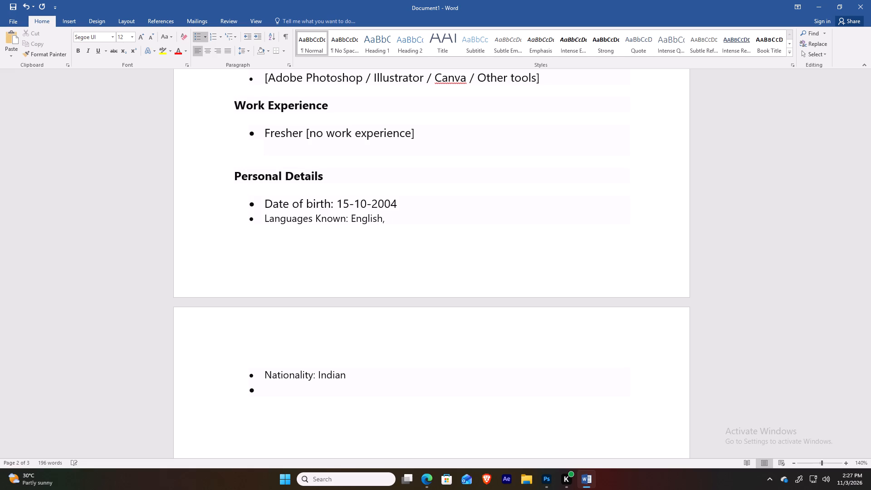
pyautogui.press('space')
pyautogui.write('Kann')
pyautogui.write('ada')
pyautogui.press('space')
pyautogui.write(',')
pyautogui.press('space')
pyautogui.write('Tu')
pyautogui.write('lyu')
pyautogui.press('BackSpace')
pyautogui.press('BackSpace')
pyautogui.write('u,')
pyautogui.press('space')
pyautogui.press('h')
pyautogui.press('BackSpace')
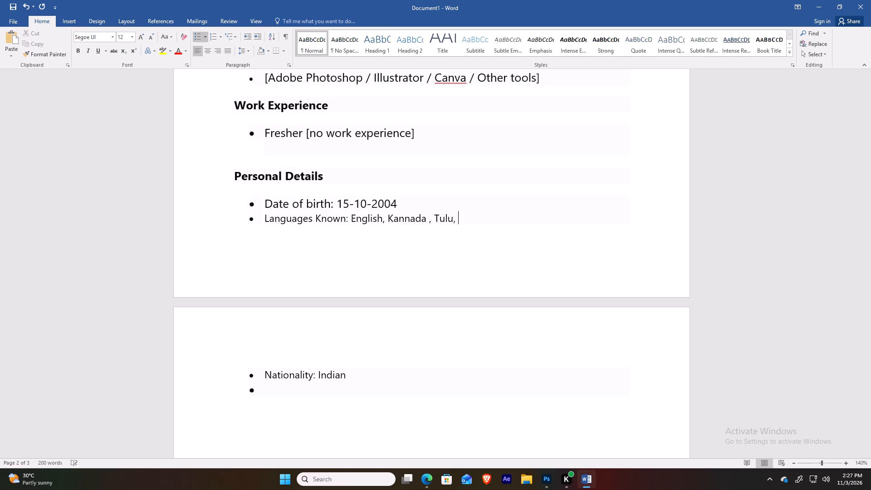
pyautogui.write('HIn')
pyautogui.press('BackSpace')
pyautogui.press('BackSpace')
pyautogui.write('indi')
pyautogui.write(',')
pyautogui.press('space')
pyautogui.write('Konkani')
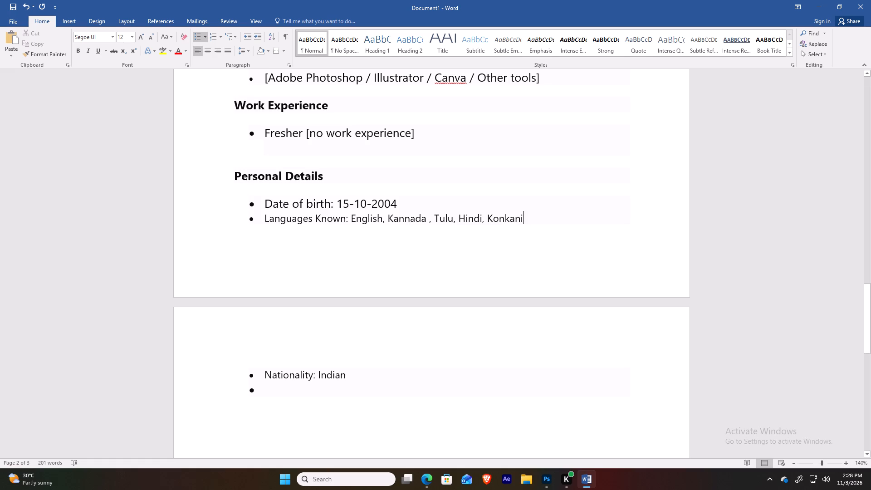
# Remove the empty bullet below the "Nationality: Indian" line.
pyautogui.click(353, 377)
pyautogui.click(291, 398)
pyautogui.press('BackSpace')
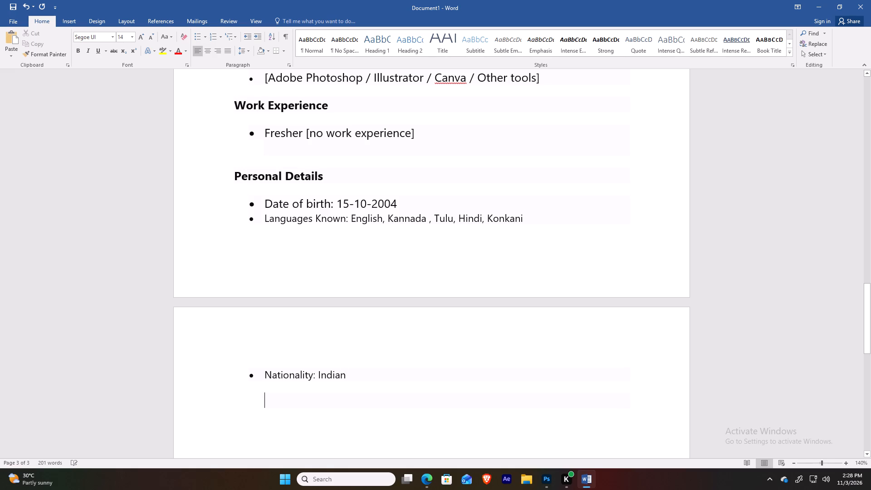
pyautogui.press('BackSpace')
pyautogui.press('BackSpace')
pyautogui.press('BackSpace')
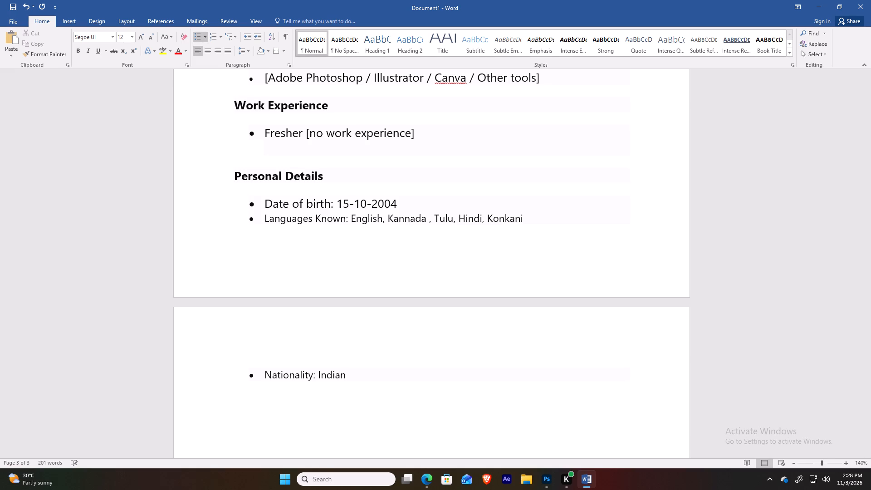
pyautogui.click(431, 481)
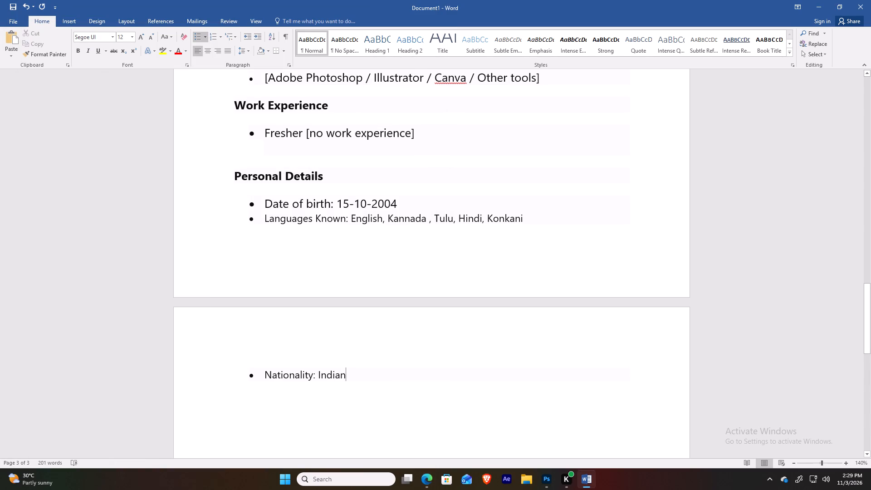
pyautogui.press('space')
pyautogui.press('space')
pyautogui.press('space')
pyautogui.hotkey('shift', 'Return')
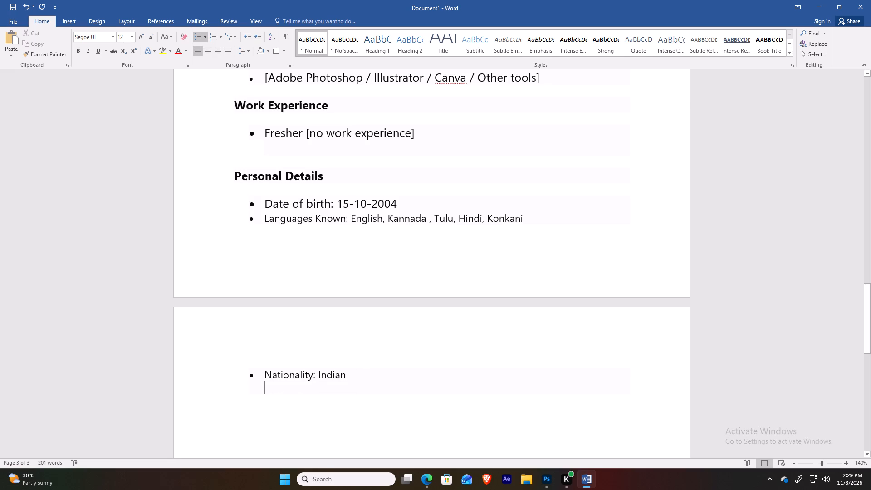
pyautogui.rightClick(319, 395)
pyautogui.moveTo(271, 377); pyautogui.dragTo(267, 388, button='right')
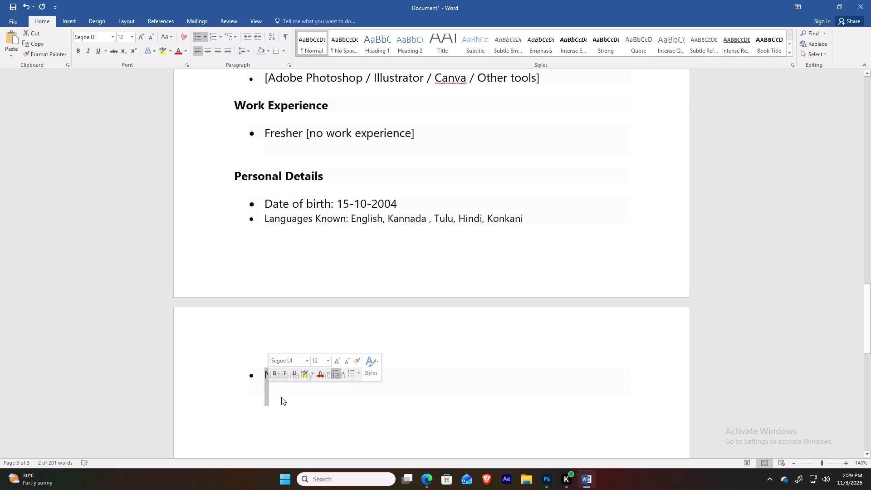
pyautogui.moveTo(296, 402); pyautogui.dragTo(294, 407, button='right')
pyautogui.rightClick(268, 396)
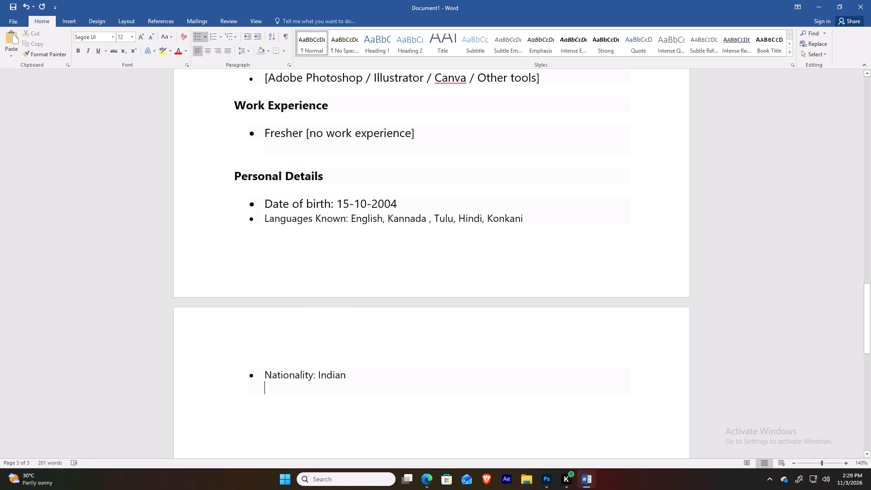
pyautogui.rightClick(260, 406)
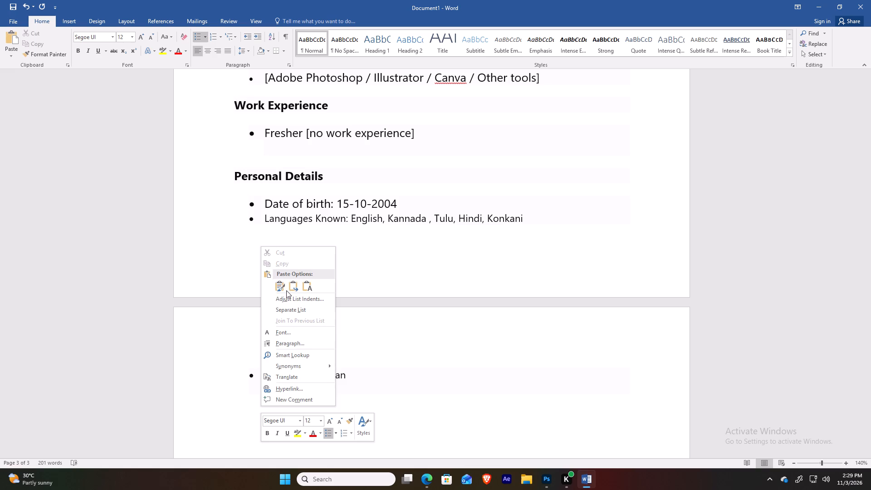
pyautogui.click(273, 285)
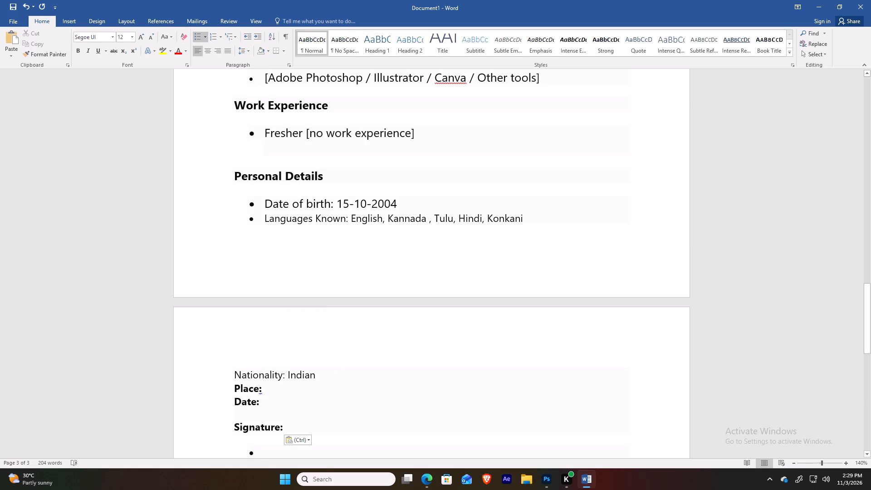
# Delete the trailing empty bullet and the pasted "Signature:" and "Date:" lines, back to the end of "Place:".
pyautogui.press('BackSpace')
pyautogui.press('BackSpace')
pyautogui.press('BackSpace')
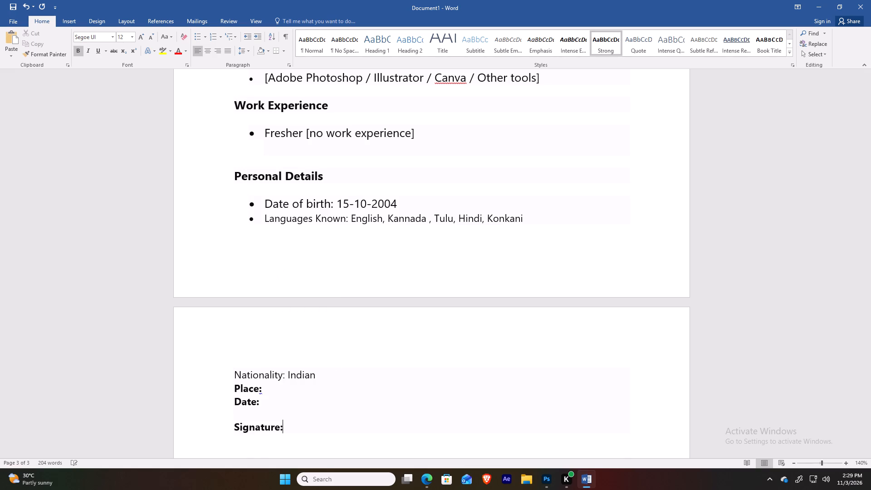
pyautogui.press('BackSpace')
pyautogui.press('BackSpace')
pyautogui.press('BackSpace')
pyautogui.press('BackSpace')
pyautogui.press('BackSpace')
pyautogui.press('BackSpace')
pyautogui.press('BackSpace')
pyautogui.press('BackSpace')
pyautogui.press('BackSpace')
pyautogui.press('BackSpace')
pyautogui.press('BackSpace')
pyautogui.press('BackSpace')
pyautogui.press('BackSpace')
pyautogui.press('BackSpace')
pyautogui.press('BackSpace')
pyautogui.press('BackSpace')
pyautogui.press('BackSpace')
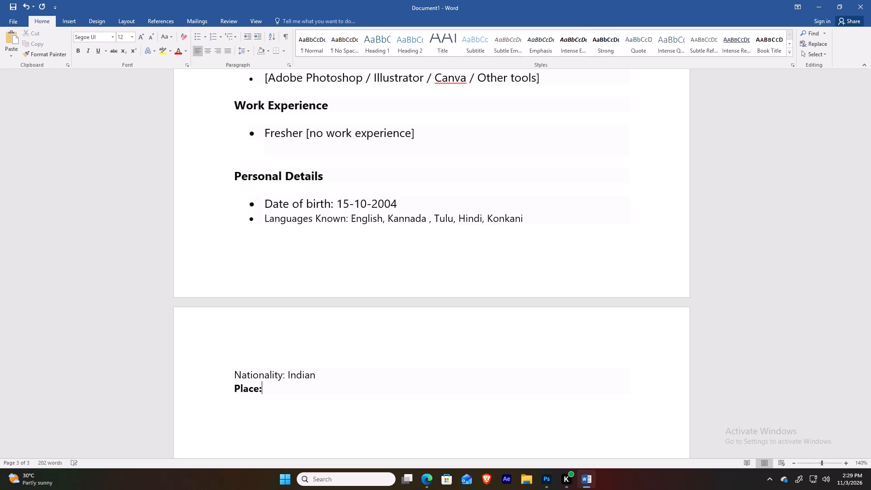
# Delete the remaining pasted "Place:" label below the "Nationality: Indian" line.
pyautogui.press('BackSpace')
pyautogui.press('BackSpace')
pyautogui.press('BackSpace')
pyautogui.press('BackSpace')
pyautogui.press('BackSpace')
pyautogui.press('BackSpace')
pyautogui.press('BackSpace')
# Undo the label deletions and the earlier paste, back to the bulleted "Nationality: Indian" line.
pyautogui.click(24, 2)
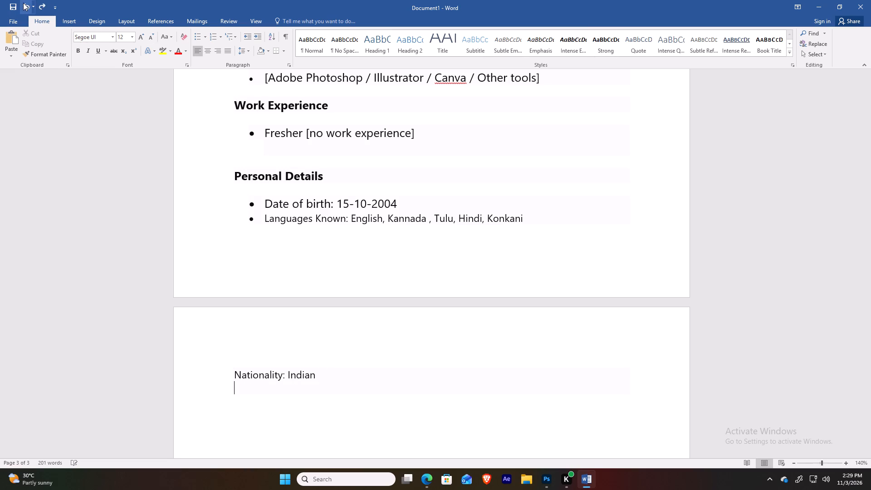
pyautogui.click(23, 3)
pyautogui.tripleClick(23, 3)
pyautogui.tripleClick(23, 3)
pyautogui.tripleClick(20, 2)
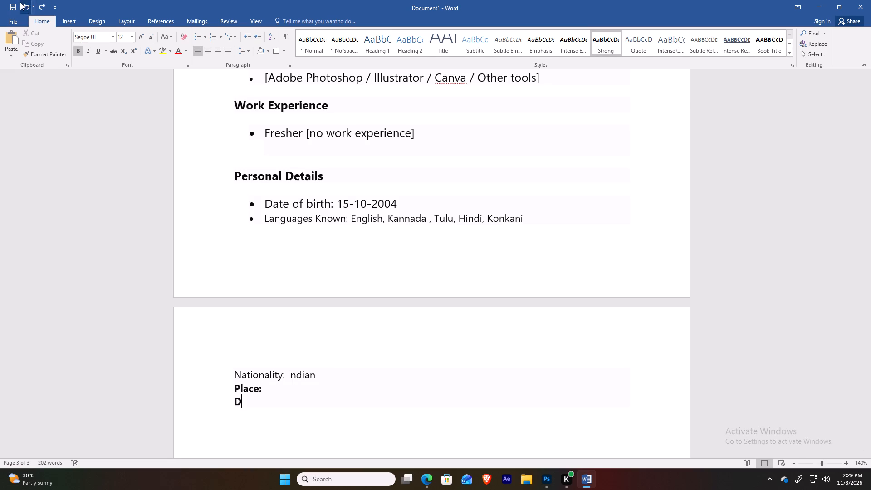
pyautogui.tripleClick(20, 2)
pyautogui.tripleClick(20, 2)
pyautogui.tripleClick(20, 2)
pyautogui.tripleClick(20, 2)
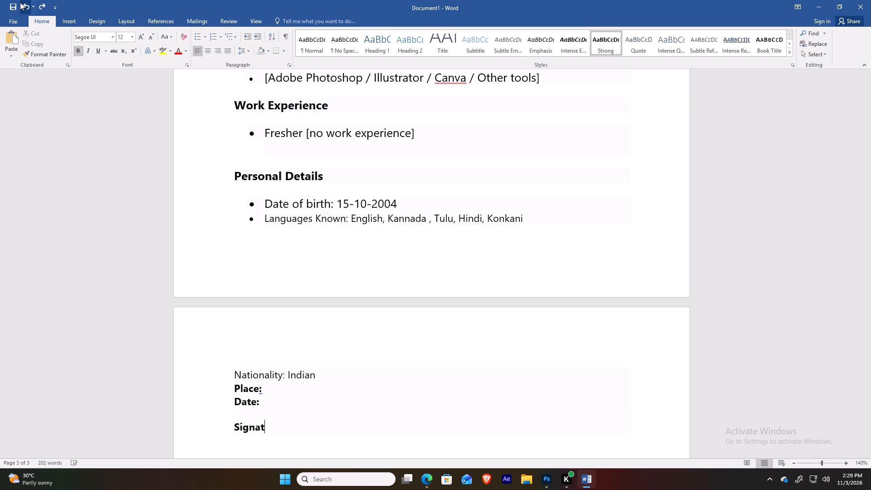
pyautogui.tripleClick(20, 2)
pyautogui.doubleClick(20, 2)
pyautogui.click(20, 2)
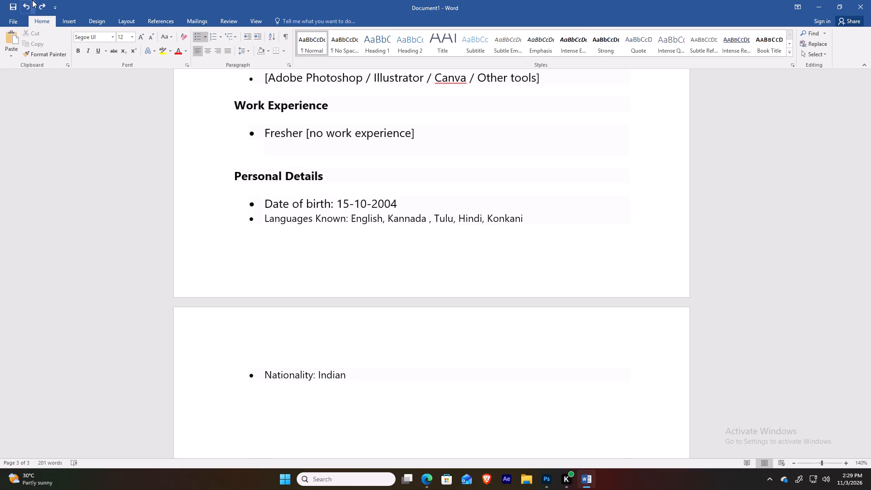
# Paste the copied "Place:", "Date:" and "Signature:" labels on a new line below "Nationality: Indian", using the first paste option.
pyautogui.press('Return')
pyautogui.press('BackSpace')
pyautogui.press('BackSpace')
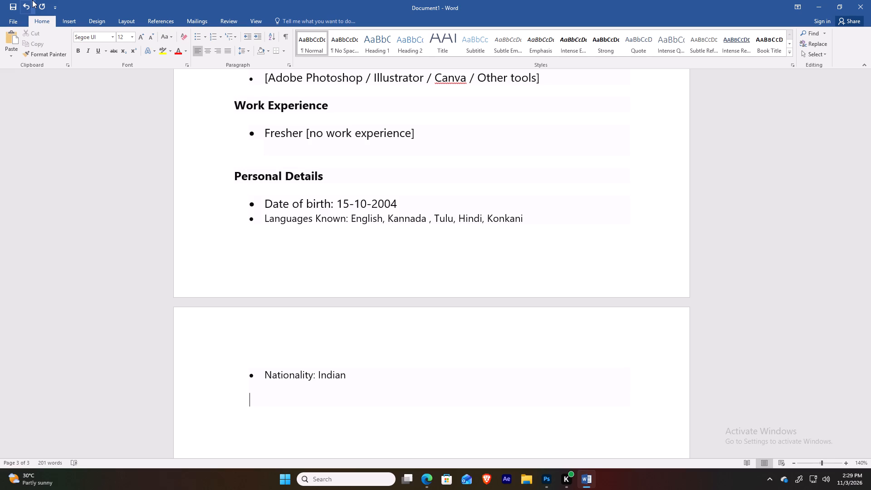
pyautogui.rightClick(30, 0)
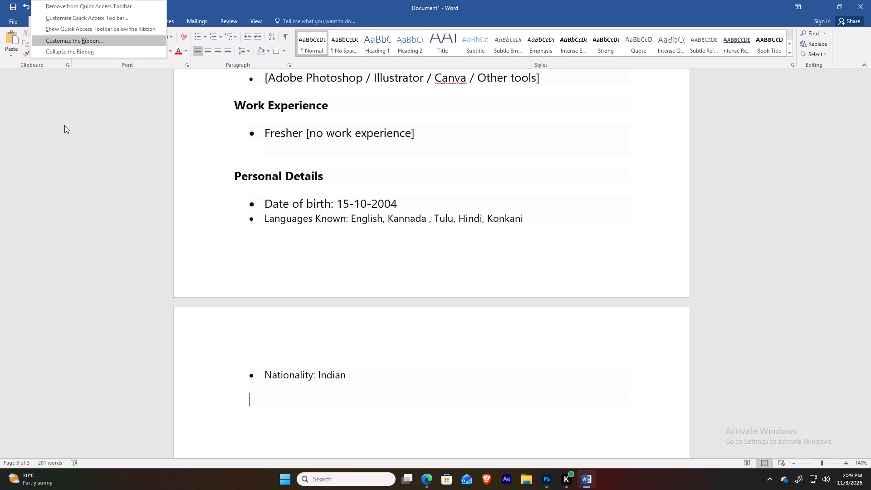
pyautogui.rightClick(248, 399)
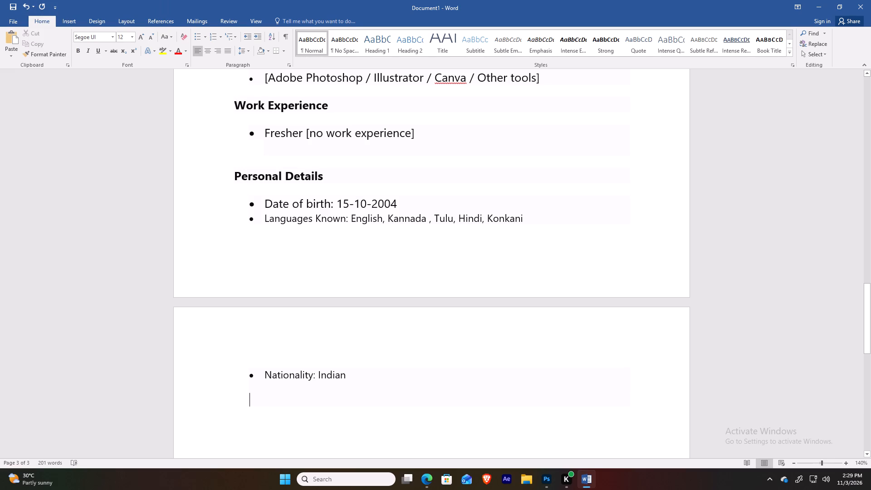
pyautogui.rightClick(254, 404)
pyautogui.rightClick(246, 401)
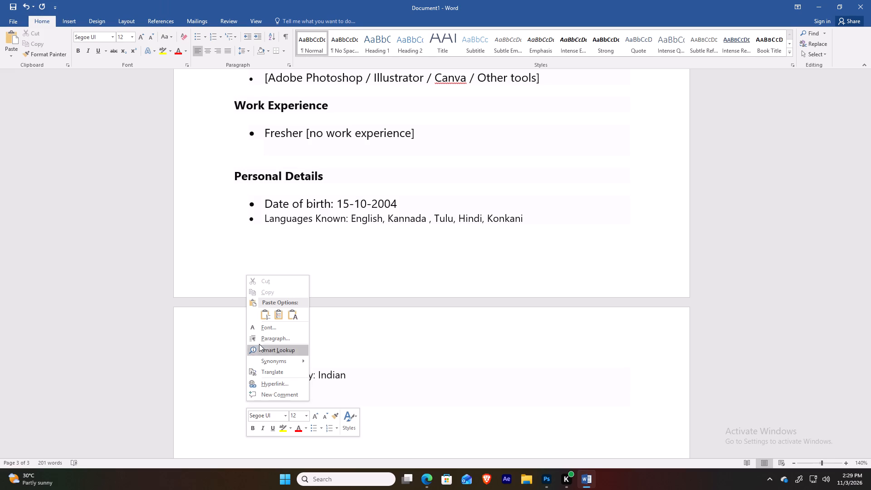
pyautogui.click(262, 318)
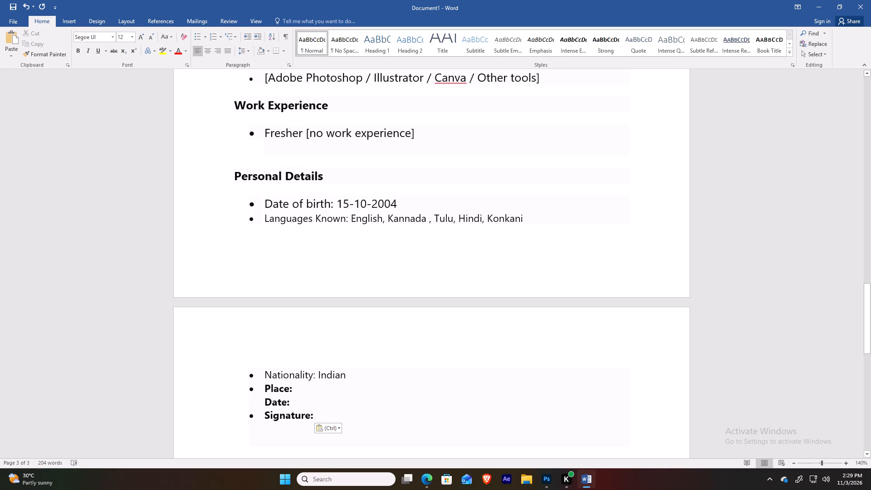
# Insert a blank, unbulleted line between "Nationality: Indian" and the "Place:" label.
pyautogui.click(264, 402)
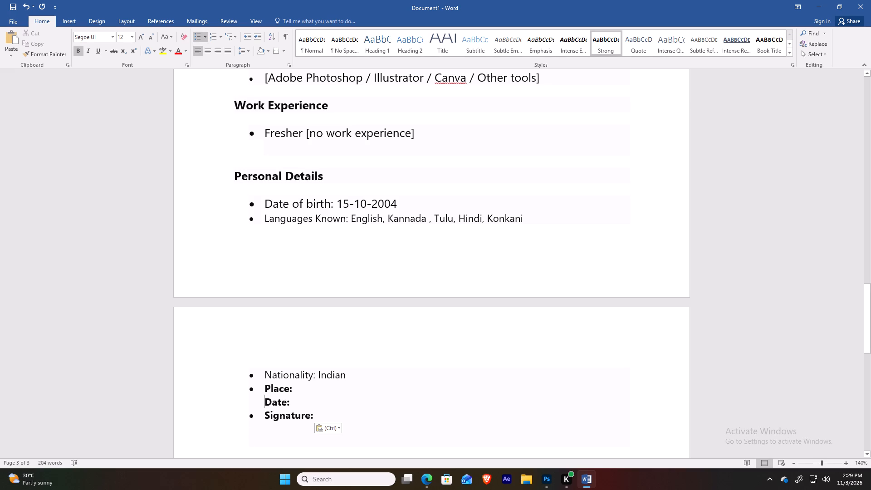
pyautogui.click(350, 378)
pyautogui.press('Return')
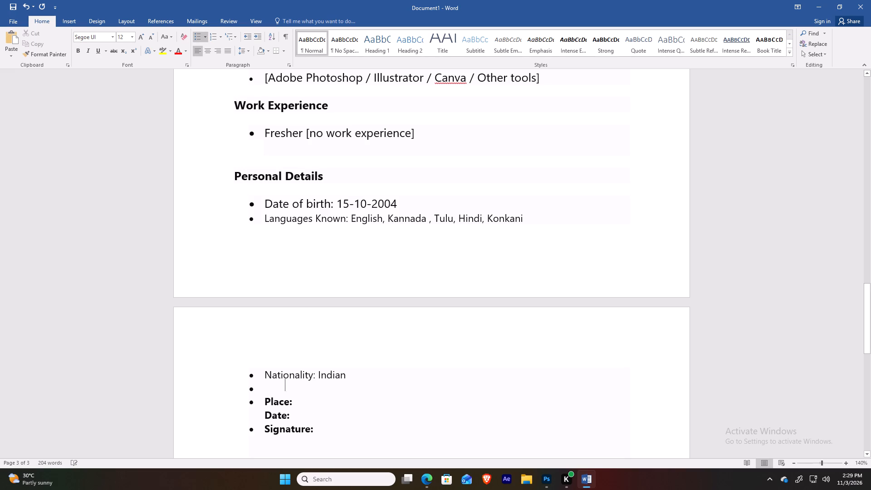
pyautogui.press('Return')
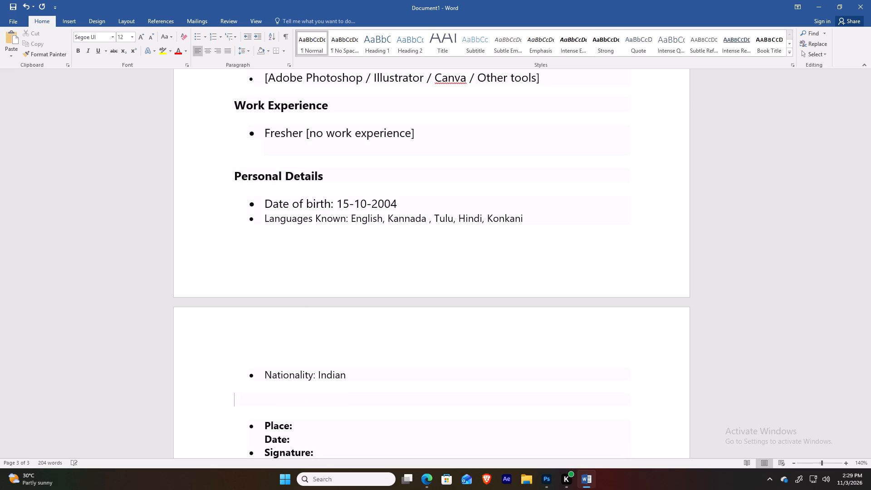
# Remove the bullets and indents from the "Place:"/"Date:" lines and the "Signature:" line.
pyautogui.click(259, 428)
pyautogui.press('BackSpace')
pyautogui.press('BackSpace')
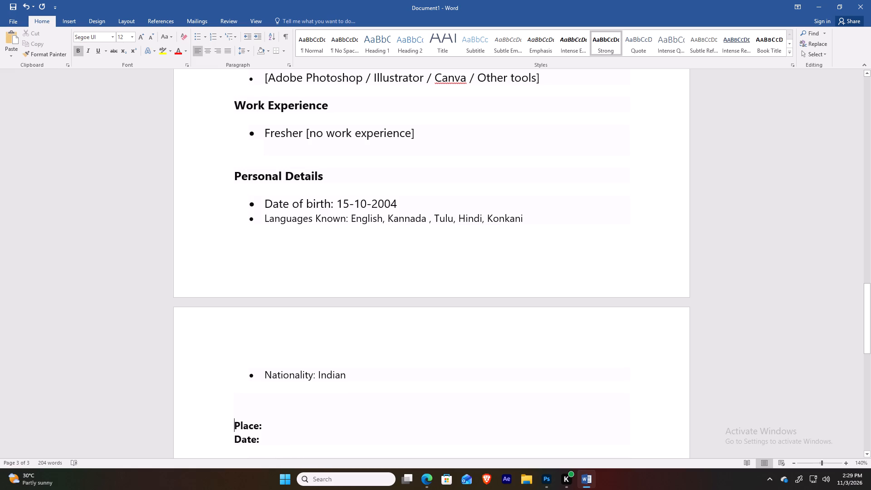
pyautogui.scroll(-3, 261, 426)
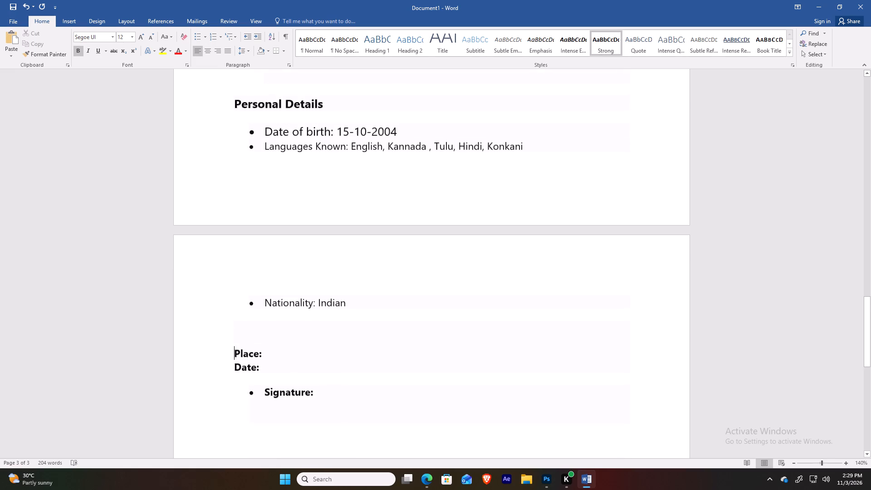
pyautogui.scroll(-1, 267, 419)
pyautogui.click(264, 346)
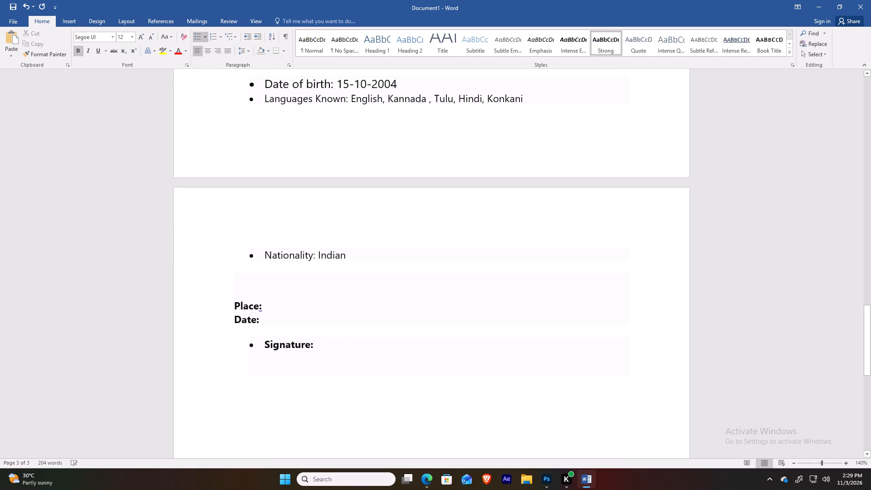
pyautogui.press('BackSpace')
pyautogui.press('BackSpace')
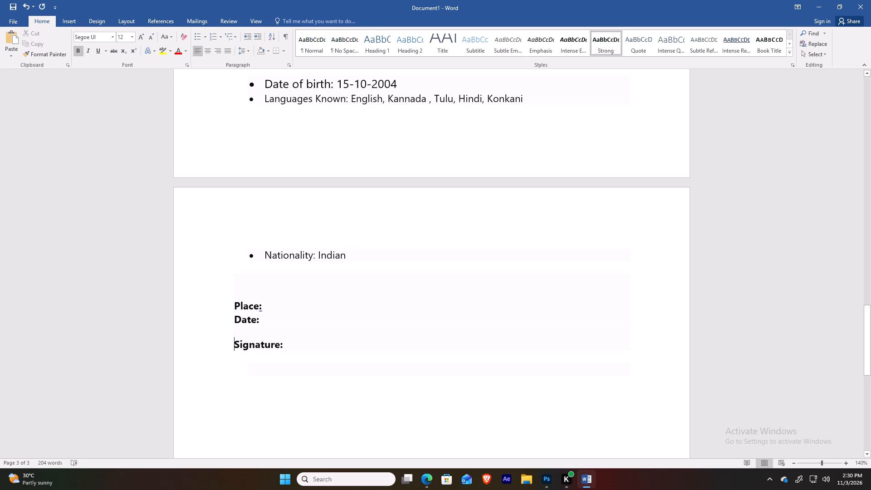
# Enter "Mangalore" after the "Place:" label.
pyautogui.click(273, 309)
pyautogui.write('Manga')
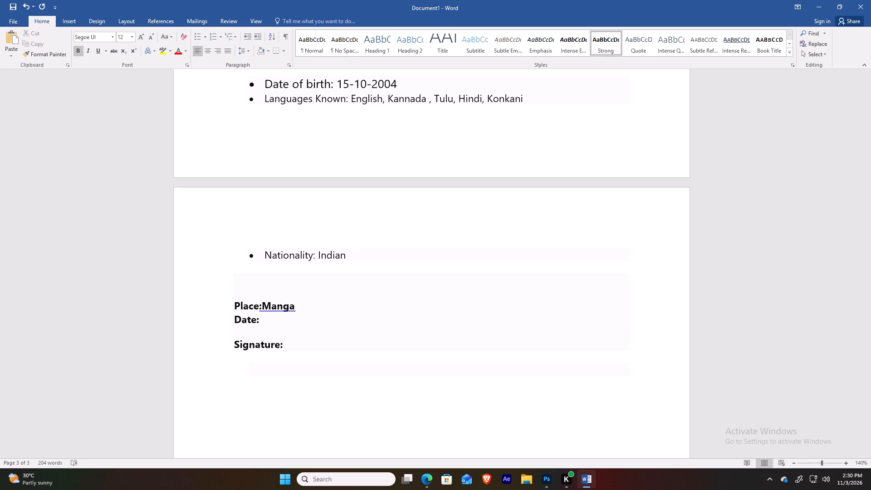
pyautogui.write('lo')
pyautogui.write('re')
# Fill in the "Date:" line with 03-11-2026.
pyautogui.click(264, 320)
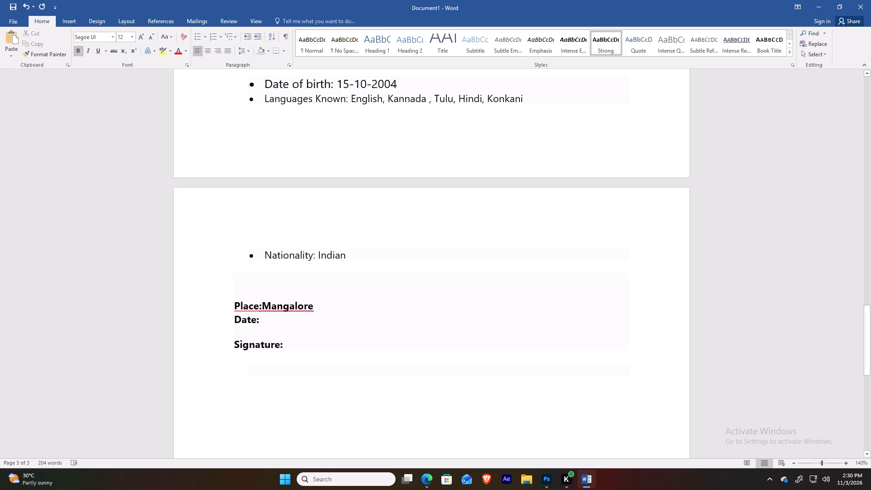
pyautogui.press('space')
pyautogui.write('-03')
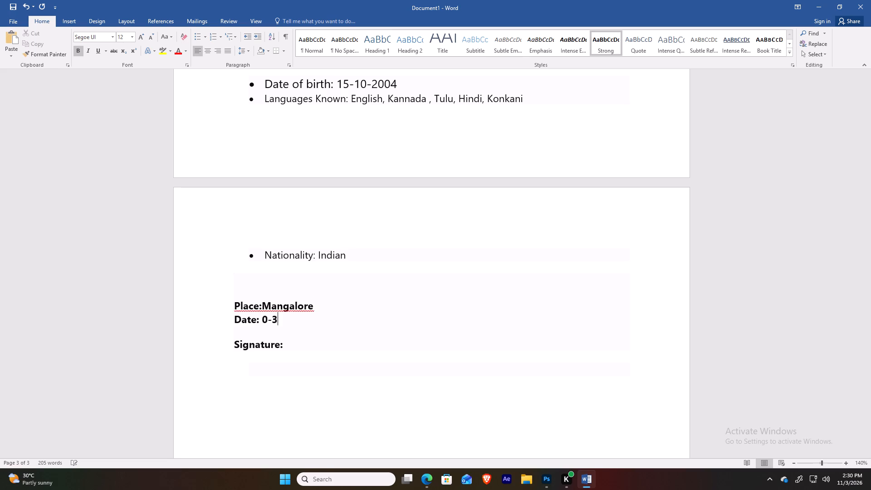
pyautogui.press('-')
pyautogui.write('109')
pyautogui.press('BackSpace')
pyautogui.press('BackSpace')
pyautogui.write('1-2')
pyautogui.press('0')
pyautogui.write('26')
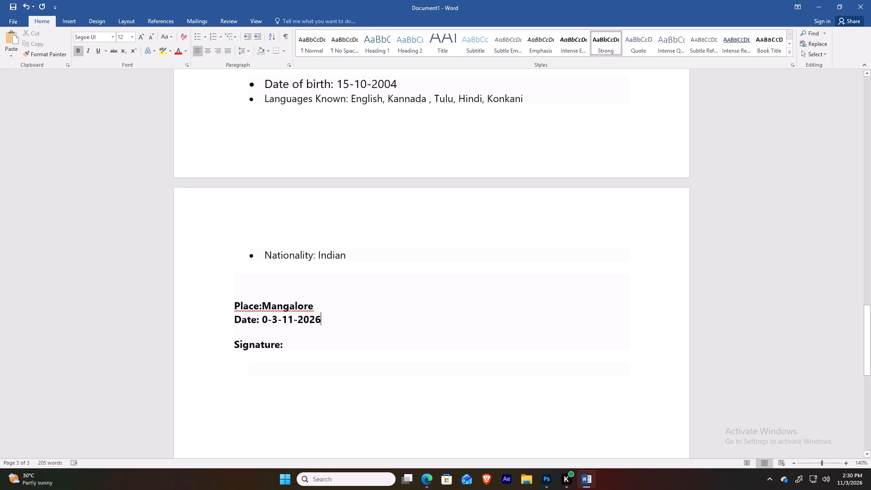
pyautogui.click(272, 323)
pyautogui.press('BackSpace')
# Set "Mangalore" and the date line to 14 pt and remove their bold formatting.
pyautogui.moveTo(263, 307); pyautogui.dragTo(324, 311)
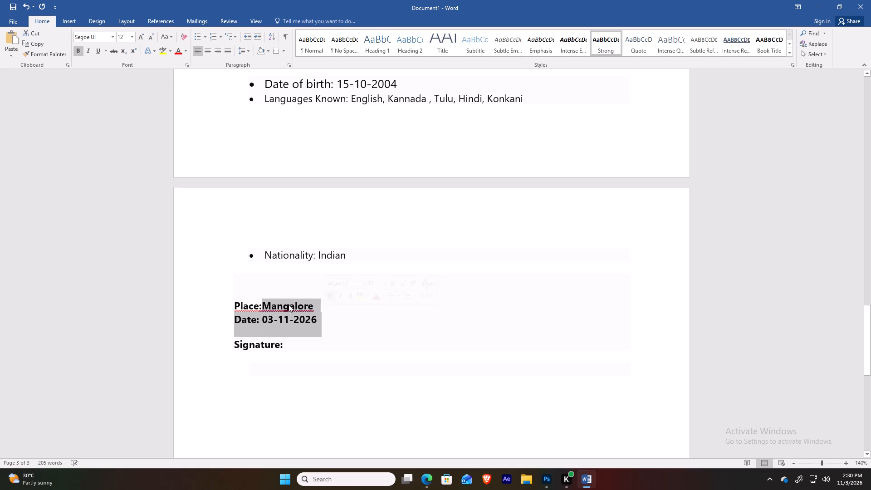
pyautogui.click(136, 38)
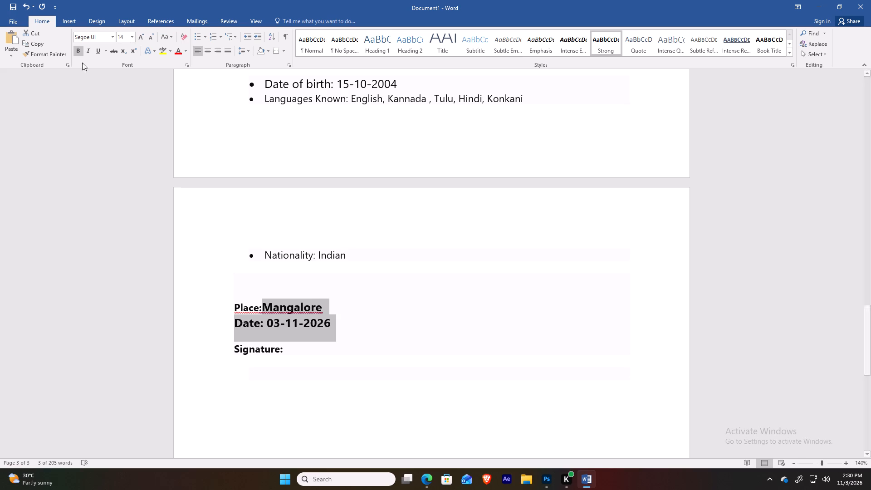
pyautogui.click(79, 51)
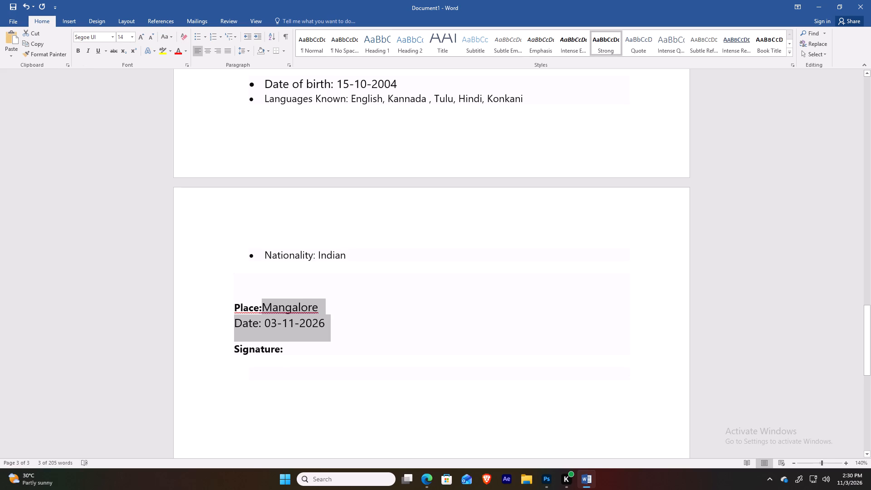
pyautogui.rightClick(338, 296)
pyautogui.click(432, 247)
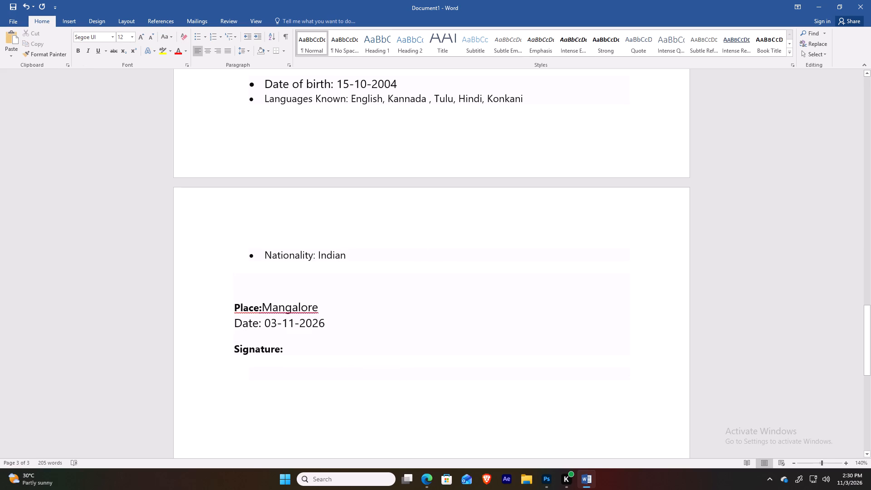
# Apply the Normal style to "Mangalore" and the date line.
pyautogui.moveTo(264, 308); pyautogui.dragTo(282, 314)
pyautogui.moveTo(282, 314); pyautogui.dragTo(328, 321)
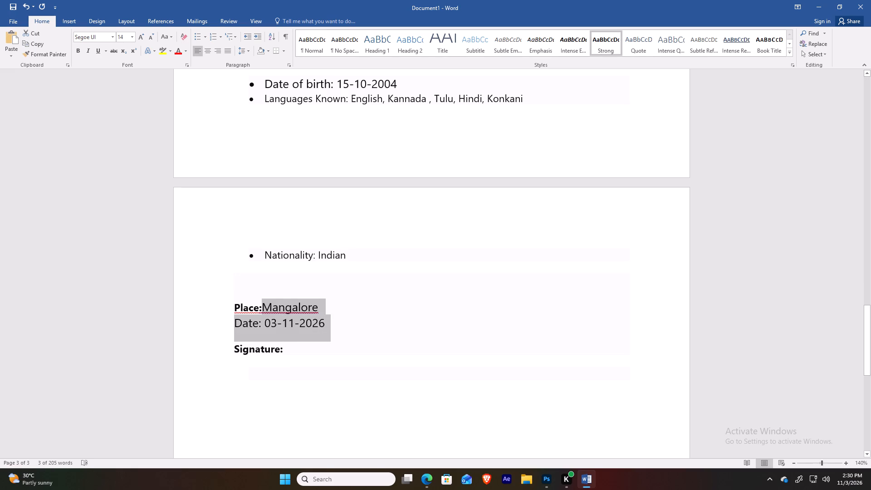
pyautogui.click(313, 51)
pyautogui.click(337, 272)
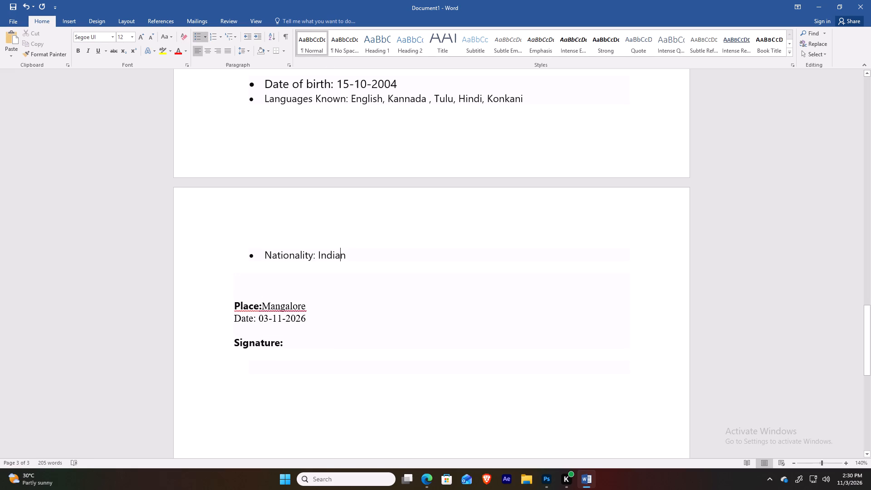
# Set the "Date:" label to 14 pt bold, leaving the date value out of the selection.
pyautogui.click(335, 322)
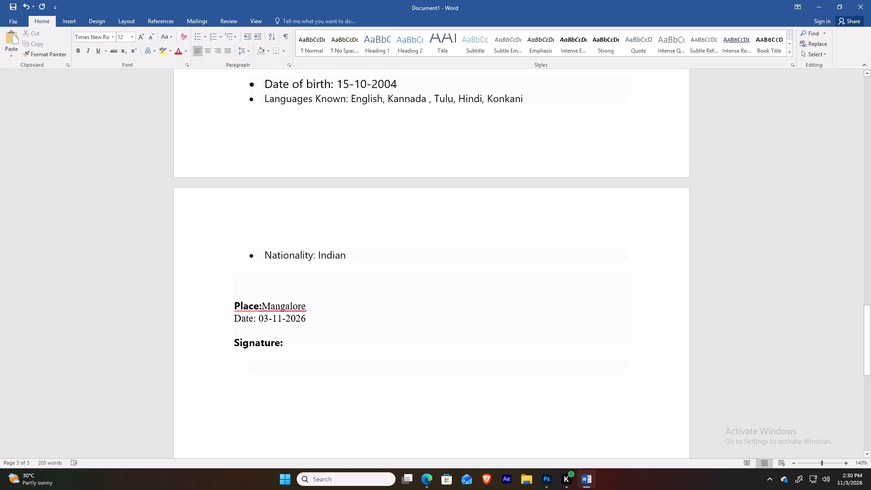
pyautogui.moveTo(260, 305); pyautogui.dragTo(224, 304)
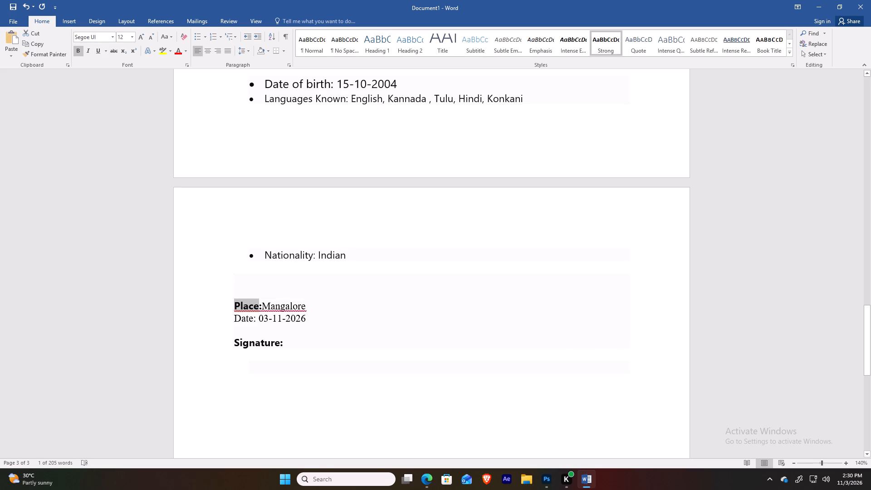
pyautogui.click(343, 288)
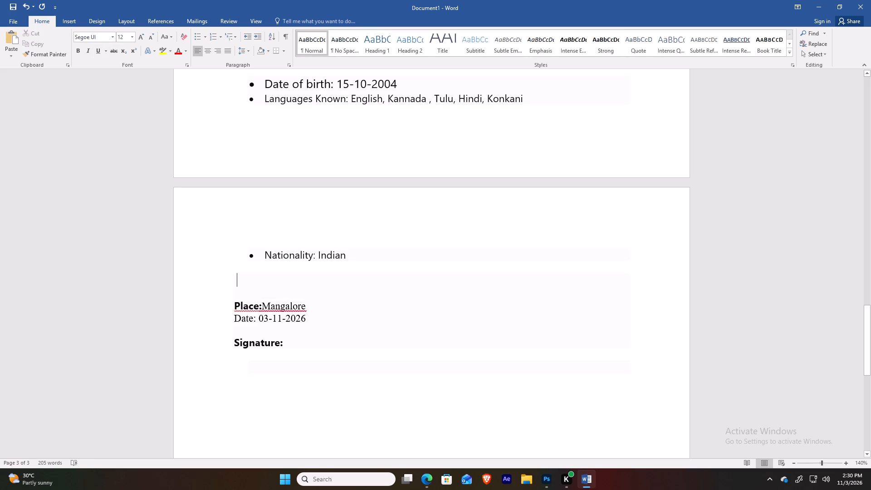
pyautogui.moveTo(256, 319); pyautogui.dragTo(225, 318)
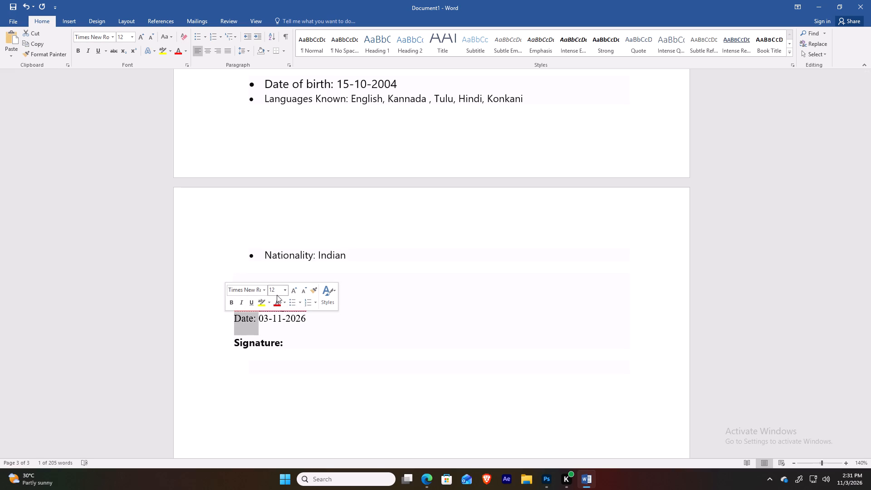
pyautogui.click(284, 292)
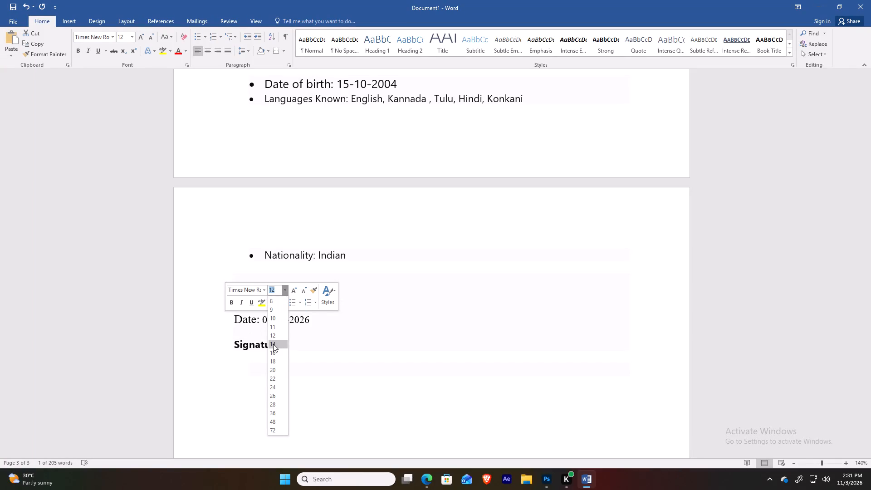
pyautogui.click(274, 344)
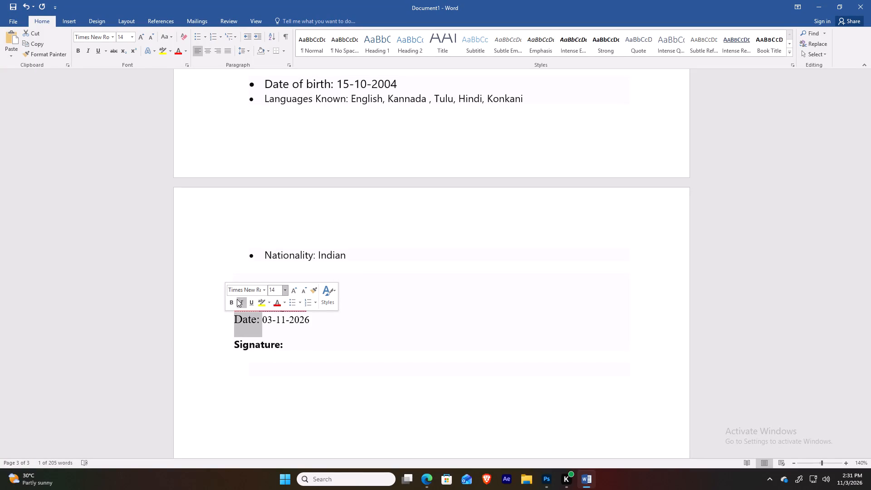
pyautogui.click(236, 300)
pyautogui.click(321, 343)
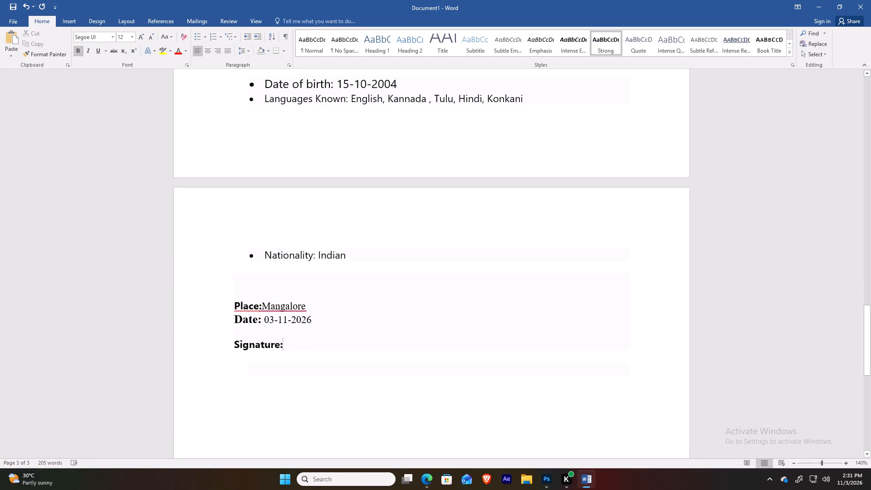
# Insert a space between the "Place:" label and "Mangalore".
pyautogui.click(261, 307)
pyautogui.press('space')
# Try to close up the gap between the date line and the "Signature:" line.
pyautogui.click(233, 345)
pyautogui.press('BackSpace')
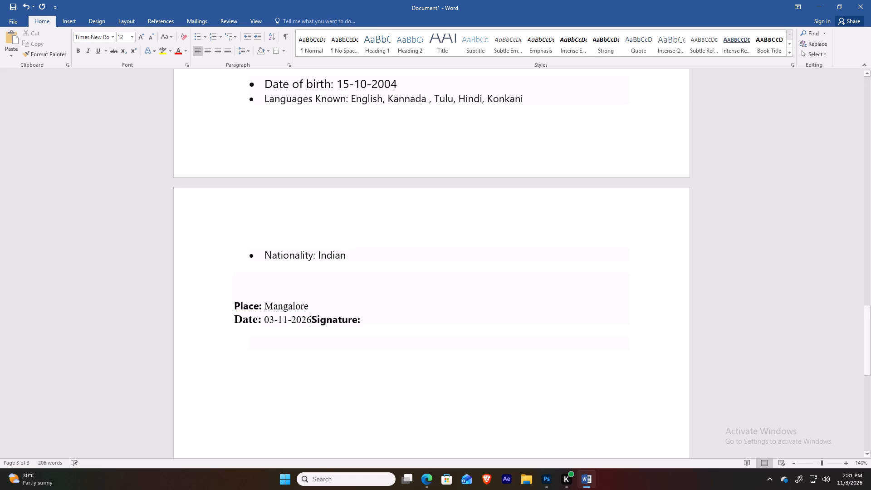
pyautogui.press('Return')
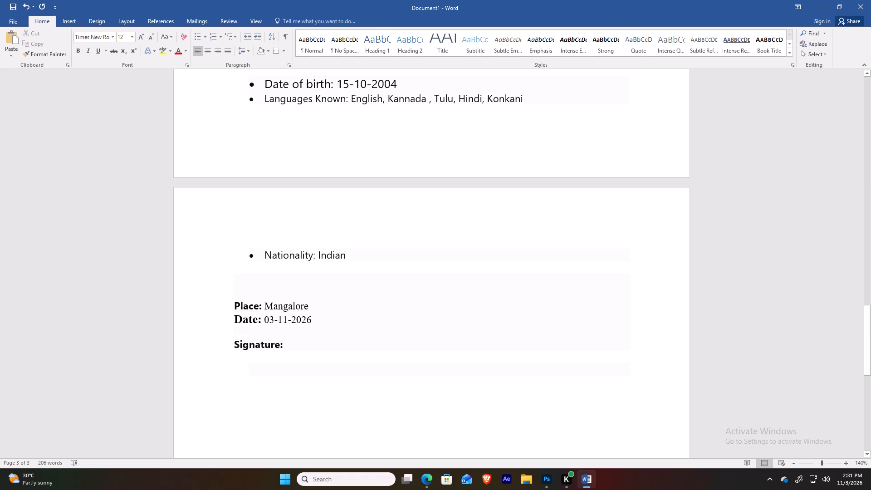
# Fill in the applicant's first name in non-bold text after the "Signature:" label, separated by a space.
pyautogui.click(287, 344)
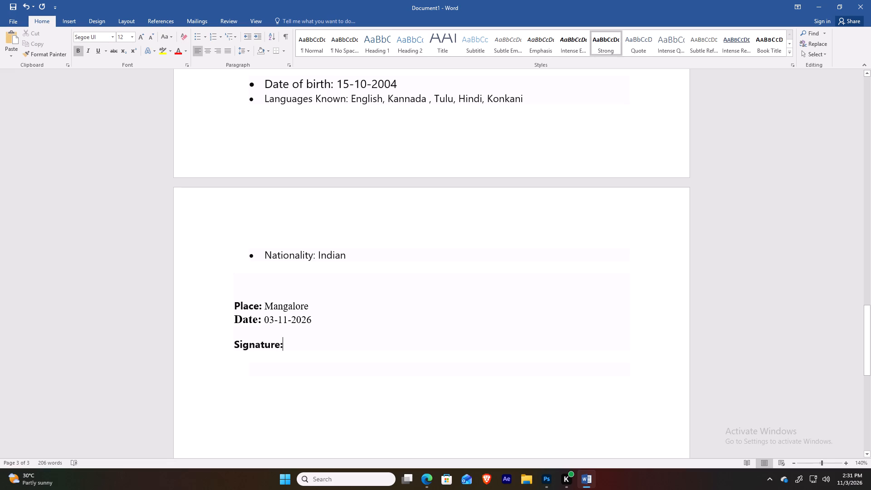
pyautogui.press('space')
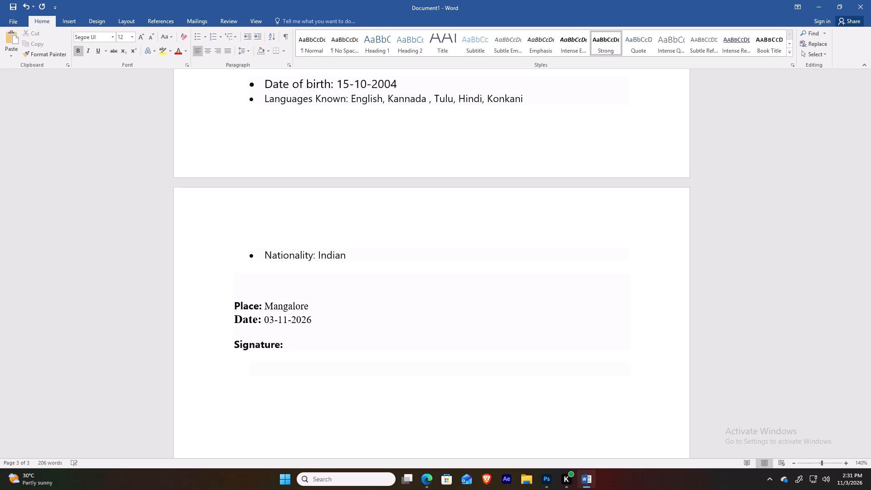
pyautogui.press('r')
pyautogui.press('BackSpace')
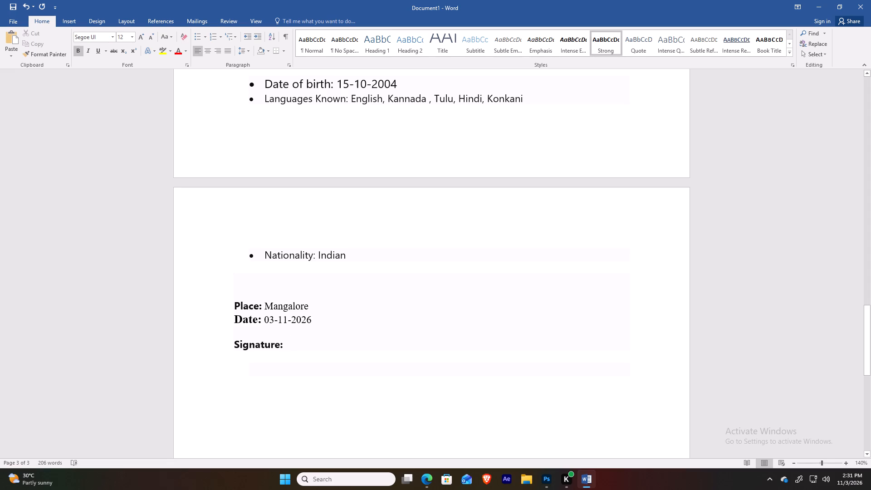
pyautogui.moveTo(78, 51); pyautogui.dragTo(83, 55)
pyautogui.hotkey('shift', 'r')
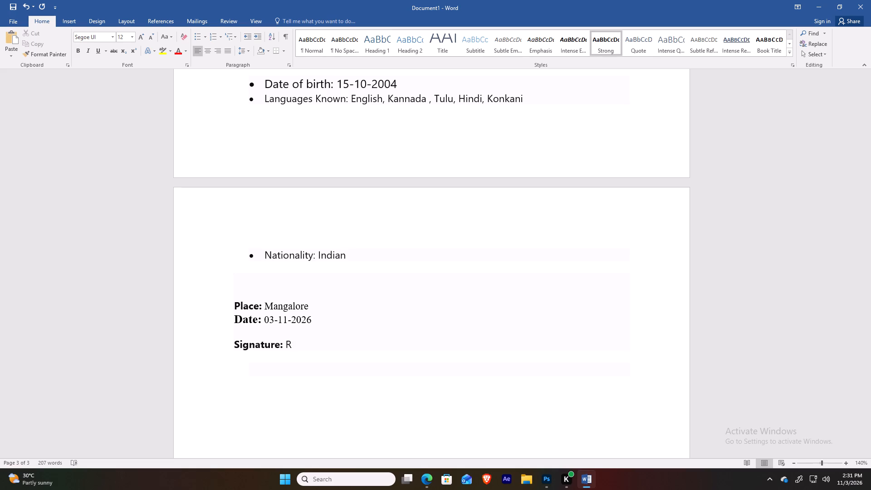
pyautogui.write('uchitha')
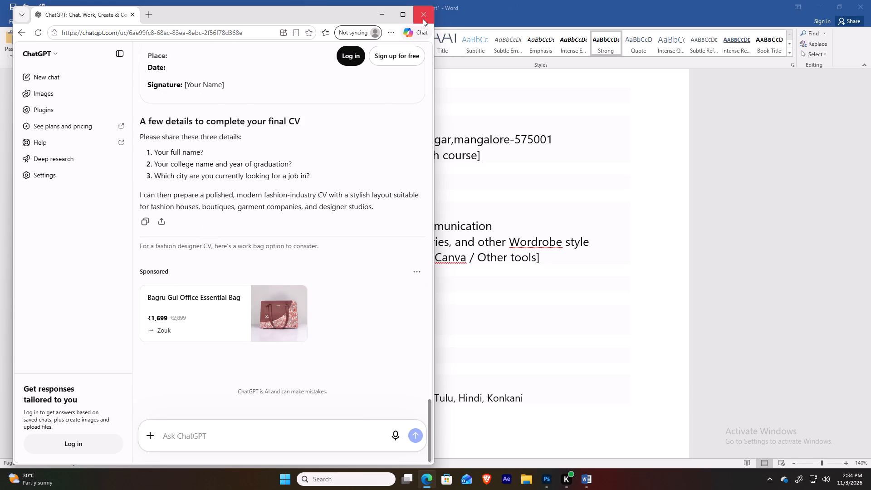
# Close the Edge window with ChatGPT and return to the Word document.
pyautogui.click(417, 15)
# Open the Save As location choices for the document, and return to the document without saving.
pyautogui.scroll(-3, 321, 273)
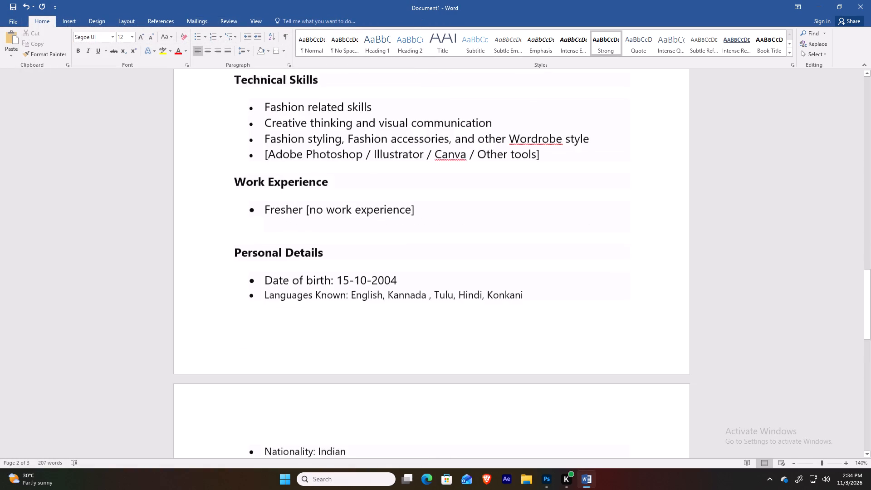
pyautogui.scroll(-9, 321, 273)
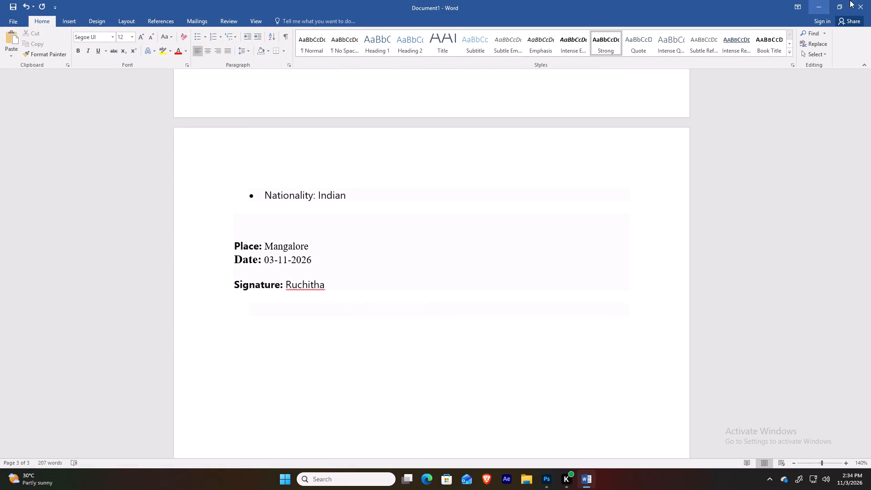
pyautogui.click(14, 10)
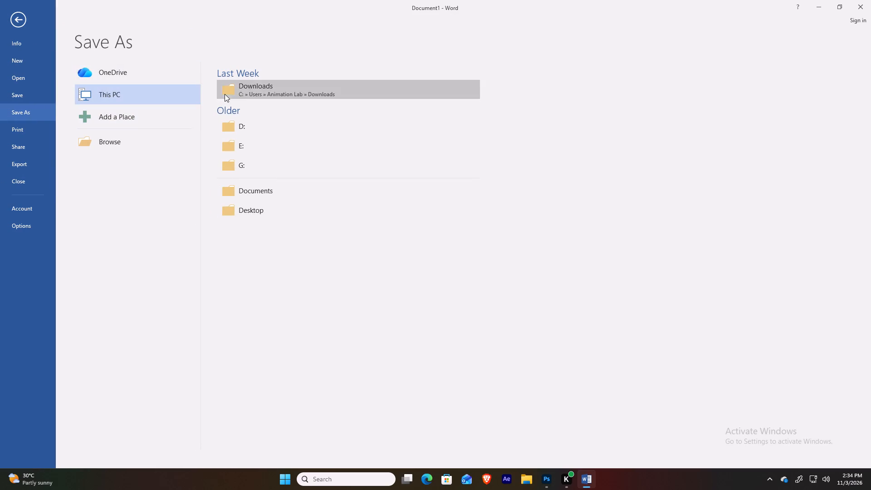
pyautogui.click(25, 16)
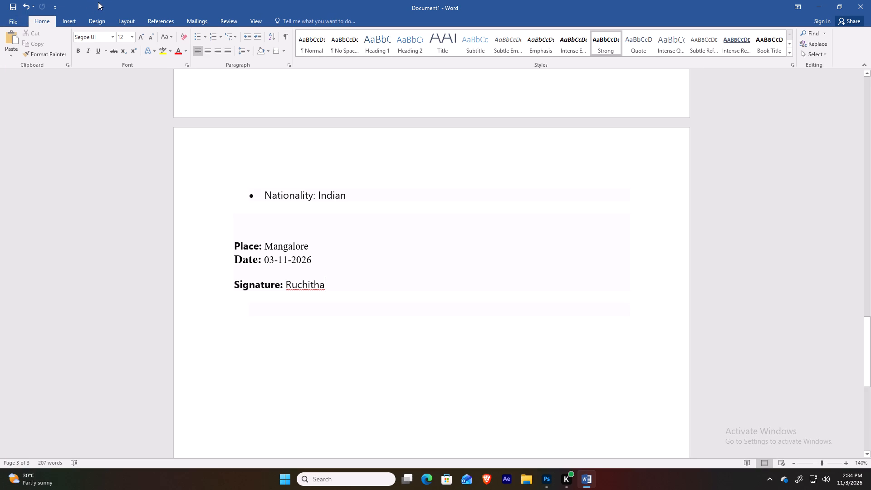
# Save the document in the Documents folder as a Word Document named "Ruchitha cv".
pyautogui.hotkey('ctrl', 's')
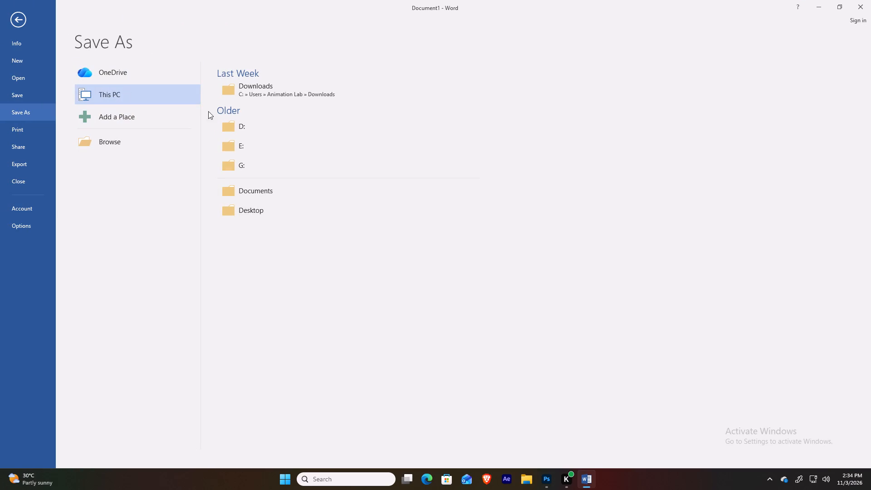
pyautogui.click(114, 98)
pyautogui.click(117, 140)
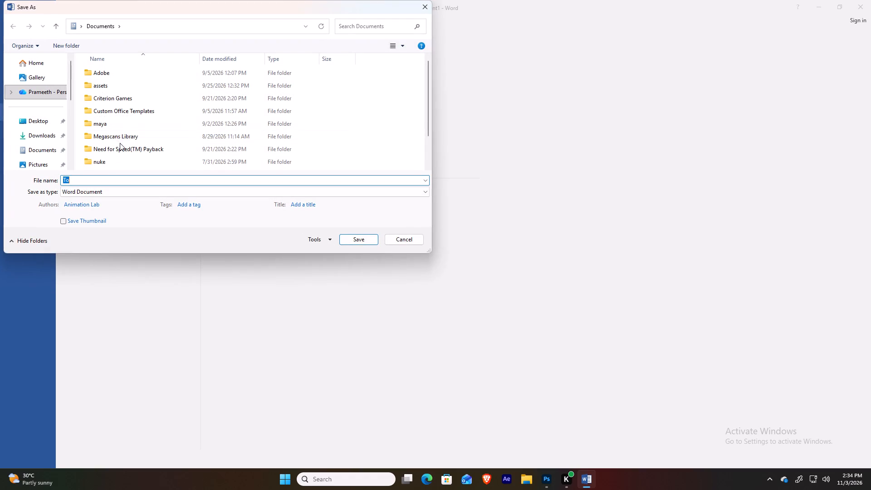
pyautogui.press('BackSpace')
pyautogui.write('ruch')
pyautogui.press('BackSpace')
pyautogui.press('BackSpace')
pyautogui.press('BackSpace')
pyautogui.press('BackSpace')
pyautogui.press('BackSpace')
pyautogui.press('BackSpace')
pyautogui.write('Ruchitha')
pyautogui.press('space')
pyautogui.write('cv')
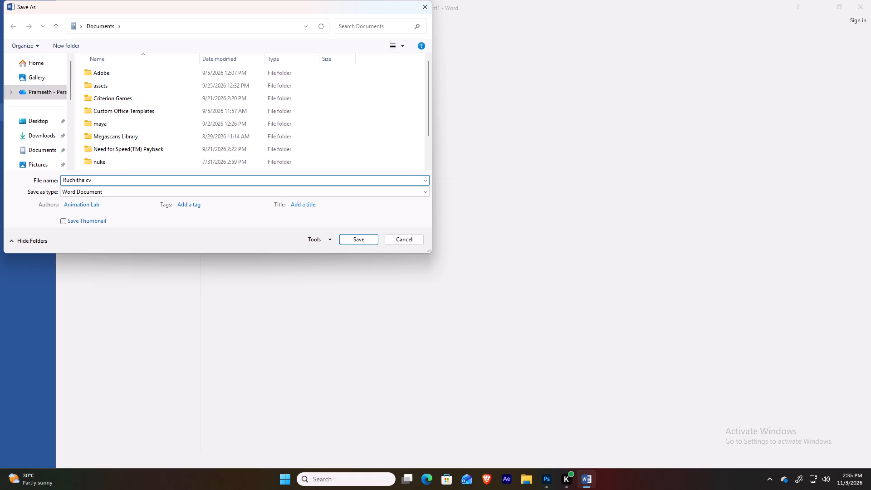
pyautogui.click(368, 242)
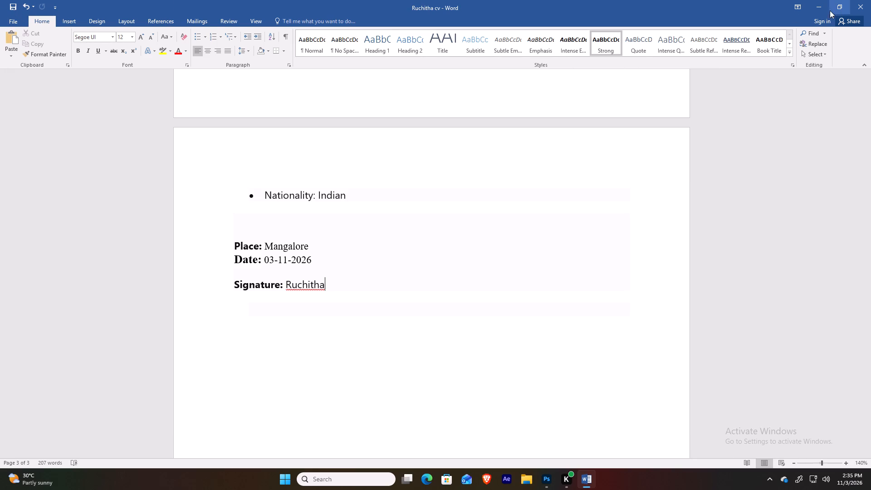
# Save the CV document again under its existing name and location.
pyautogui.click(14, 18)
pyautogui.click(14, 18)
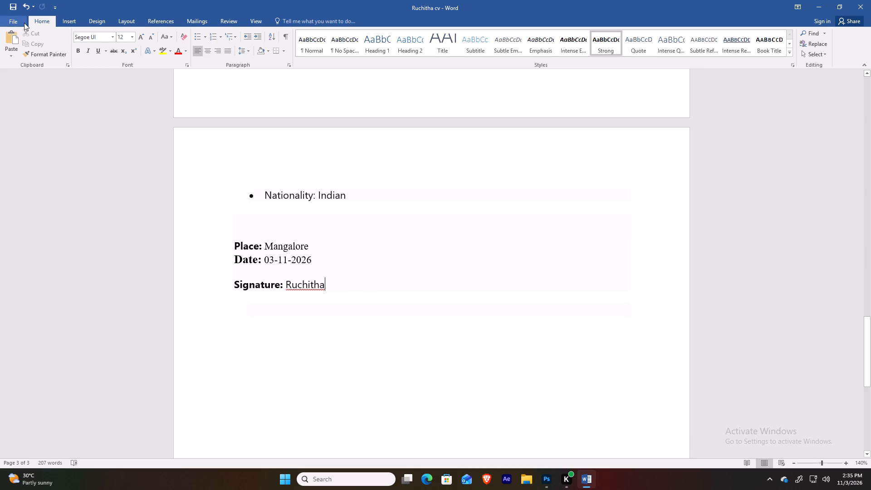
pyautogui.click(10, 3)
pyautogui.click(8, 9)
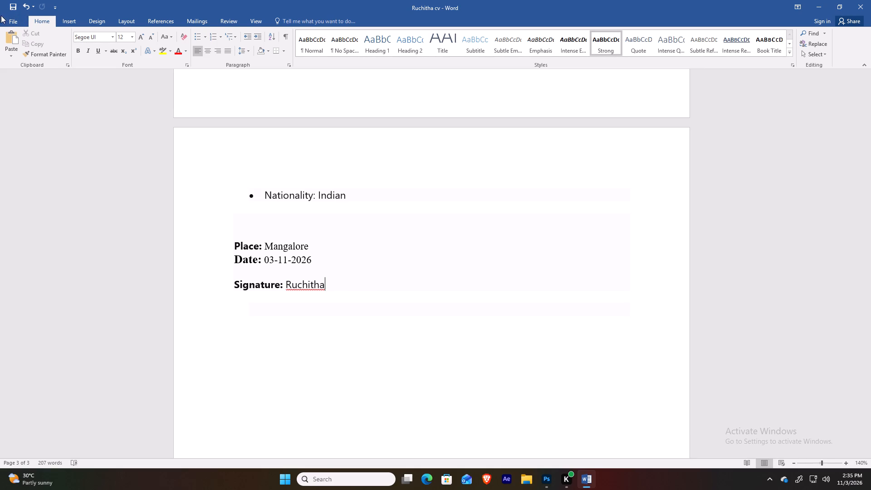
pyautogui.click(10, 20)
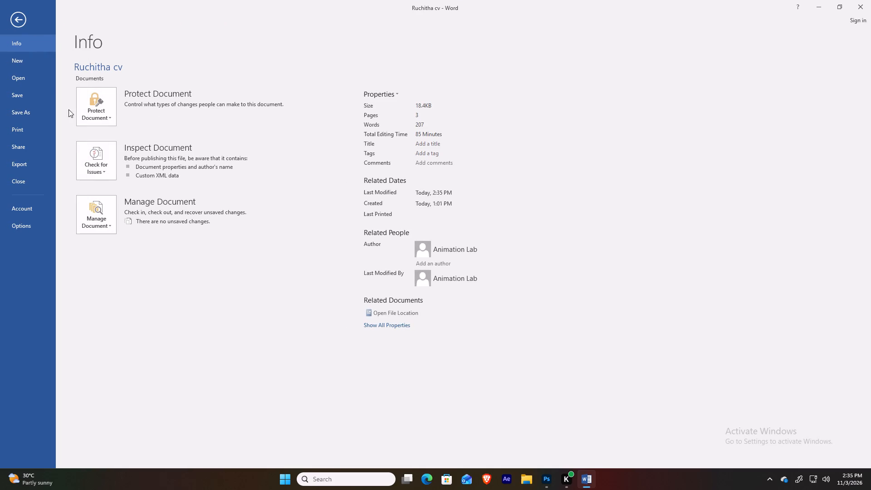
pyautogui.click(22, 98)
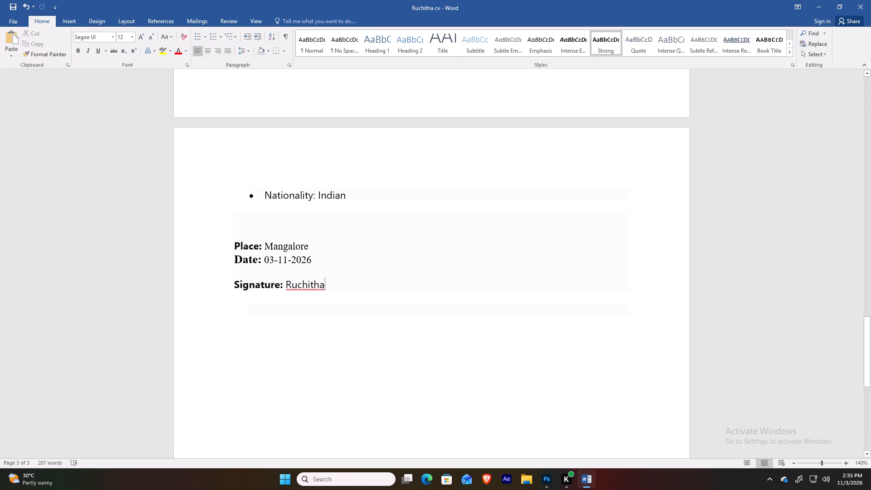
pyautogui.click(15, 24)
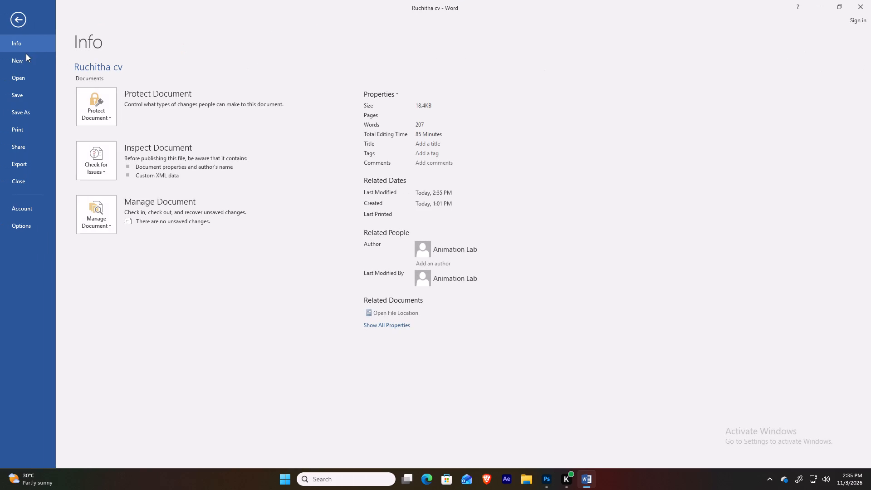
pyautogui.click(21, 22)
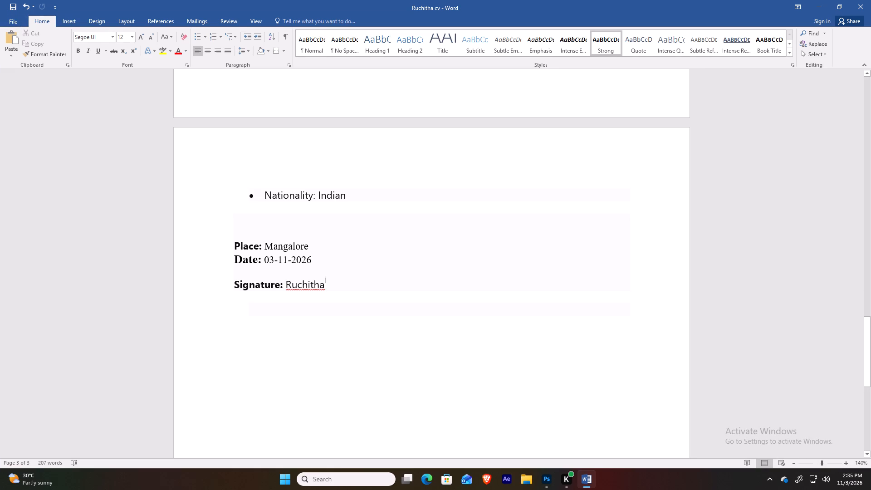